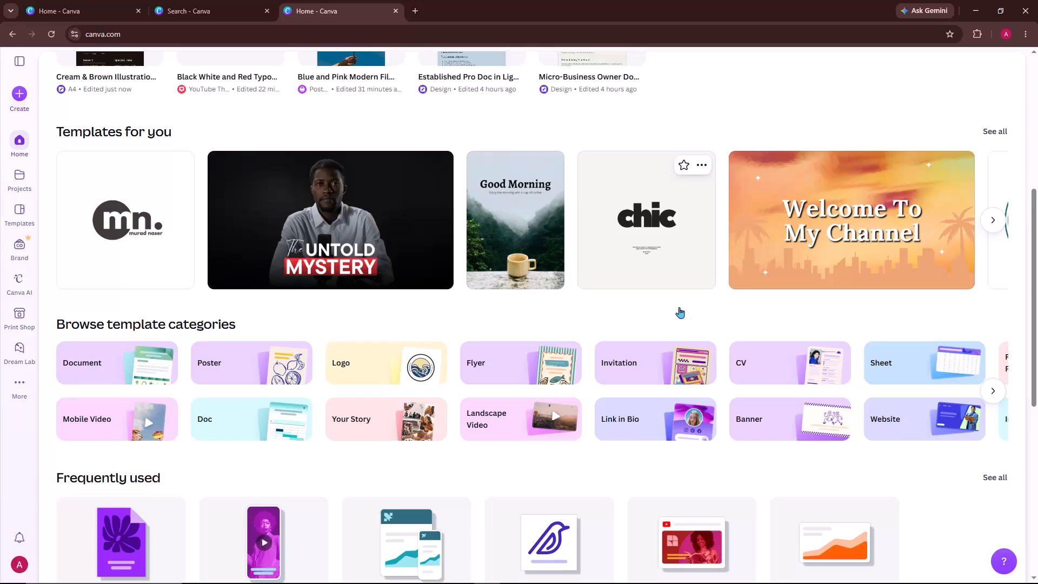
Look through the home page's recent designs, suggested templates, template categories and frequently used formats for a design type to start from.
scroll(668, 307, up, 3)
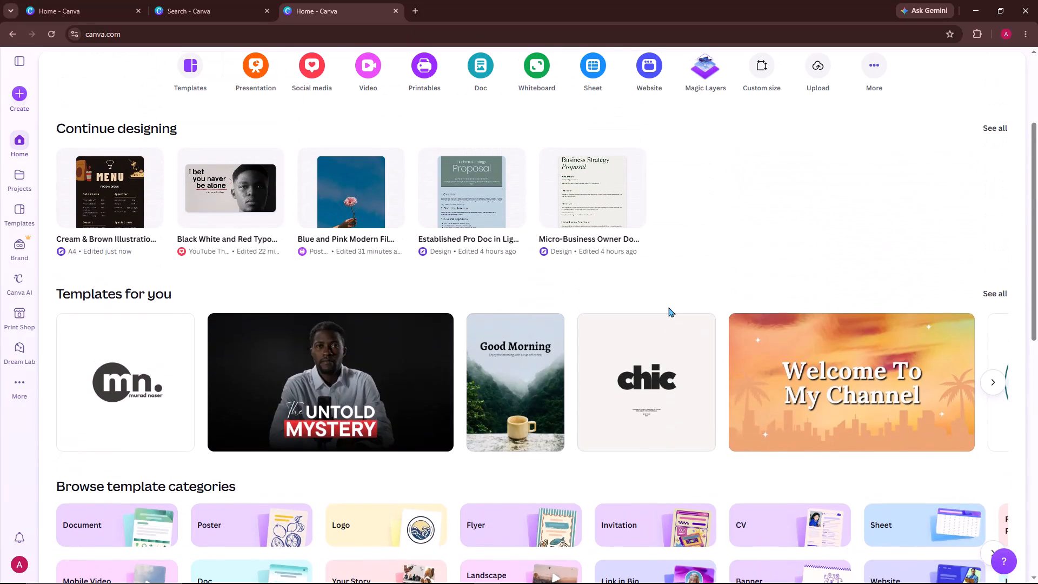
scroll(668, 307, up, 3)
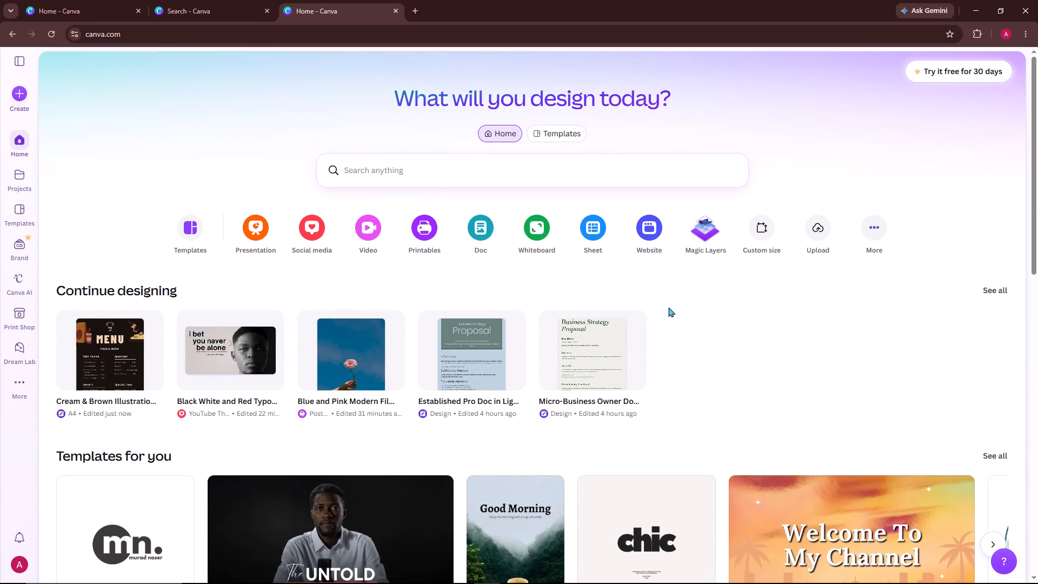
scroll(689, 336, up, 2)
scroll(689, 336, down, 5)
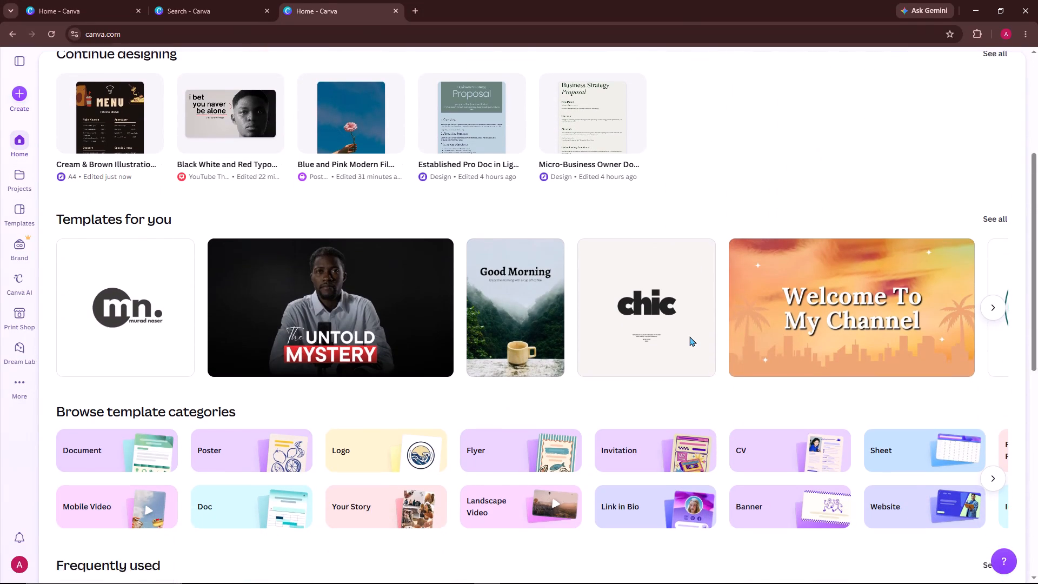
scroll(689, 336, up, 1)
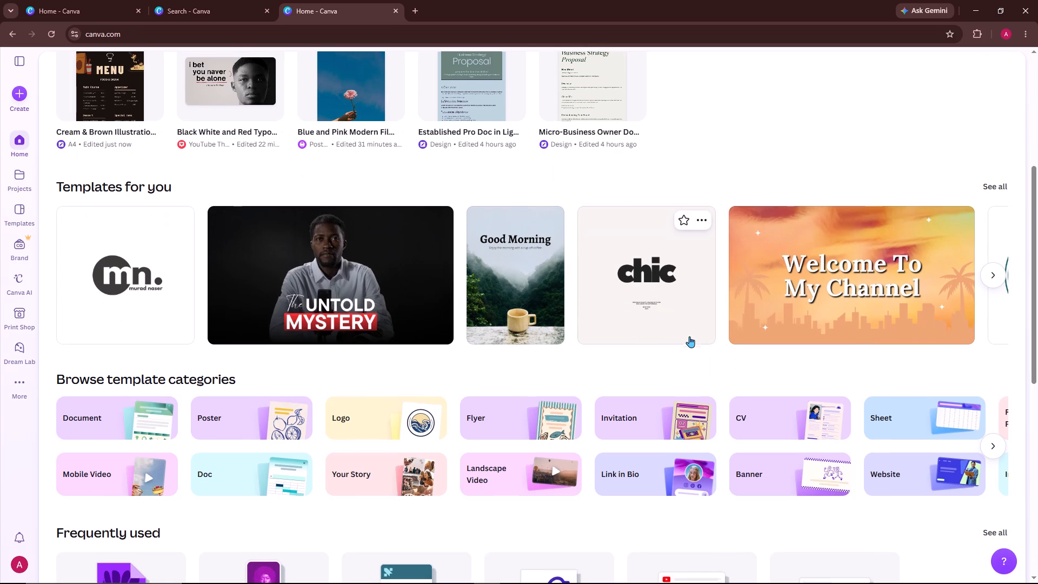
scroll(689, 336, up, 2)
scroll(689, 336, down, 2)
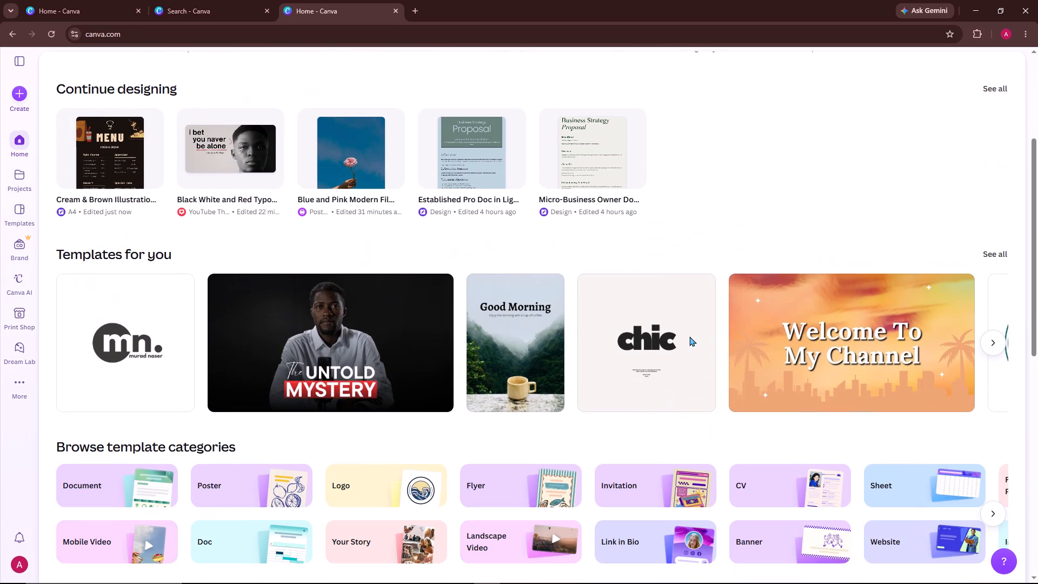
scroll(689, 336, down, 1)
click(1001, 439)
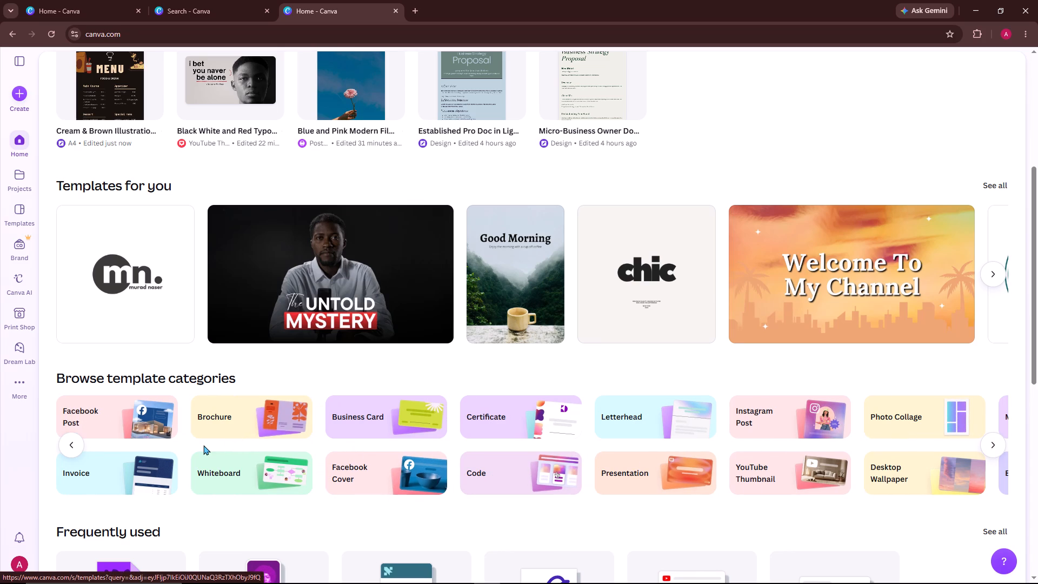
click(76, 441)
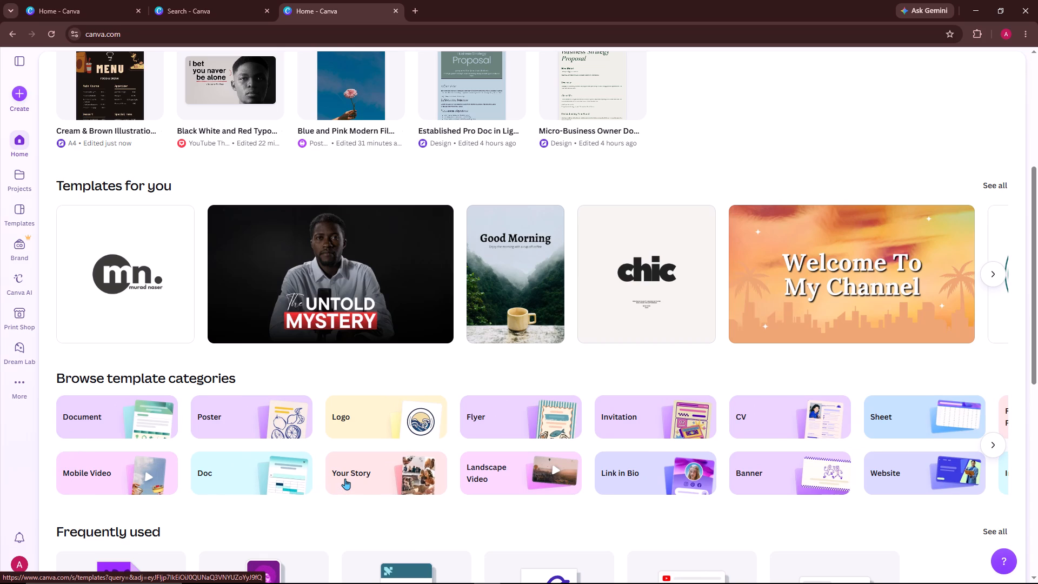
scroll(345, 479, down, 2)
scroll(142, 464, down, 2)
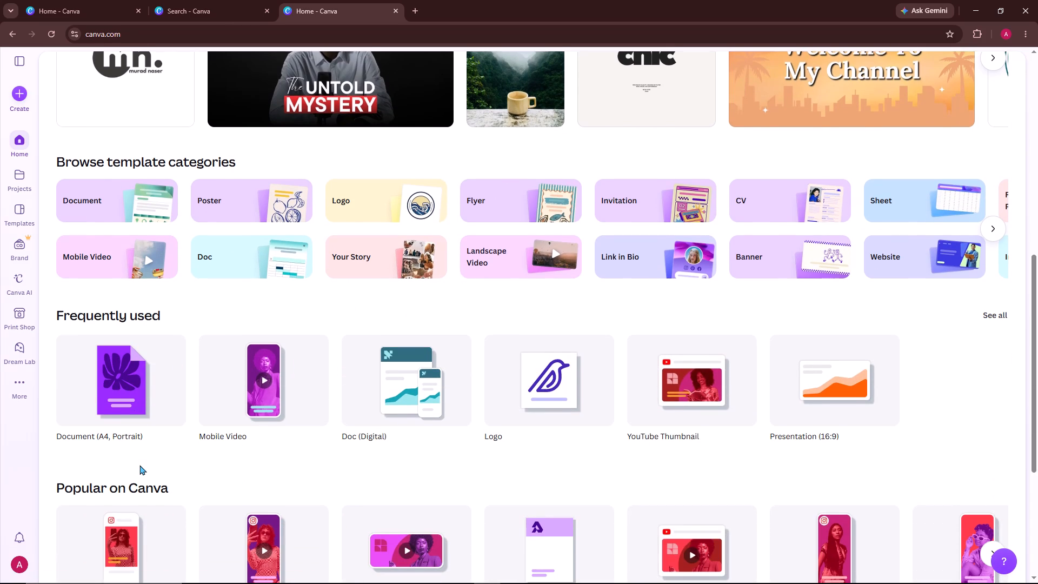
Look through the home page's template categories, frequently used, popular and print design types.
scroll(139, 465, down, 8)
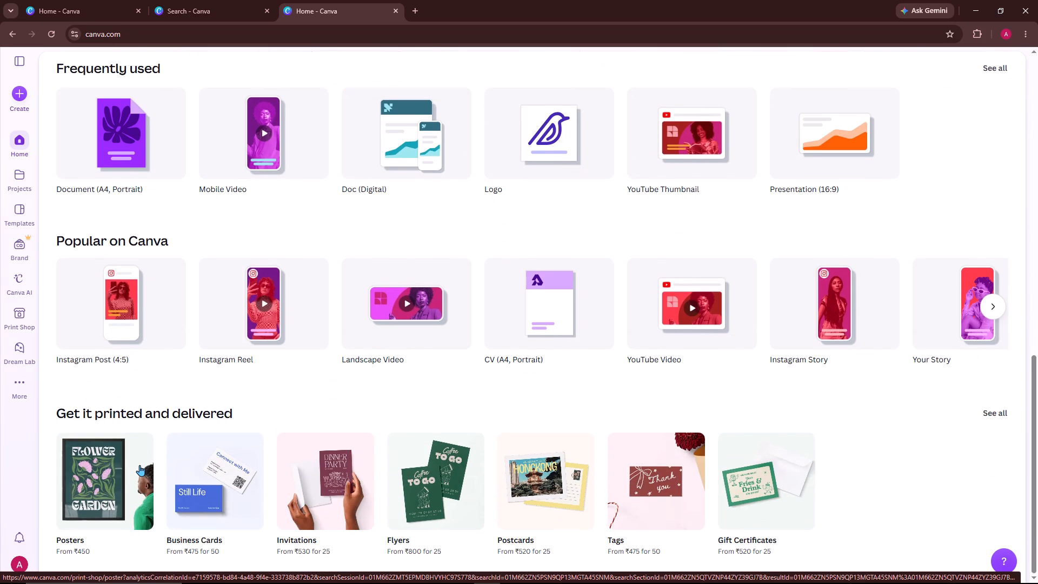
scroll(310, 430, down, 3)
scroll(431, 423, up, 4)
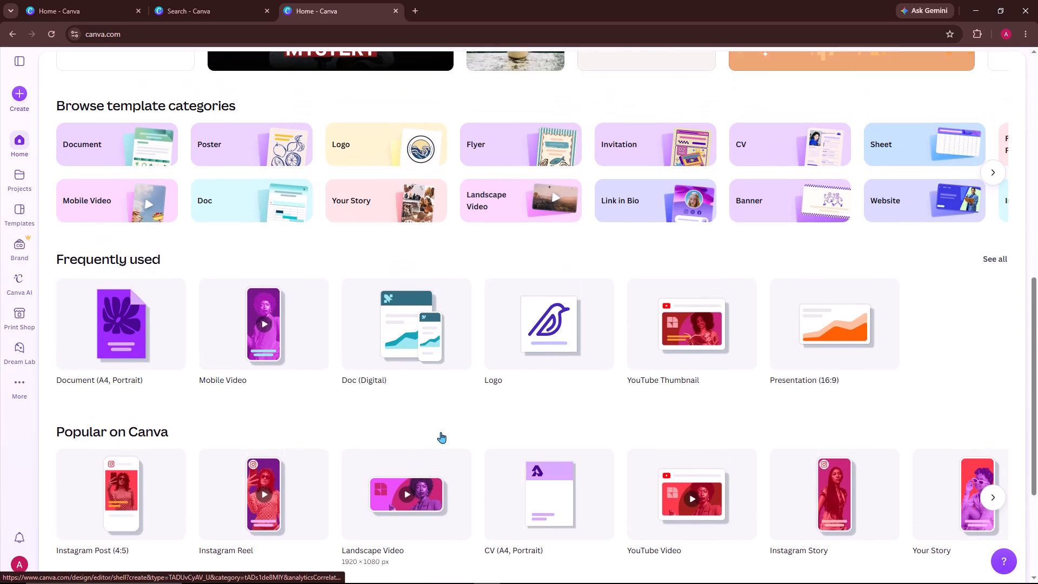
scroll(439, 432, up, 2)
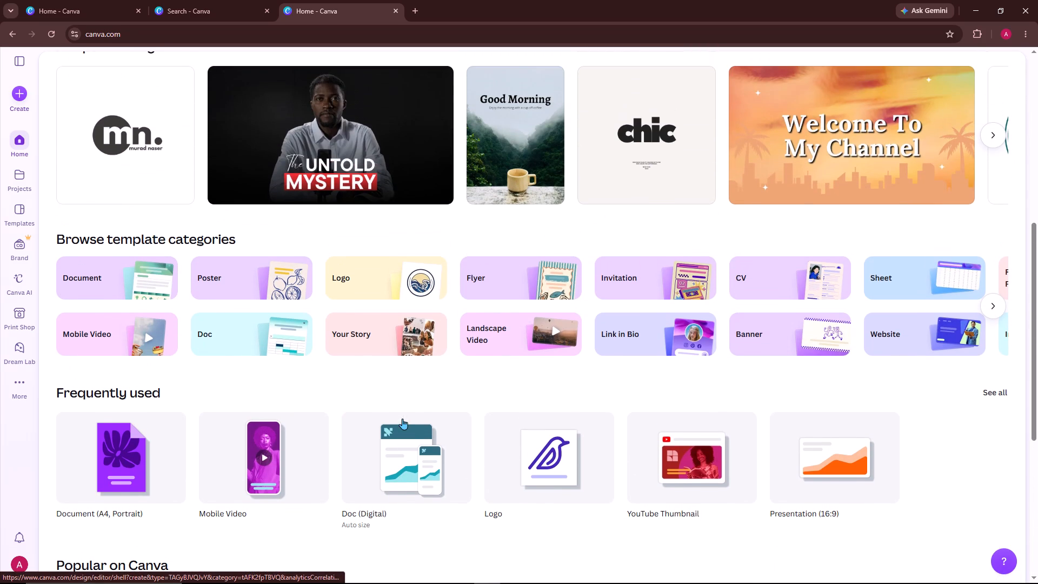
Browse the templates in the Your Story category and return to the home page.
click(389, 345)
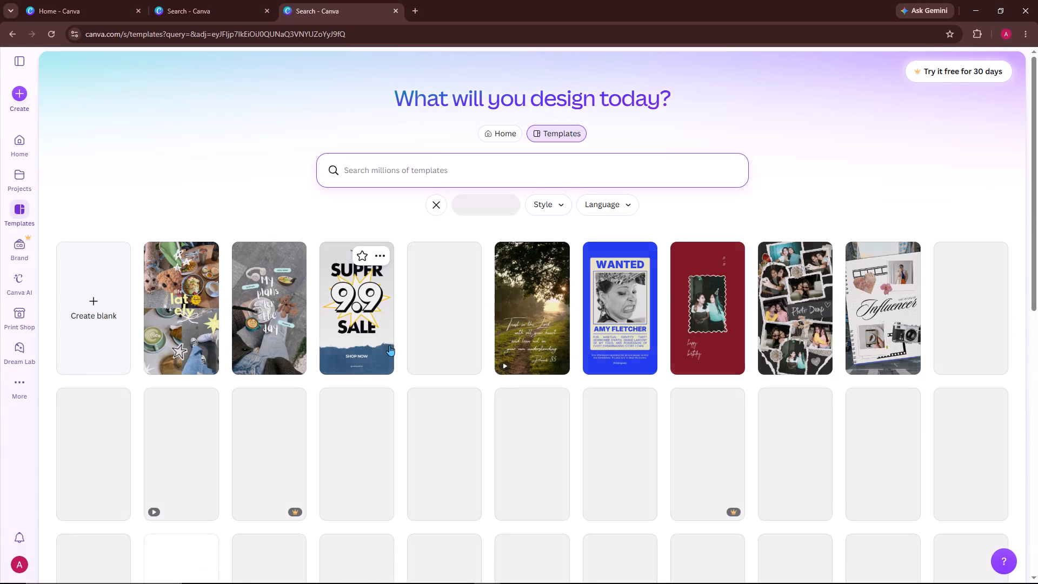
scroll(607, 376, down, 3)
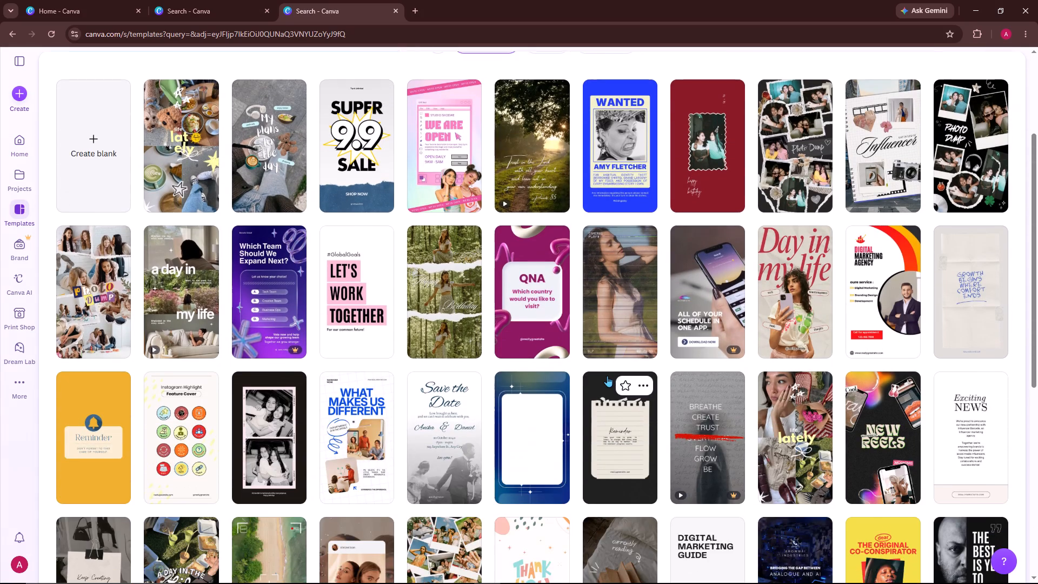
scroll(607, 376, up, 8)
right_click(207, 176)
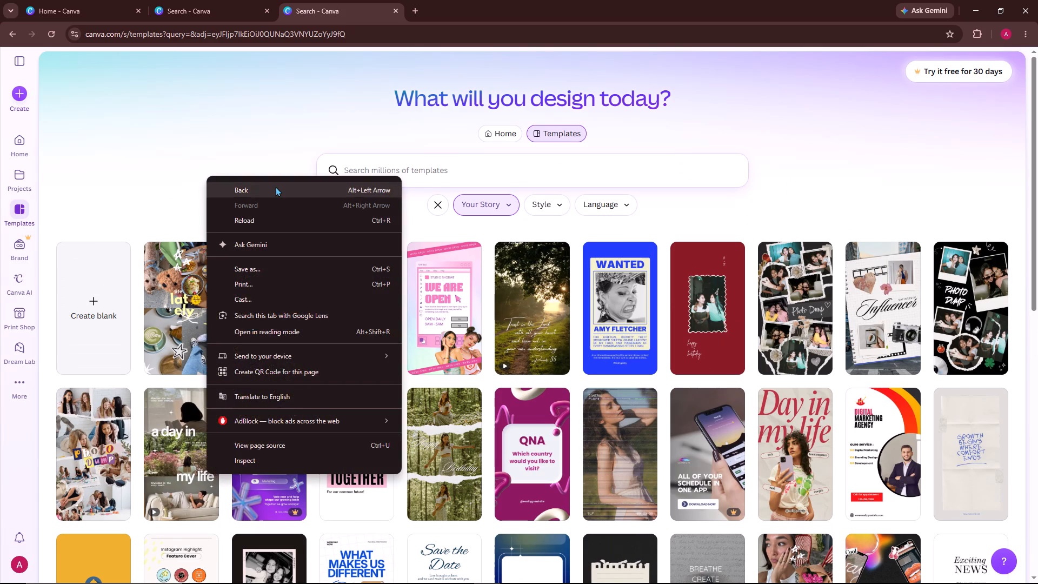
click(275, 187)
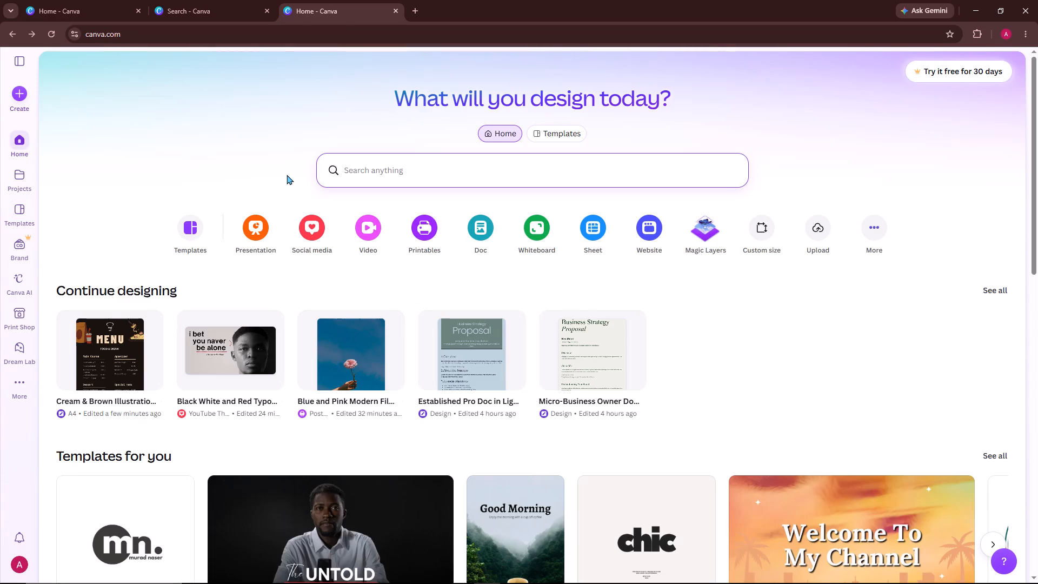
Look through the remaining template categories, browse the Document templates, and return to the home page.
scroll(494, 308, down, 7)
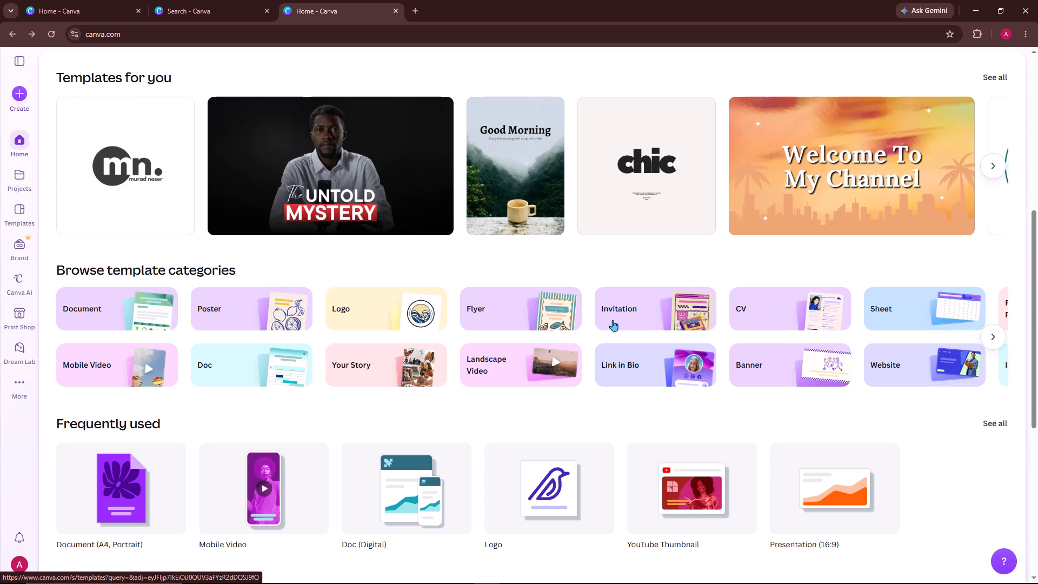
click(984, 338)
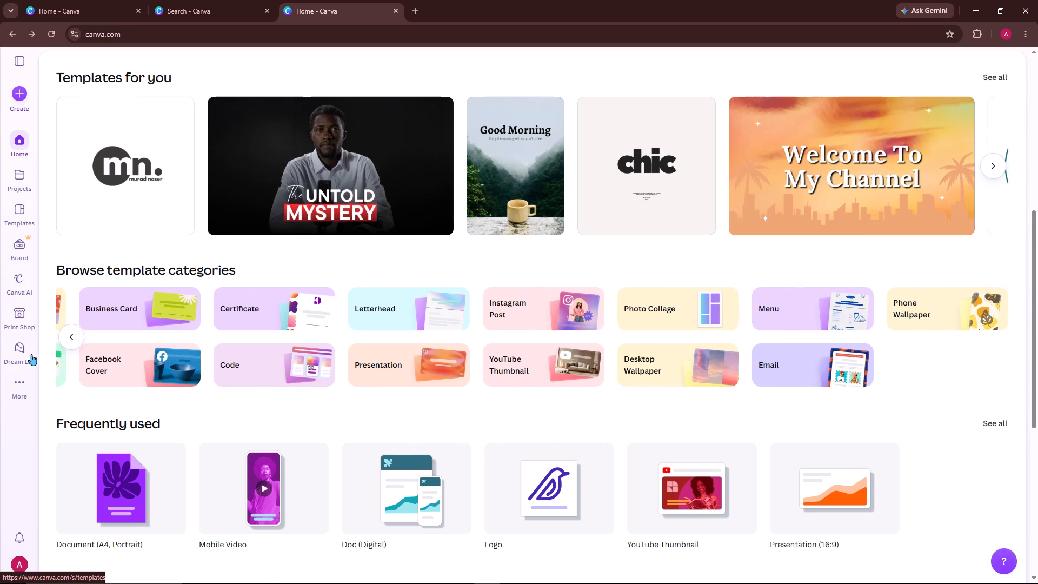
click(77, 341)
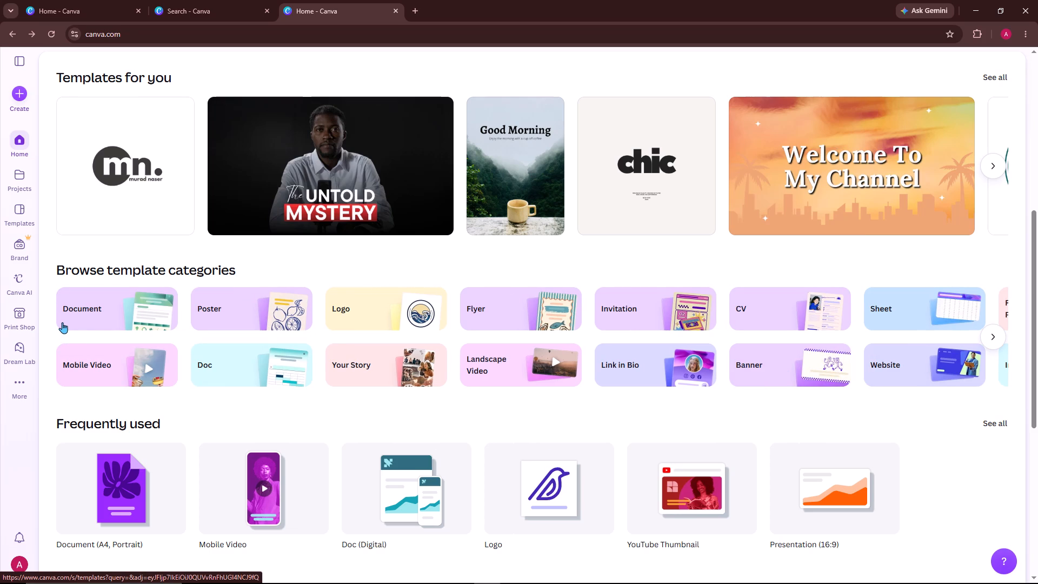
click(65, 304)
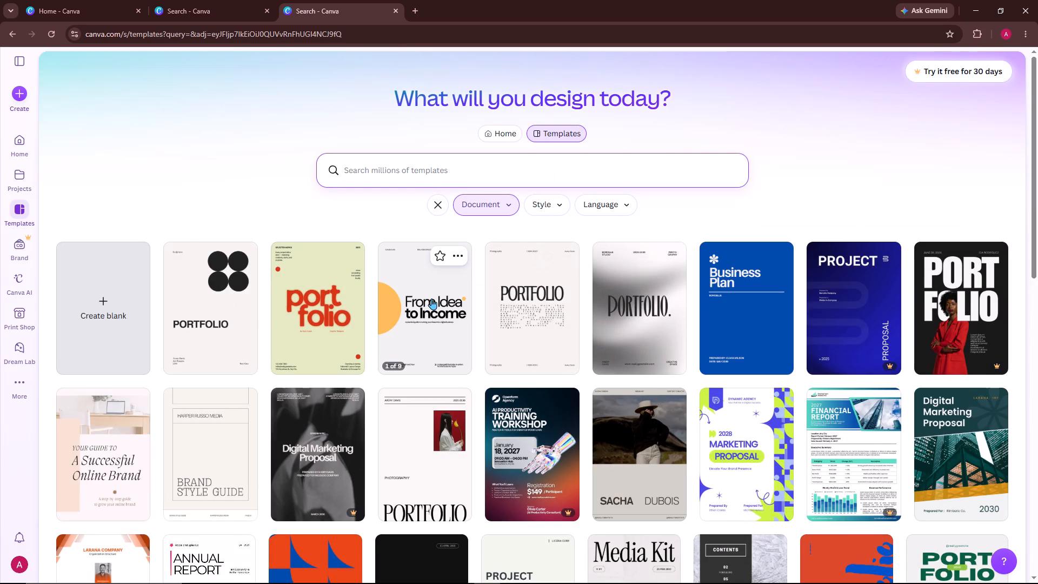
scroll(431, 298, down, 5)
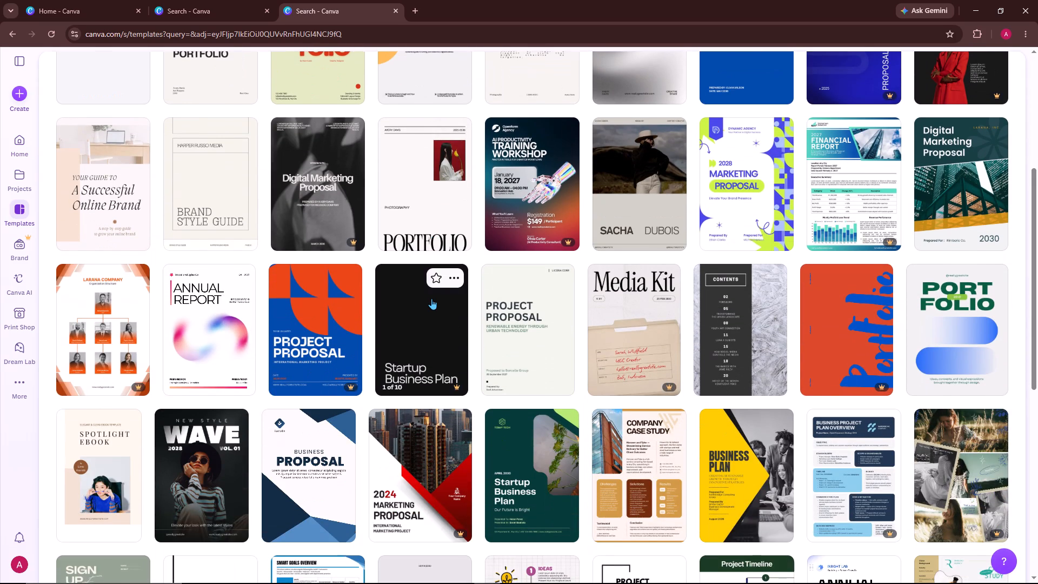
scroll(431, 298, down, 2)
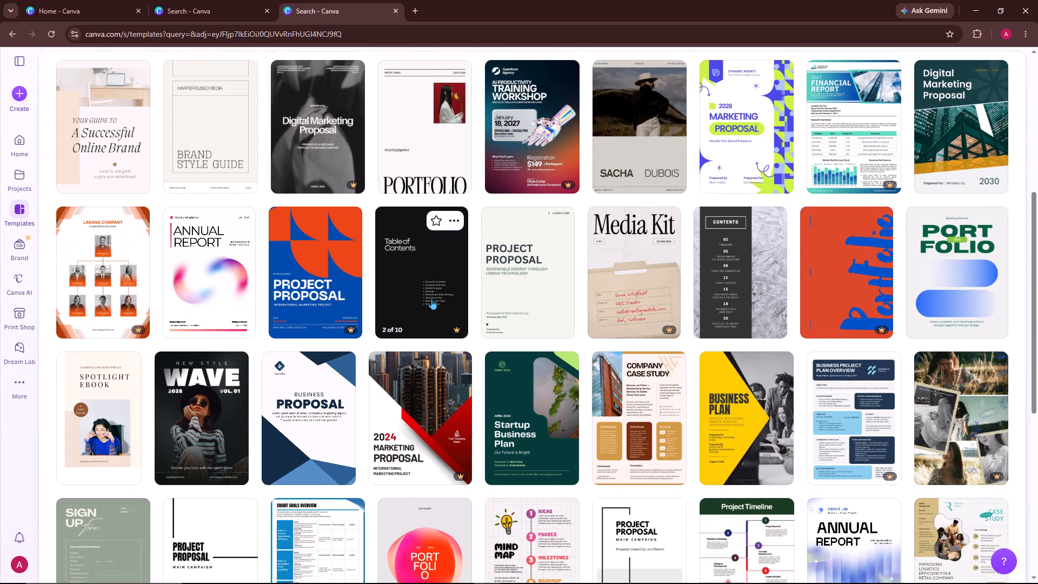
scroll(431, 298, down, 1)
scroll(431, 298, up, 9)
scroll(298, 225, up, 4)
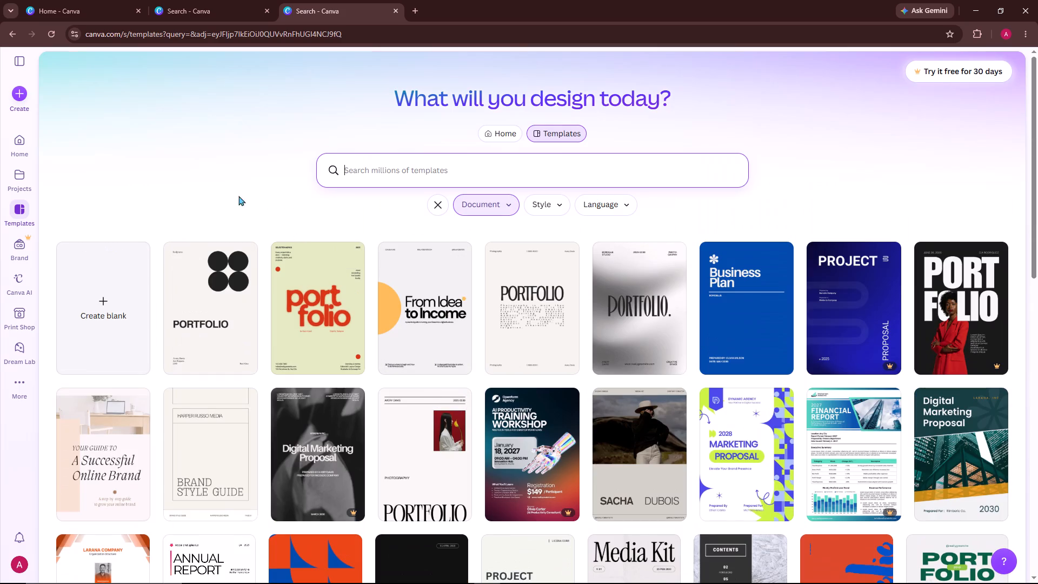
right_click(144, 164)
click(223, 181)
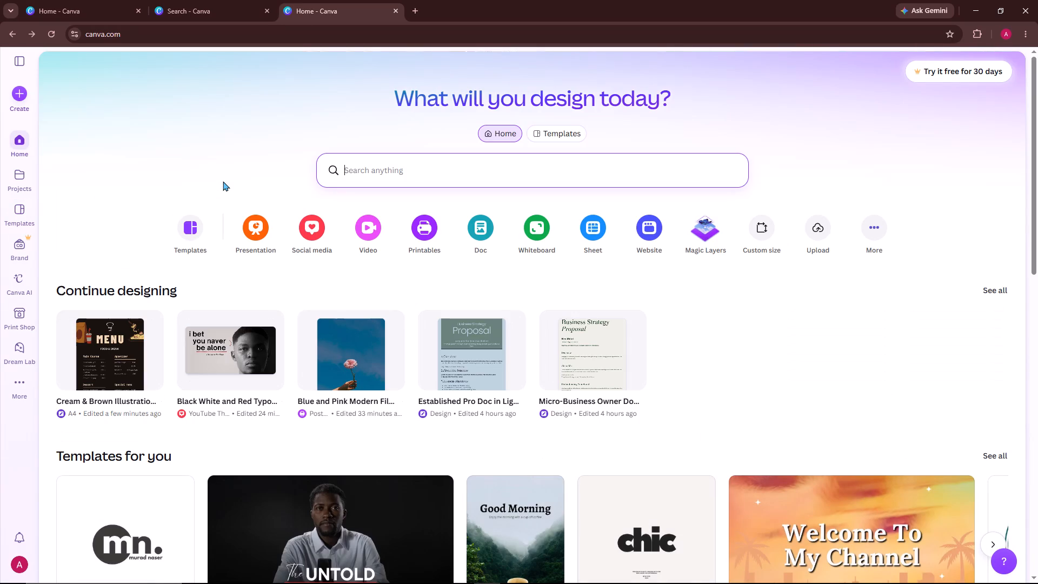
Browse the templates in the Invitation category and return to the home page.
scroll(817, 251, down, 1)
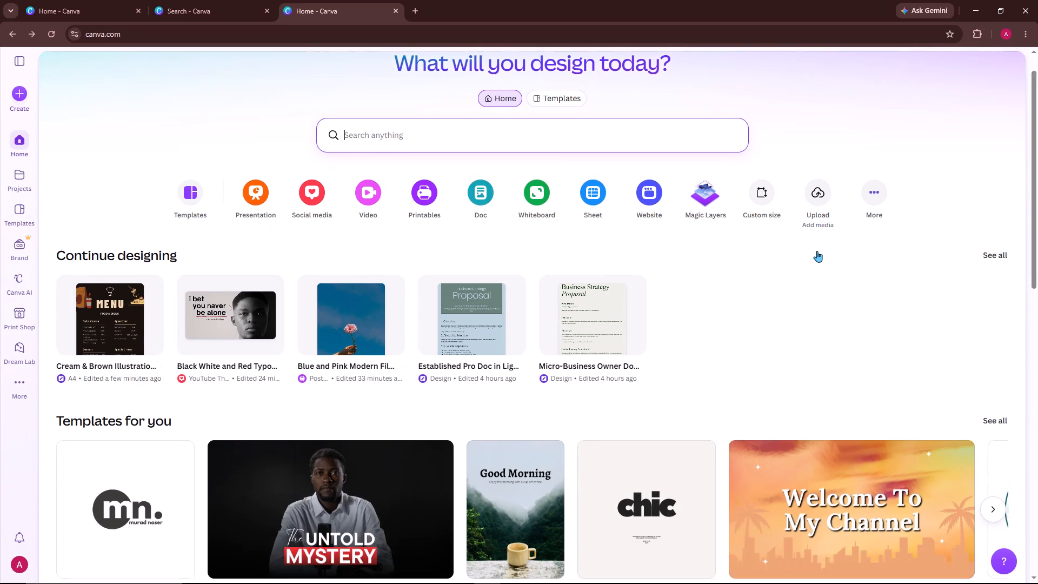
scroll(817, 251, down, 2)
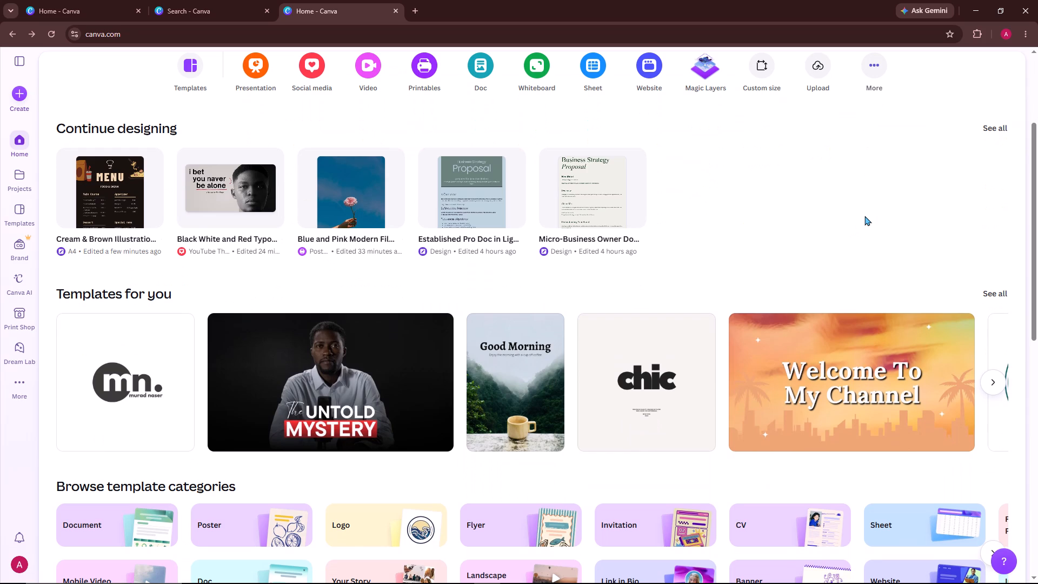
scroll(846, 216, down, 3)
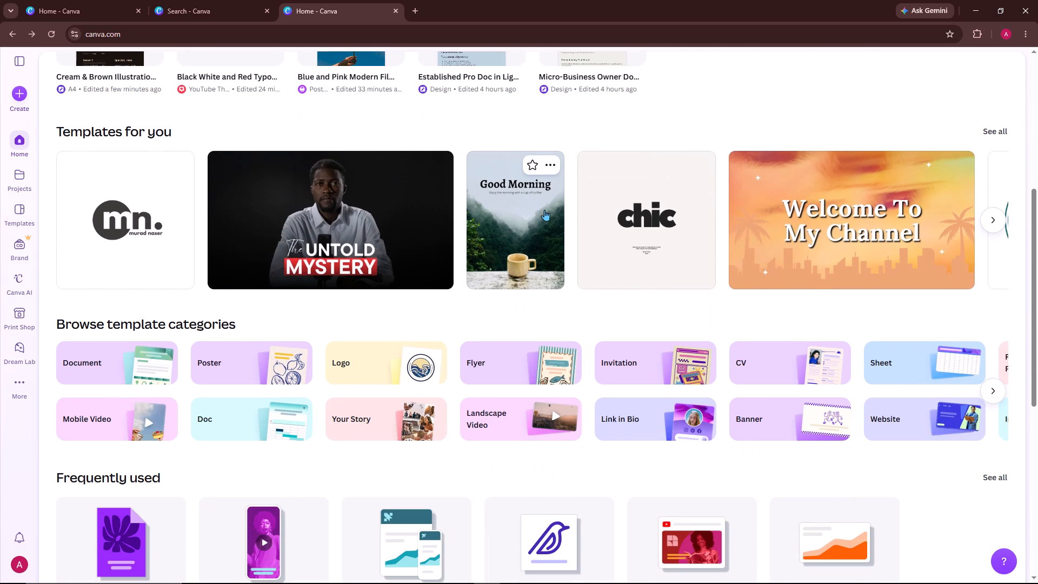
click(643, 373)
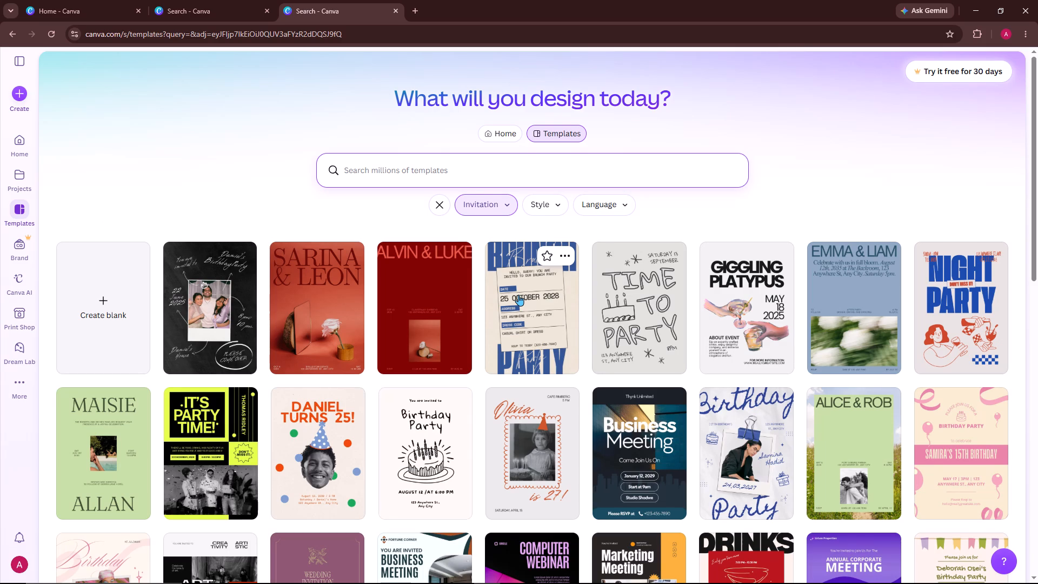
scroll(518, 295, down, 2)
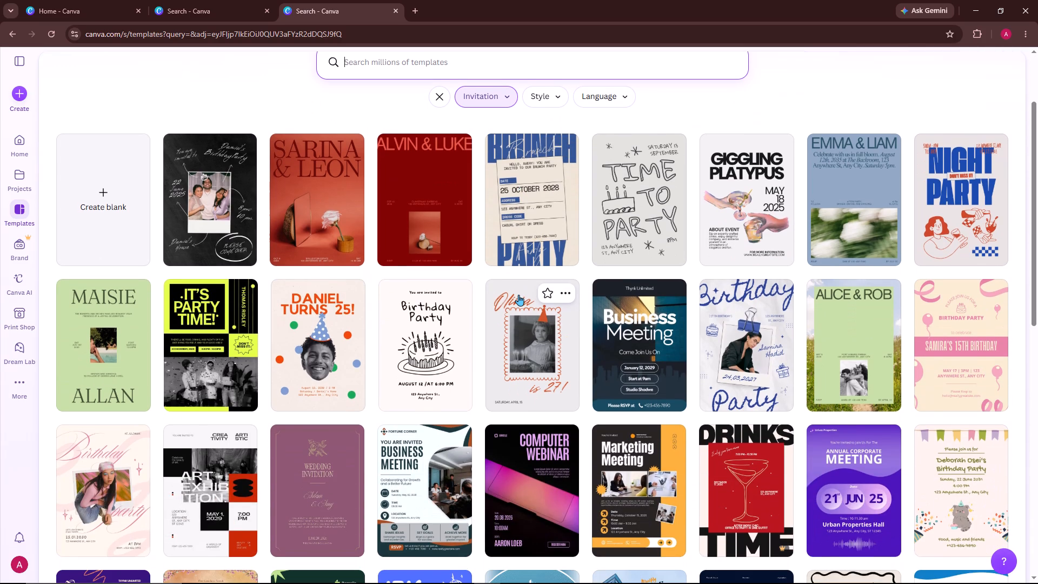
scroll(433, 278, down, 3)
scroll(320, 274, down, 3)
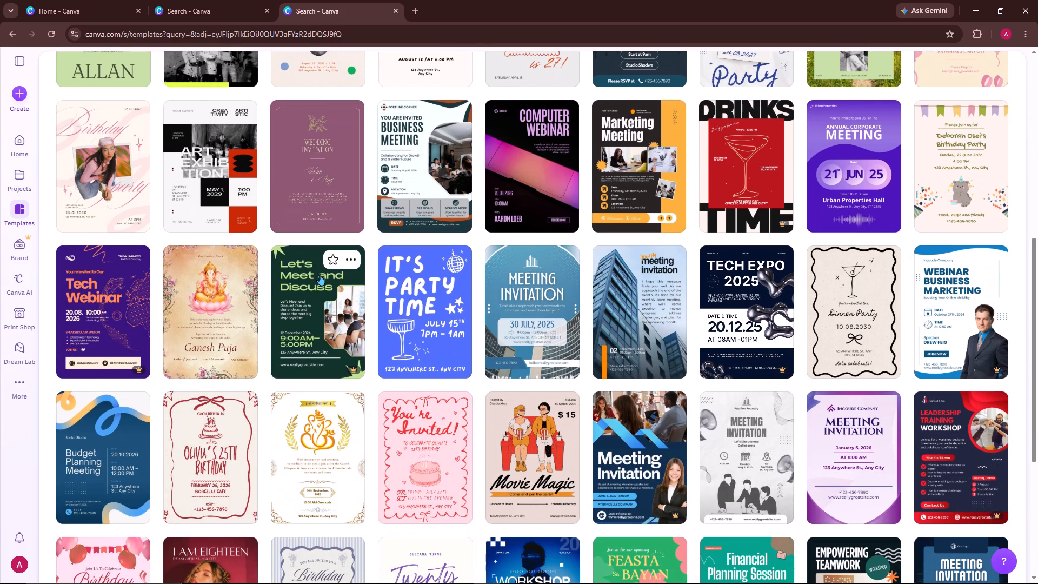
scroll(320, 274, down, 2)
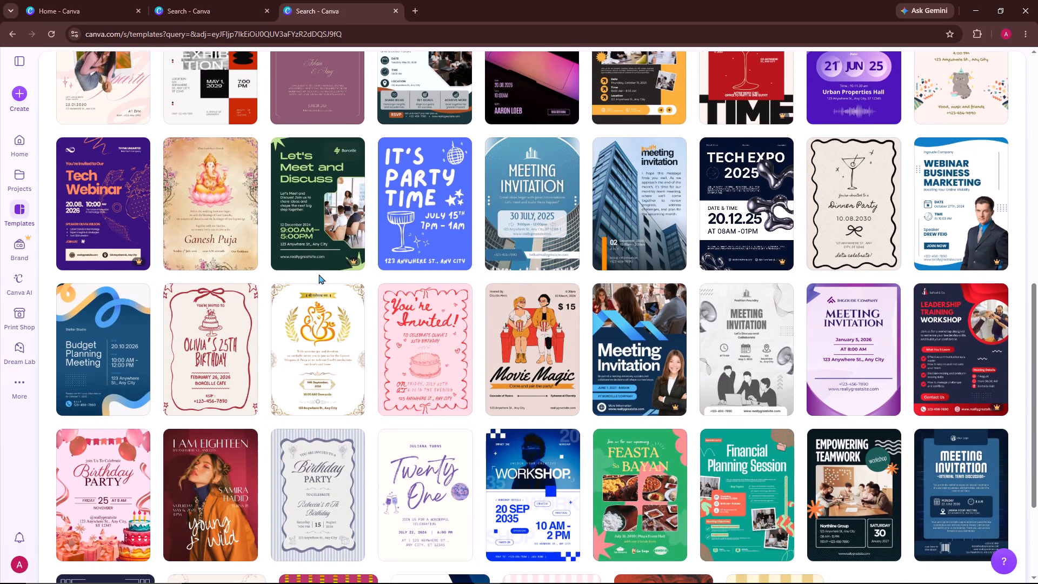
scroll(318, 274, up, 15)
right_click(94, 126)
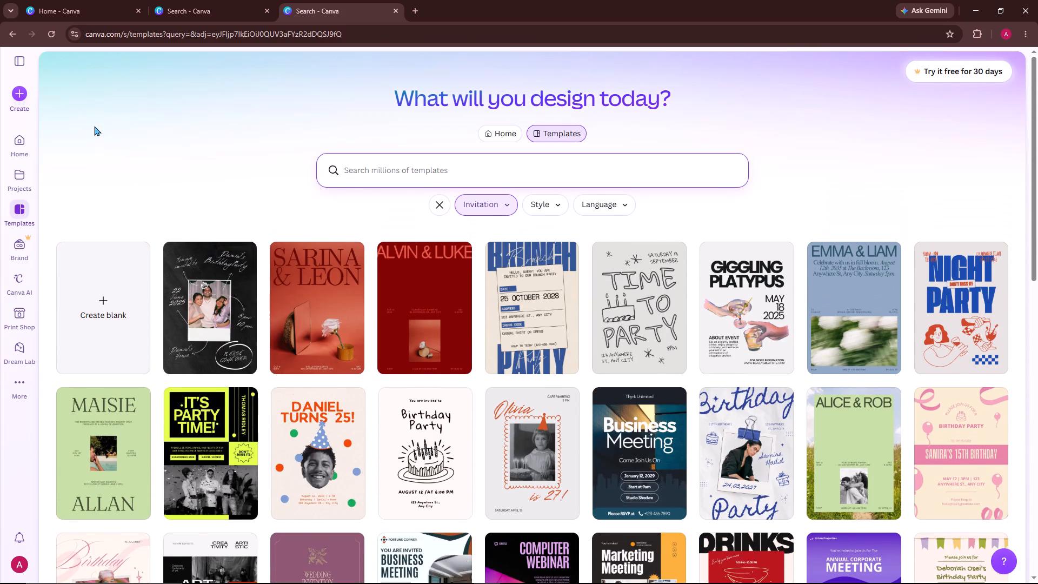
click(191, 143)
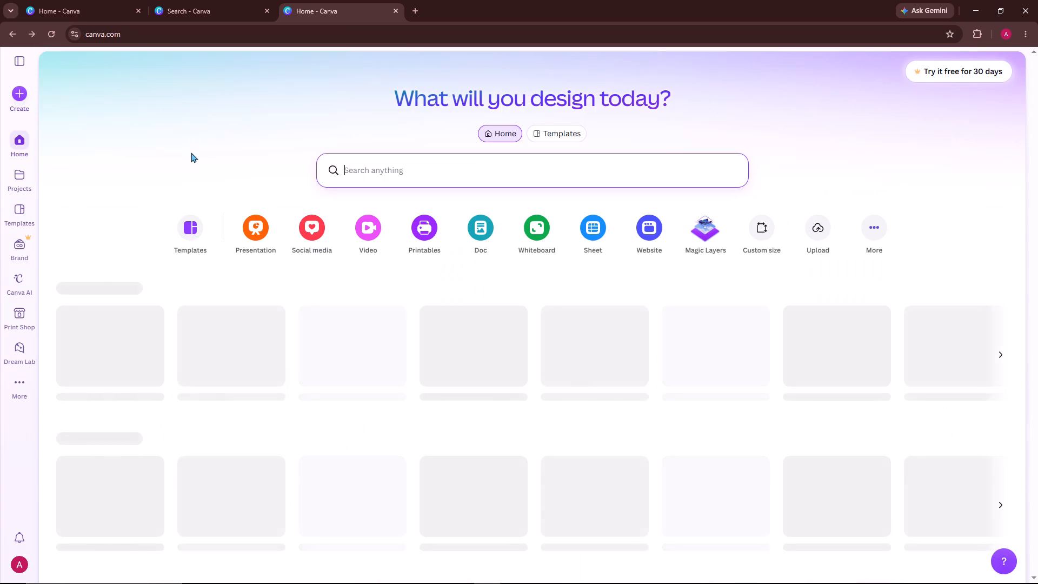
Create a new blank Document (A4, Portrait) design from the frequently used formats.
scroll(383, 290, down, 2)
scroll(420, 317, down, 5)
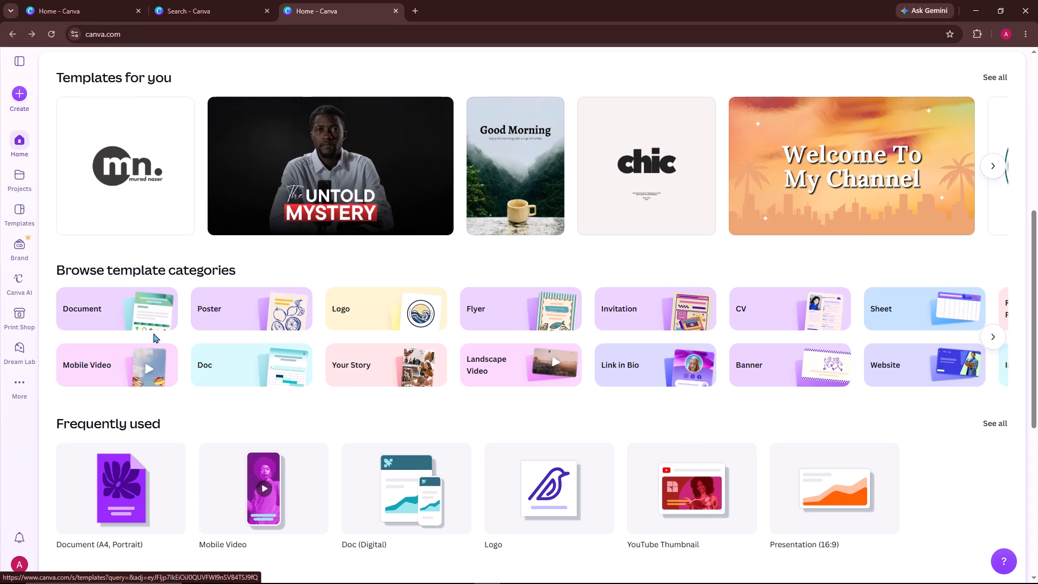
scroll(505, 384, down, 1)
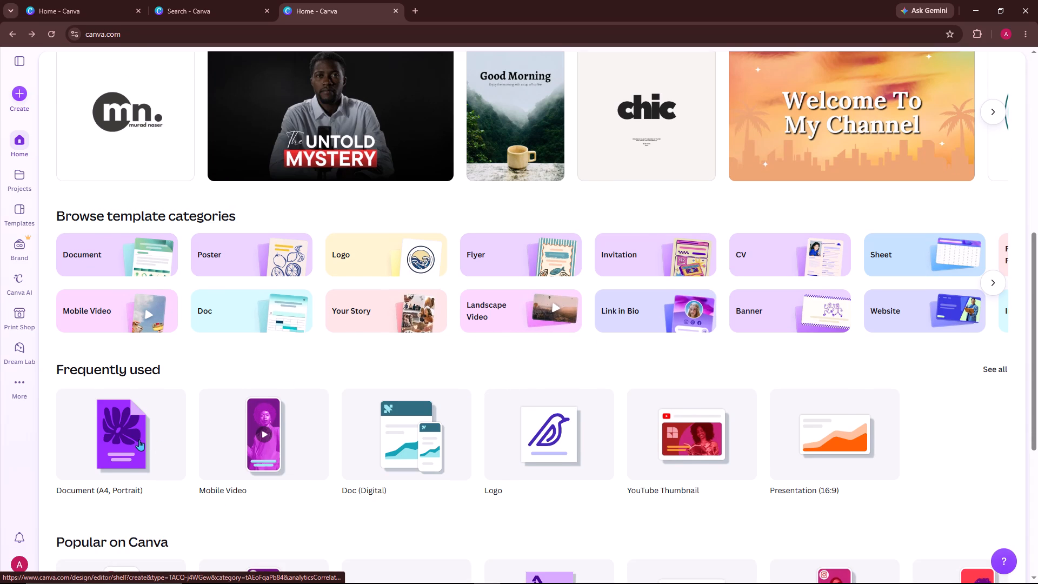
click(139, 440)
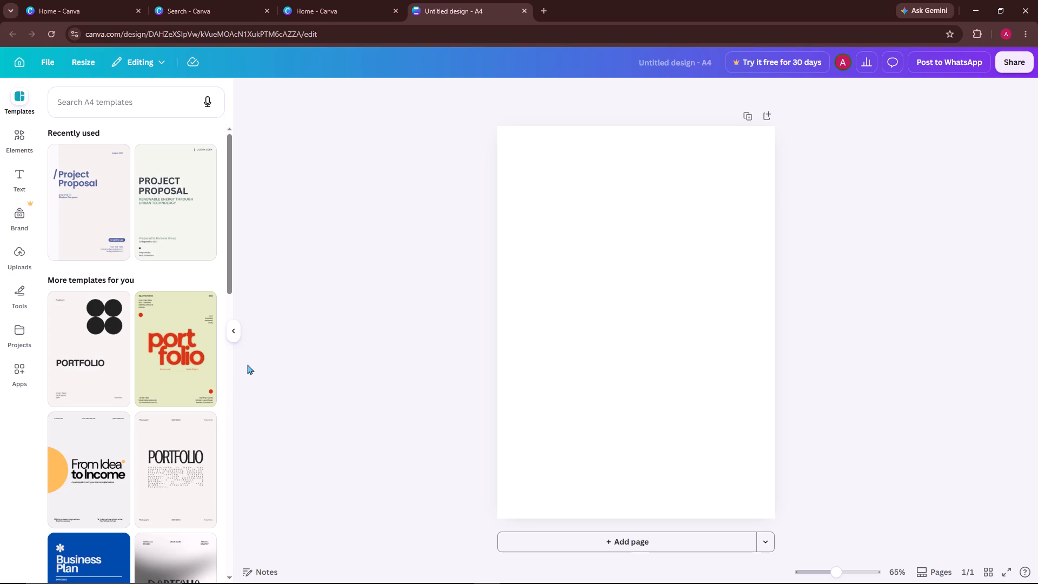
Collapse the template sidebar and set the blank page's background to the solid dark red #B43737.
click(235, 333)
click(588, 318)
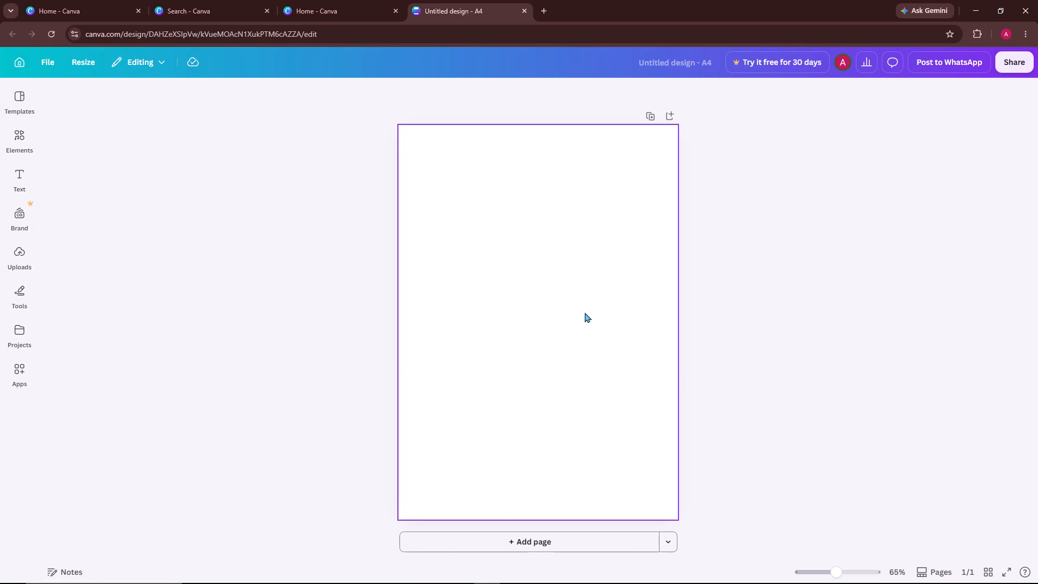
click(532, 94)
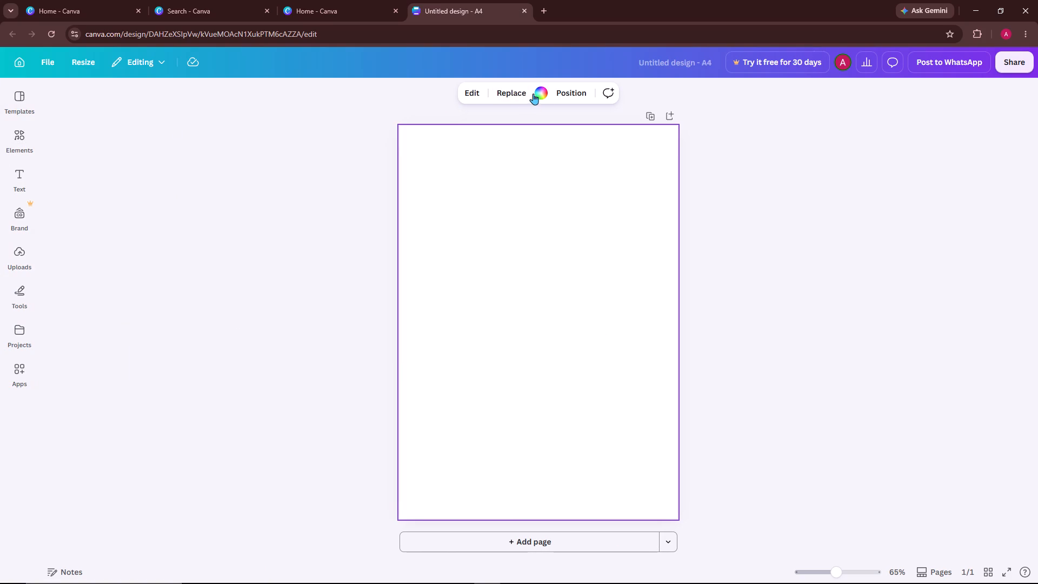
click(544, 95)
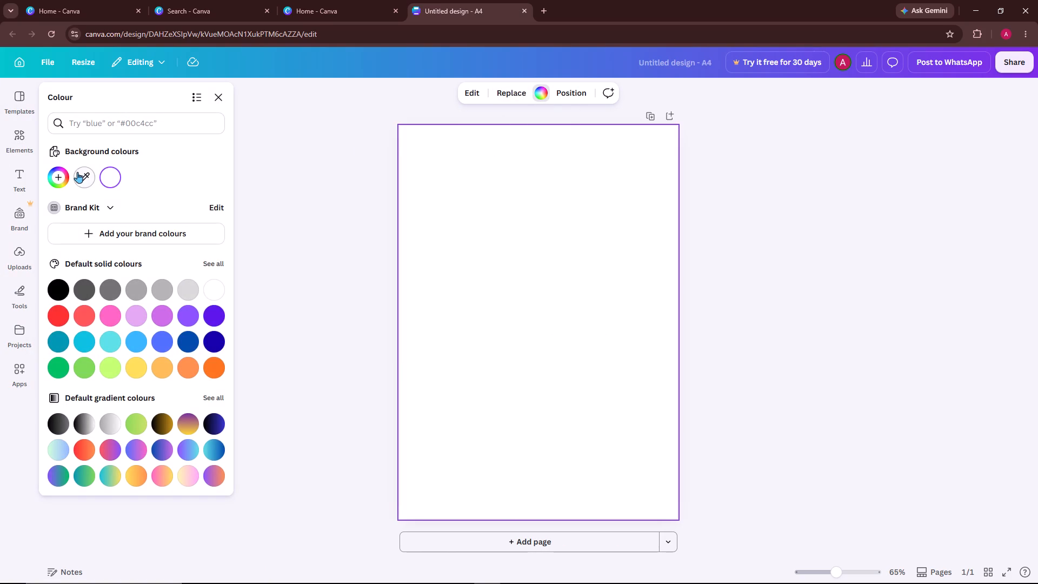
click(51, 174)
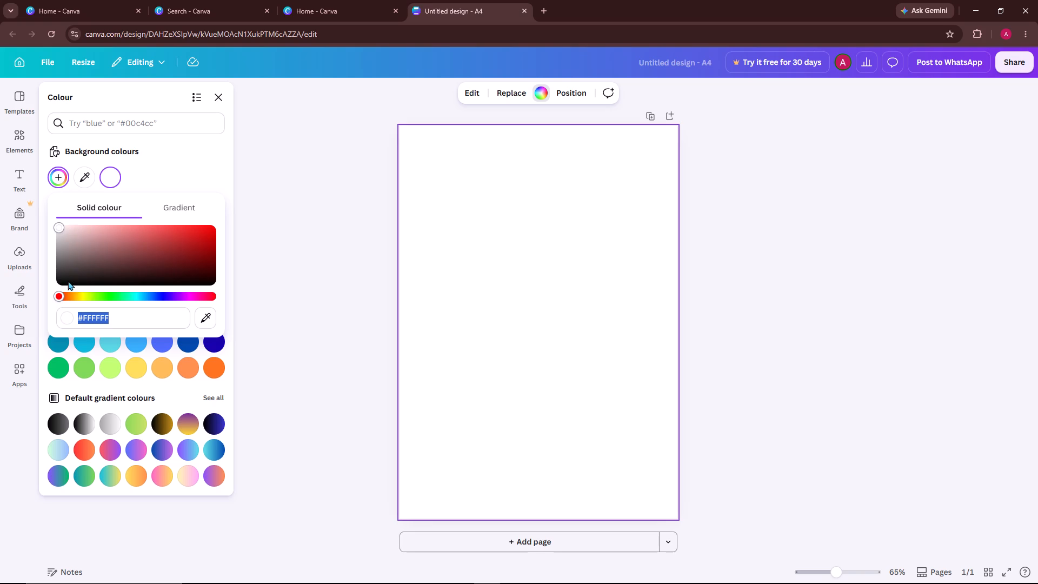
drag(60, 228, 89, 241)
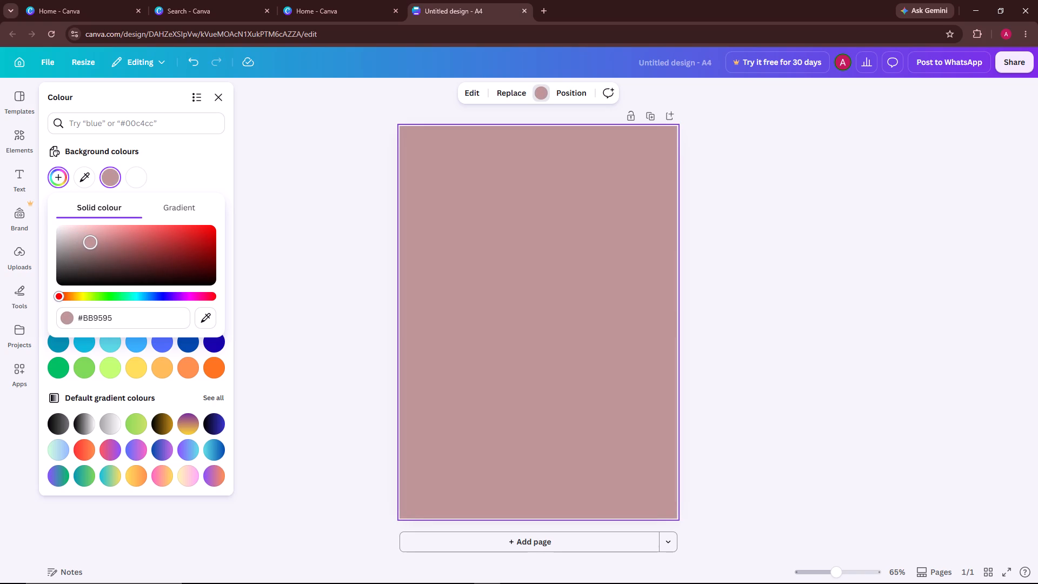
drag(89, 241, 174, 229)
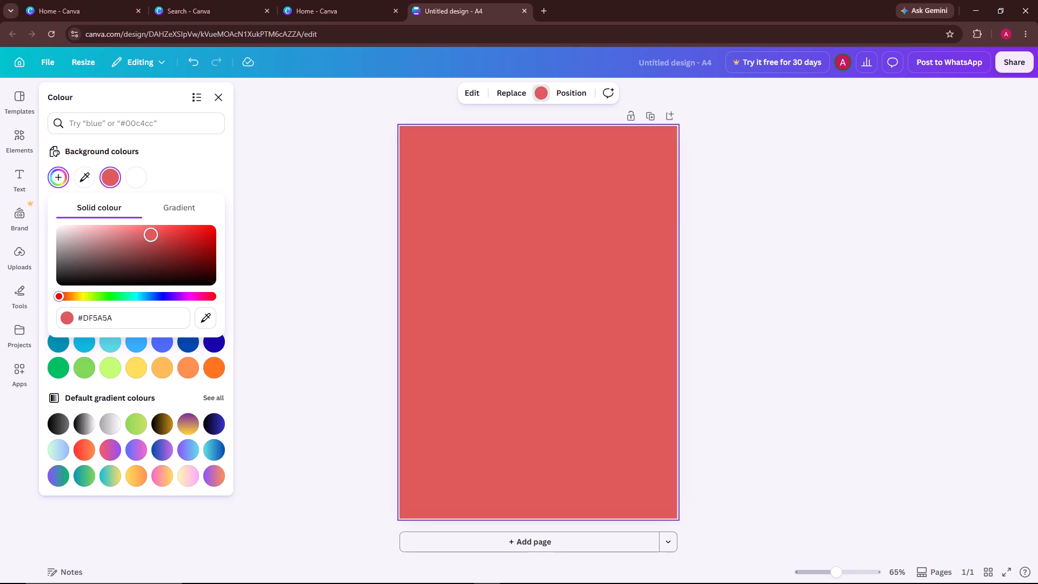
drag(174, 229, 185, 241)
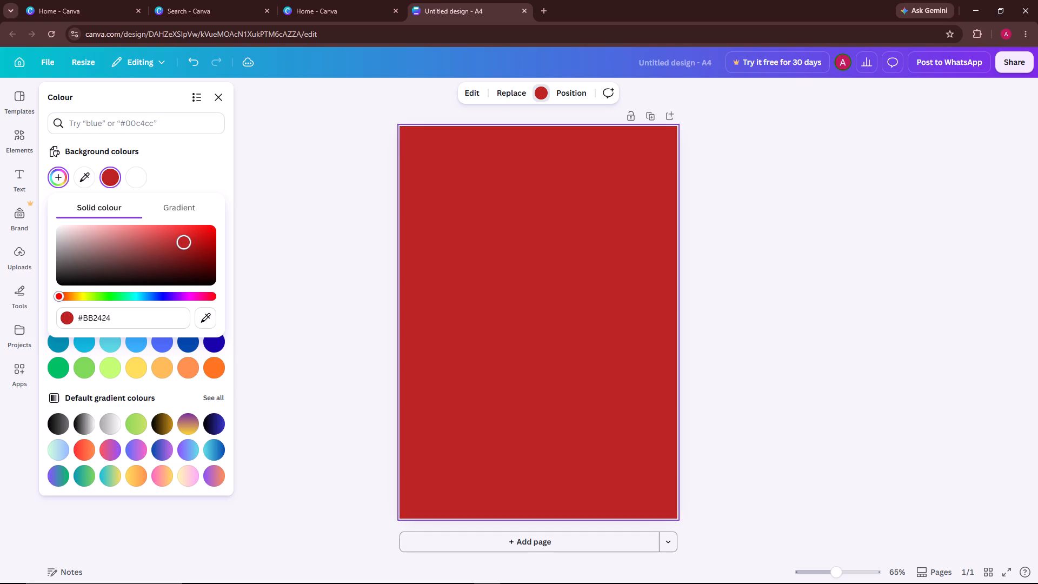
drag(185, 241, 167, 243)
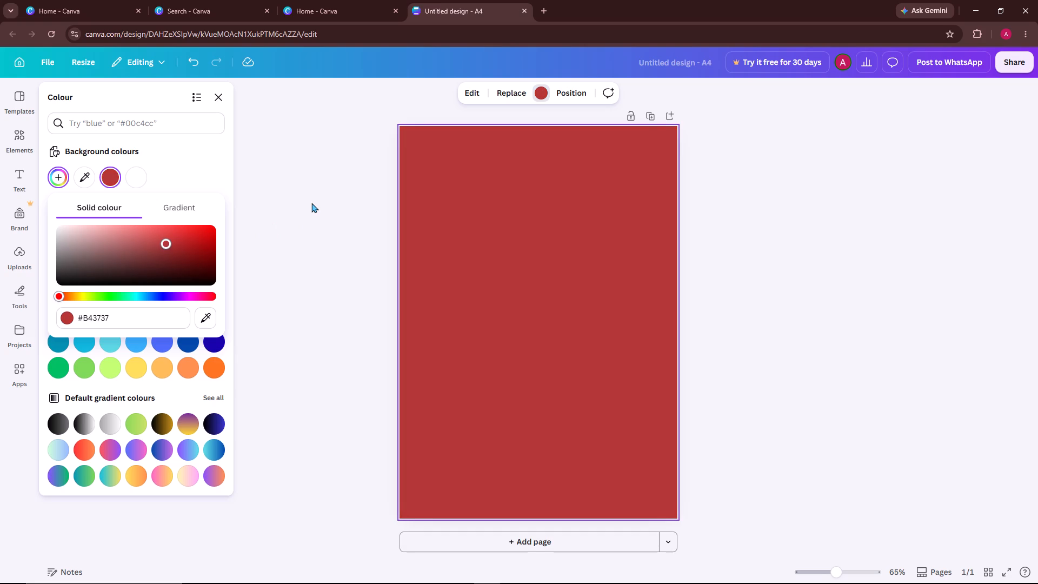
Search the text fonts for "astetic font" and add a text box in Canva Student Font to the page.
click(311, 203)
click(33, 178)
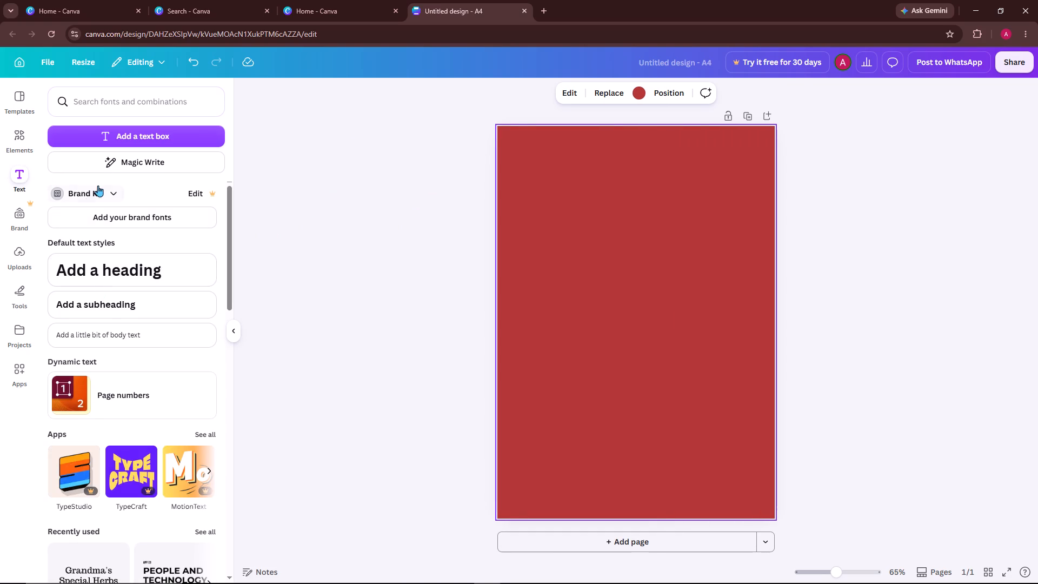
click(103, 110)
click(108, 147)
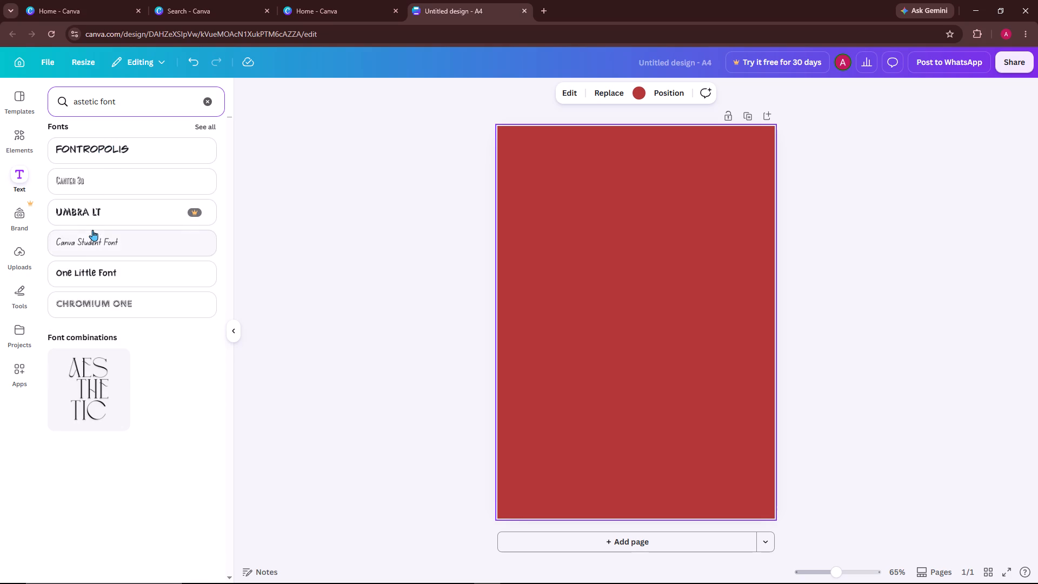
click(84, 249)
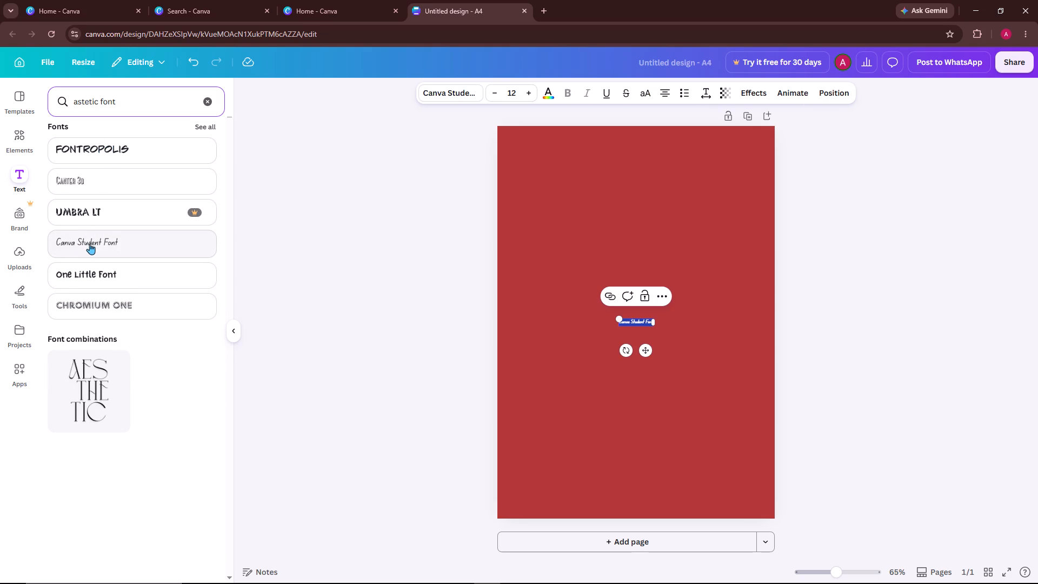
Widen the Canva Student Font text box across most of the page and enlarge its text to about size 21.2.
drag(652, 321, 668, 328)
drag(655, 321, 737, 319)
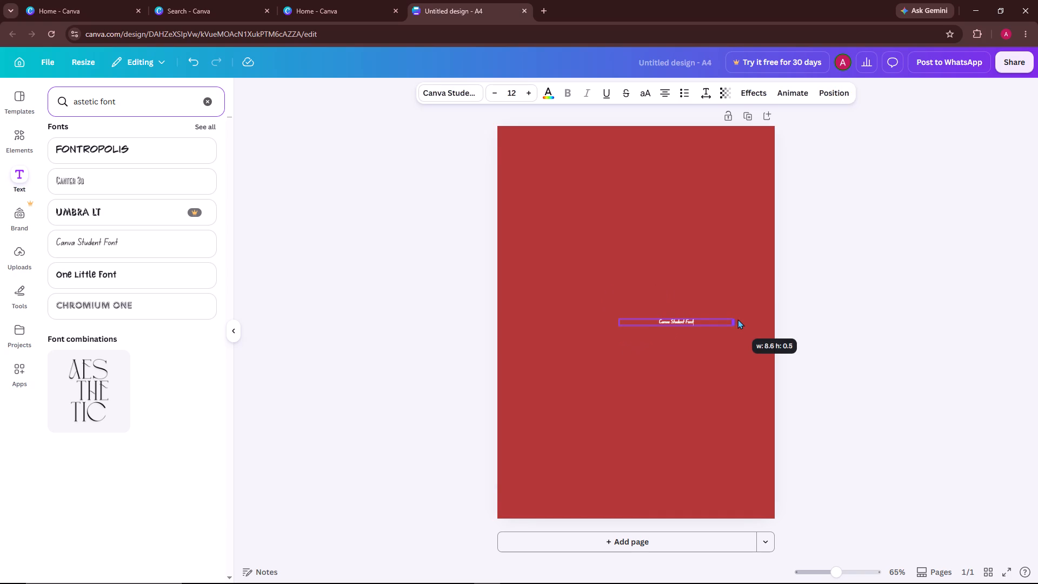
drag(737, 319, 760, 319)
drag(621, 321, 588, 271)
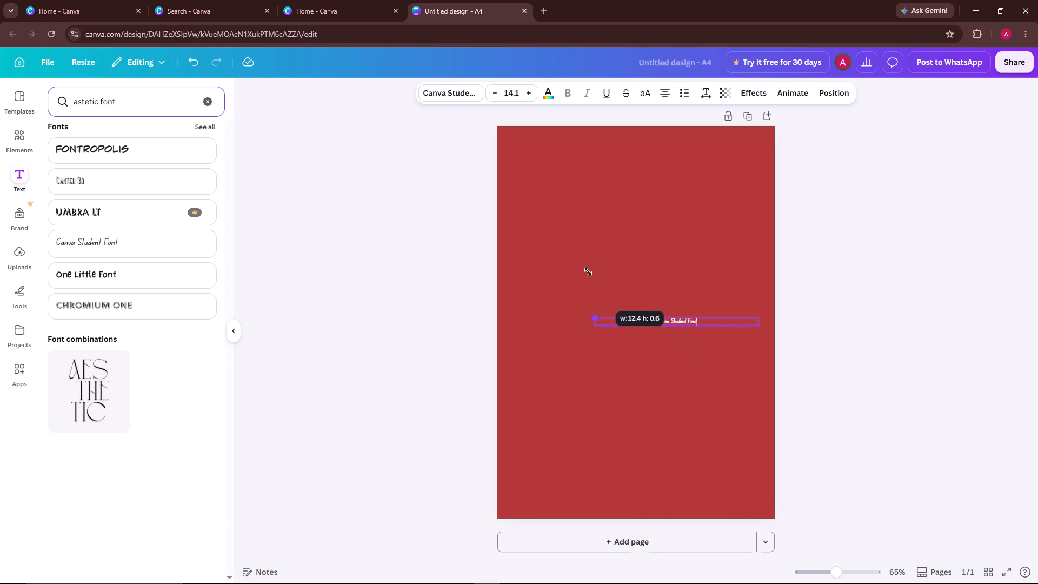
drag(588, 271, 514, 213)
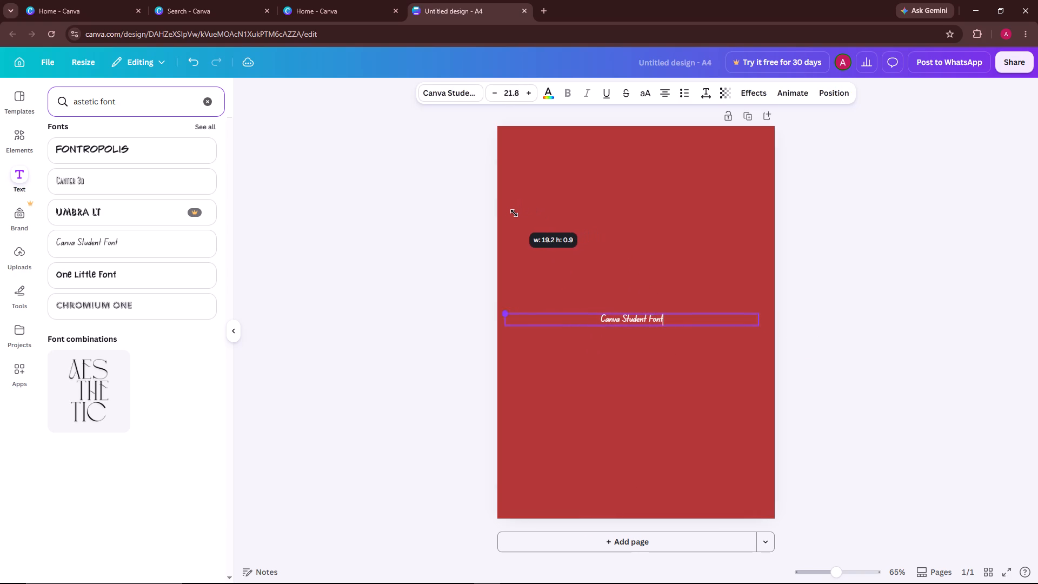
drag(514, 213, 520, 211)
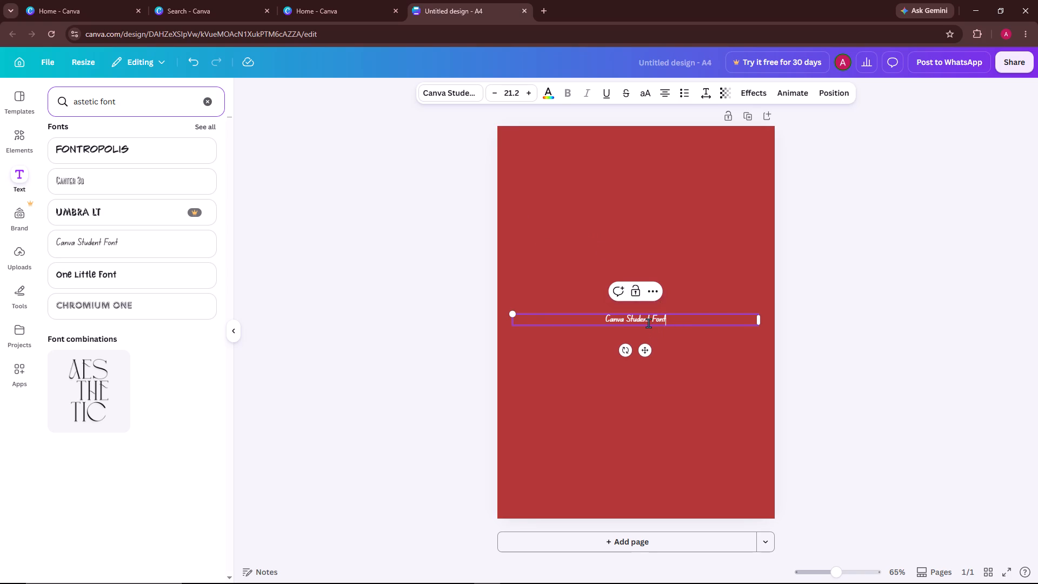
Move the Canva Student Font text box up near the top of the page and deselect it.
drag(648, 323, 648, 313)
click(648, 330)
drag(649, 321, 646, 170)
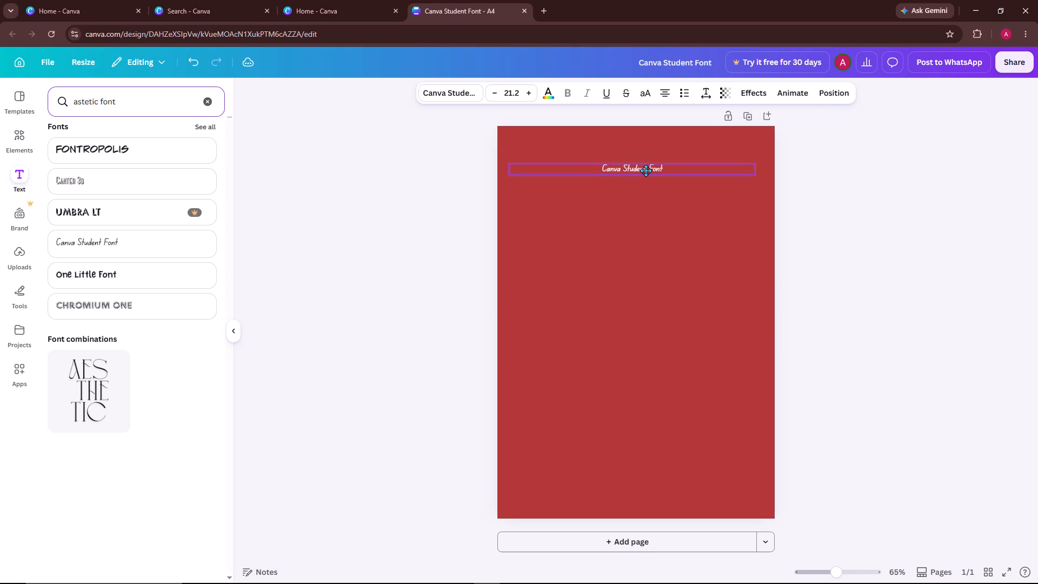
drag(646, 170, 646, 175)
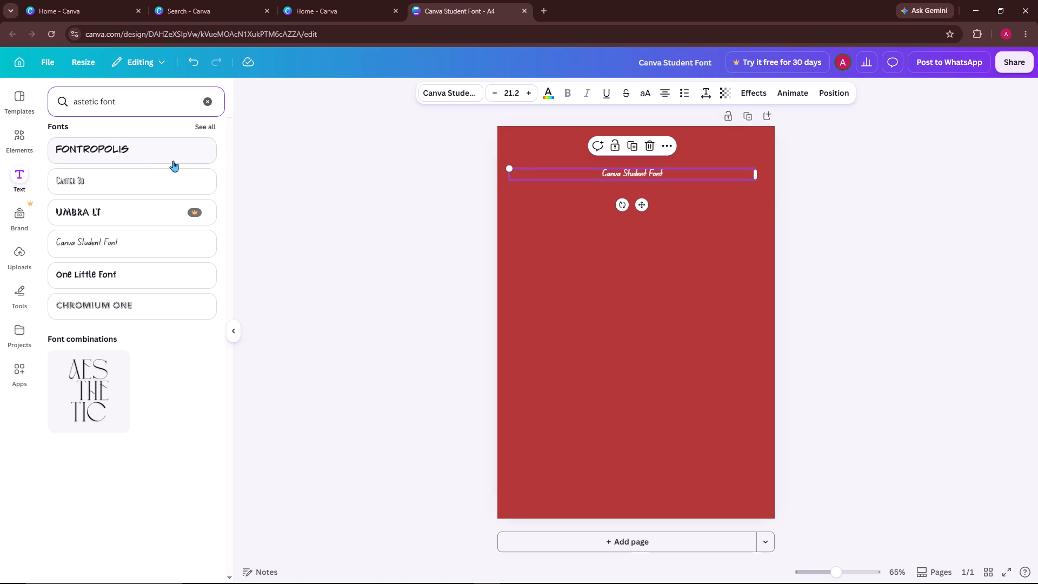
click(423, 176)
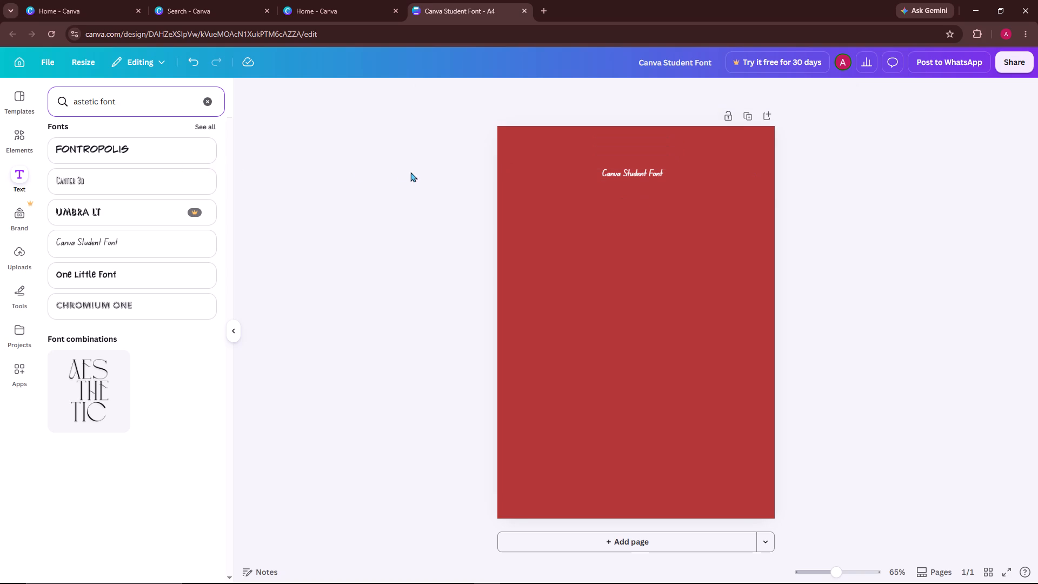
Add a Fontropolis text box, enlarge it to size 26, and place it above the Canva Student Font line.
click(210, 150)
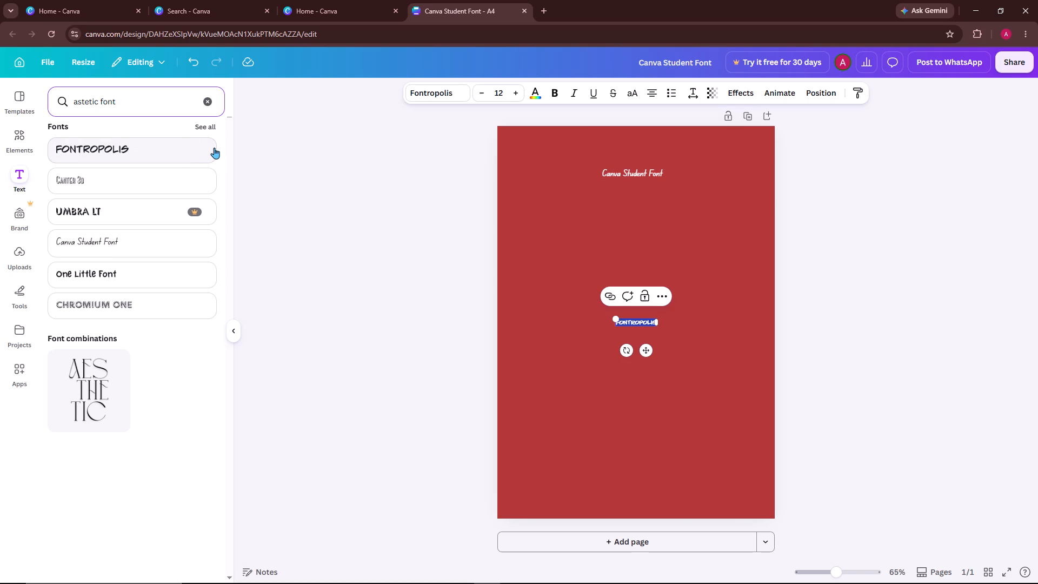
drag(614, 318, 614, 317)
drag(614, 317, 569, 296)
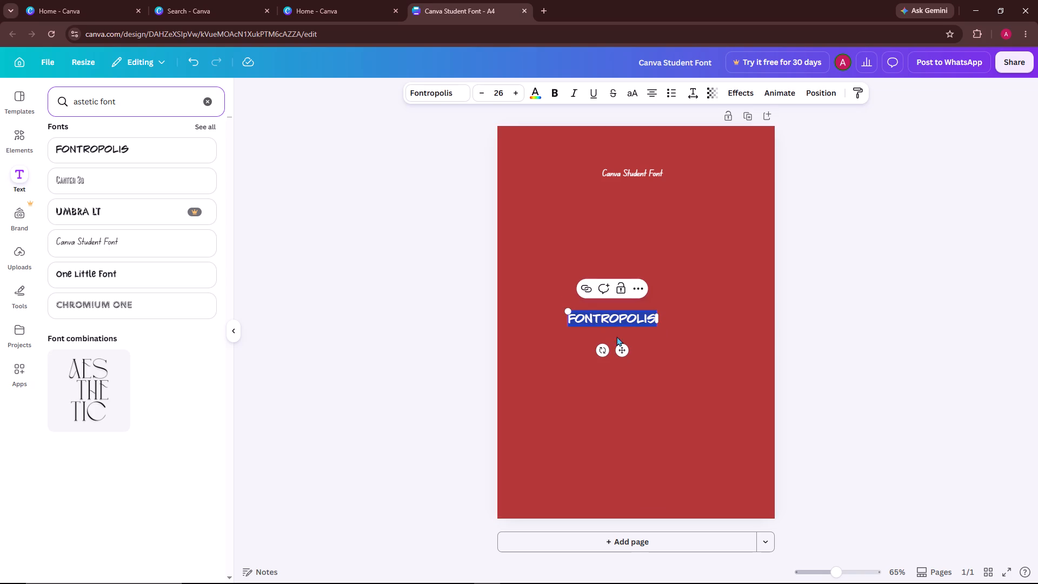
click(614, 320)
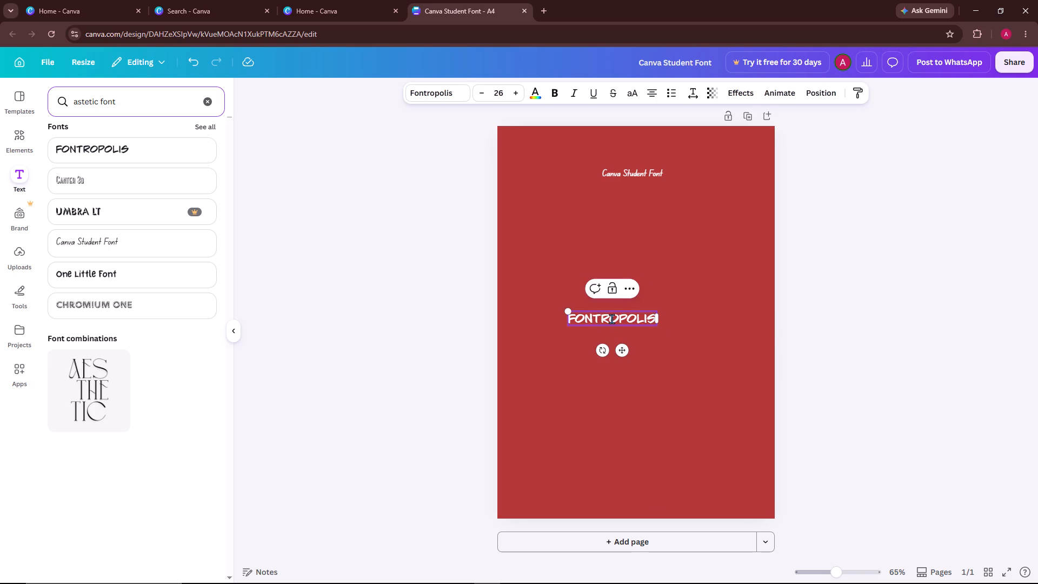
drag(611, 328, 631, 158)
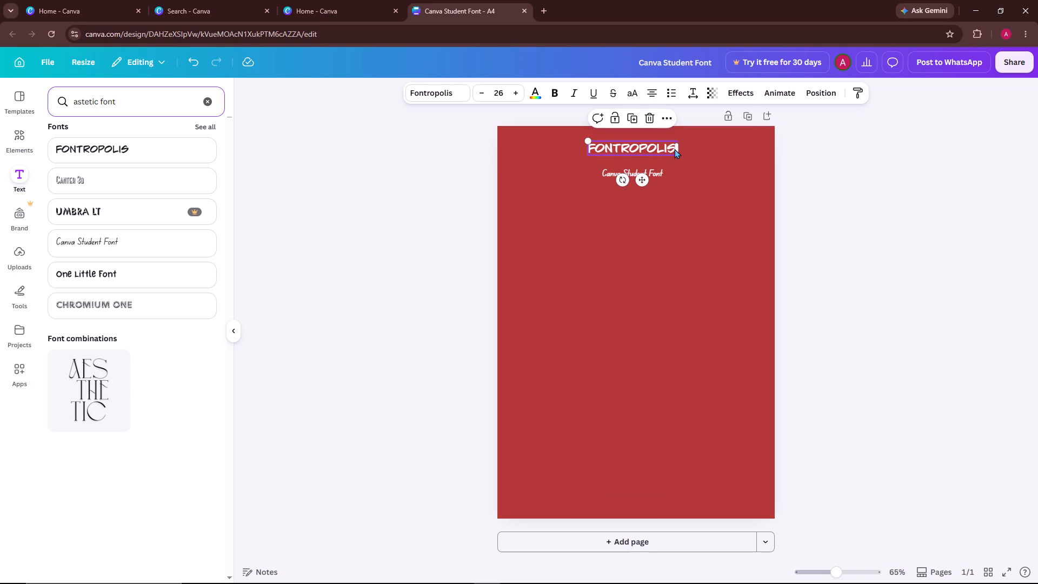
Replace the Fontropolis placeholder text with the title "the bet".
click(669, 147)
click(669, 147)
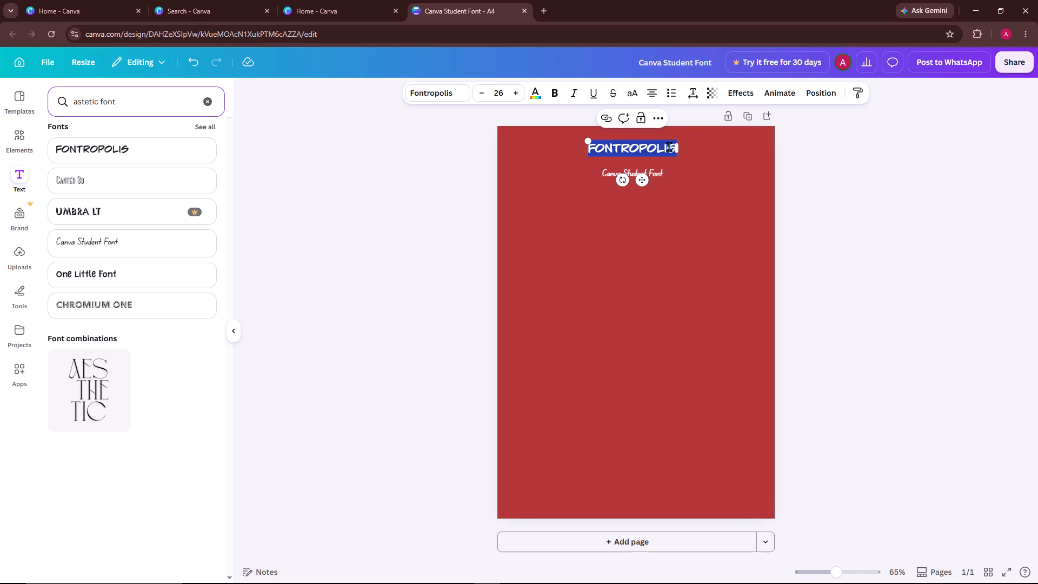
key(BackSpace)
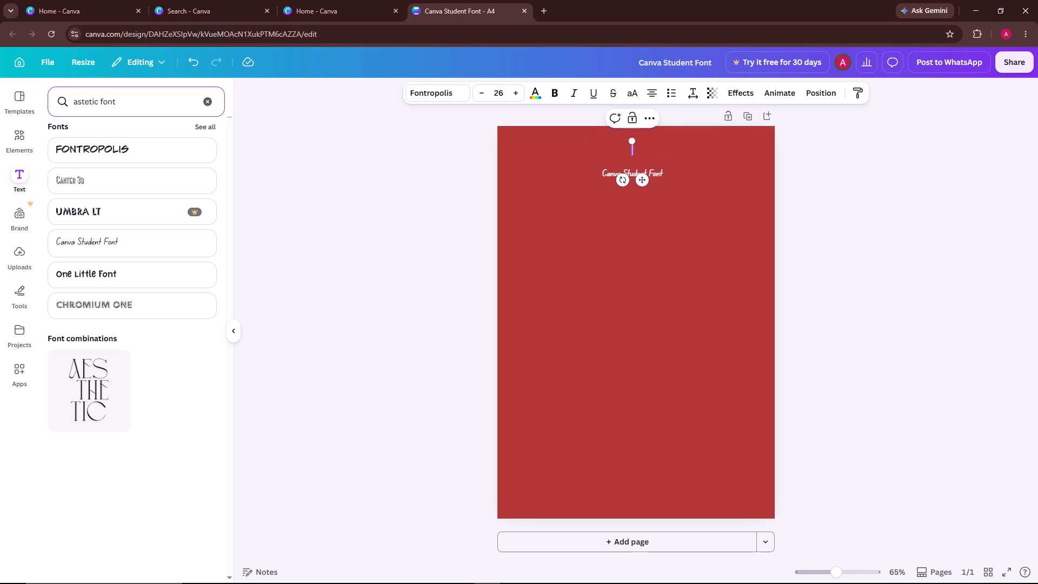
text(thr)
key(BackSpace)
text(e)
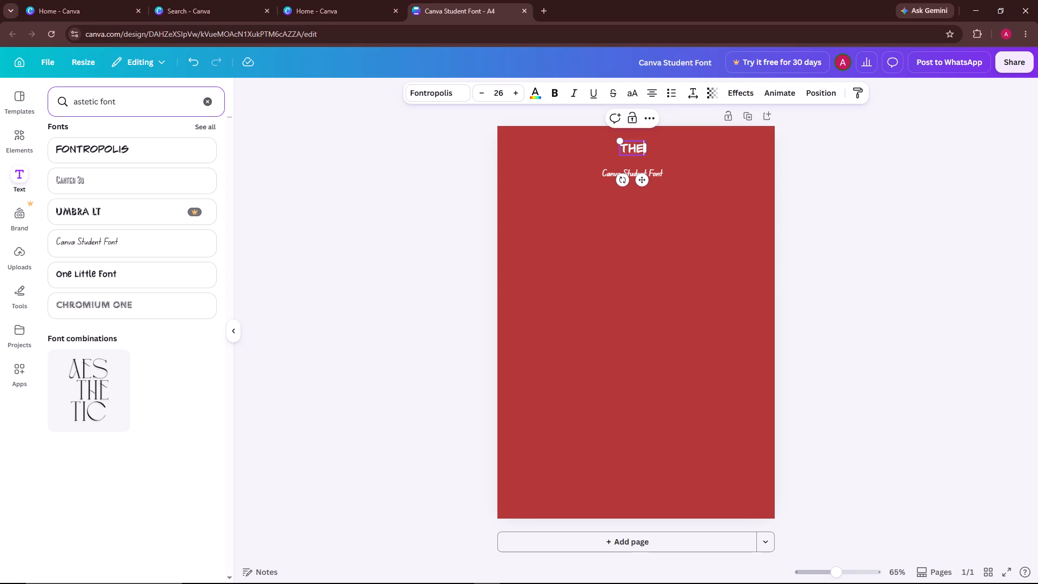
key(space)
text(bet)
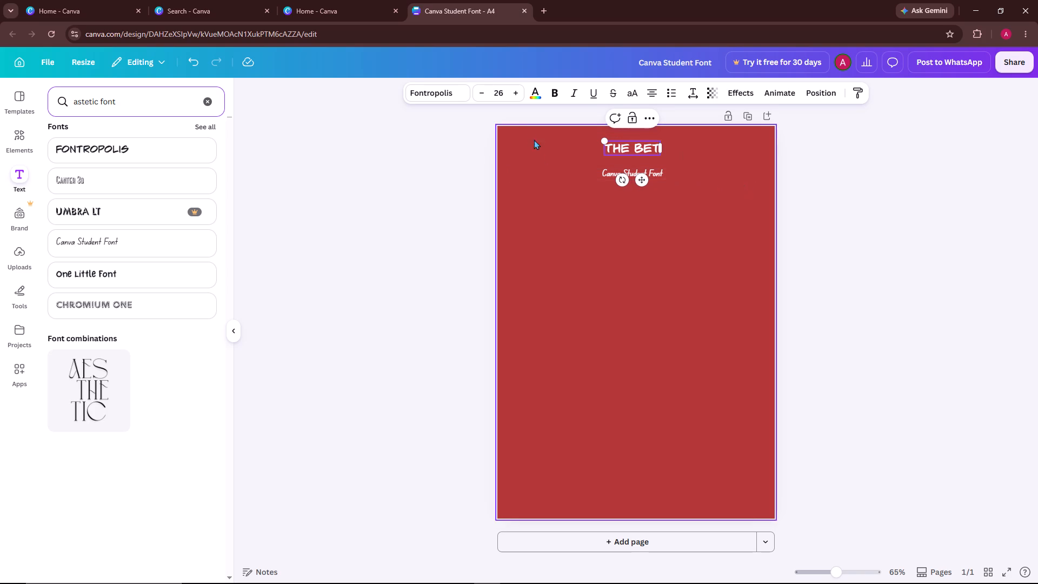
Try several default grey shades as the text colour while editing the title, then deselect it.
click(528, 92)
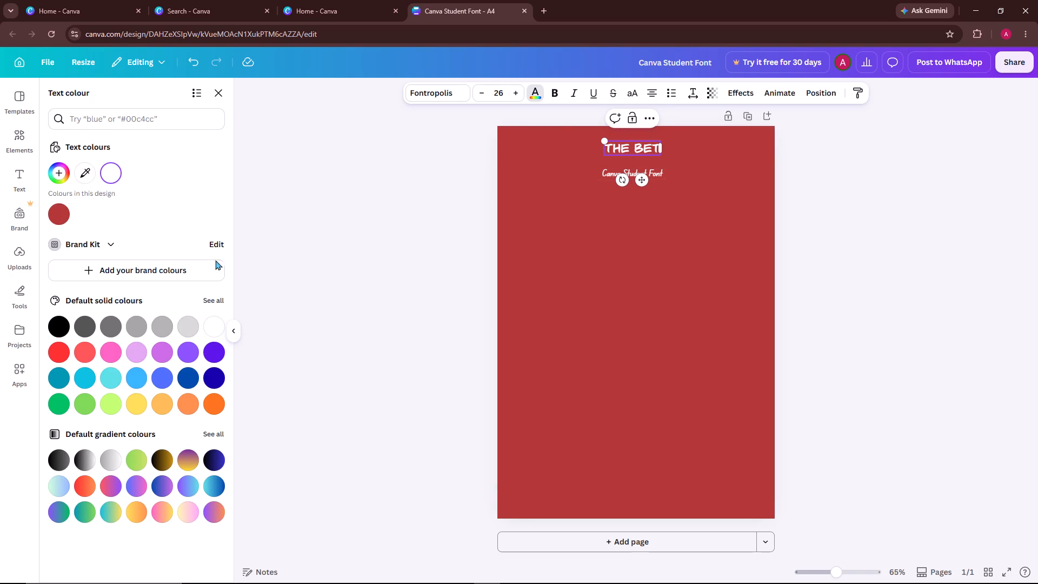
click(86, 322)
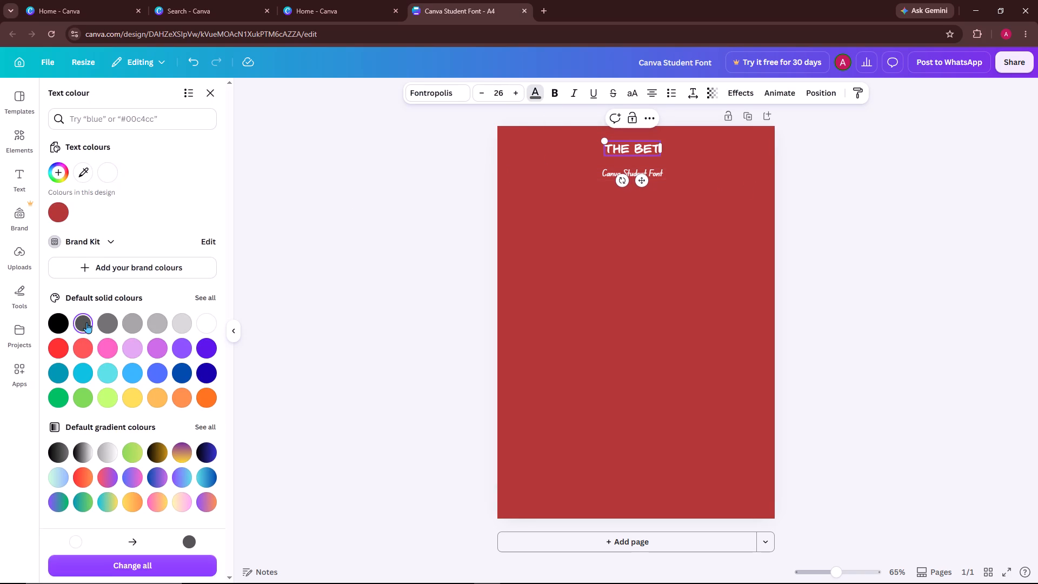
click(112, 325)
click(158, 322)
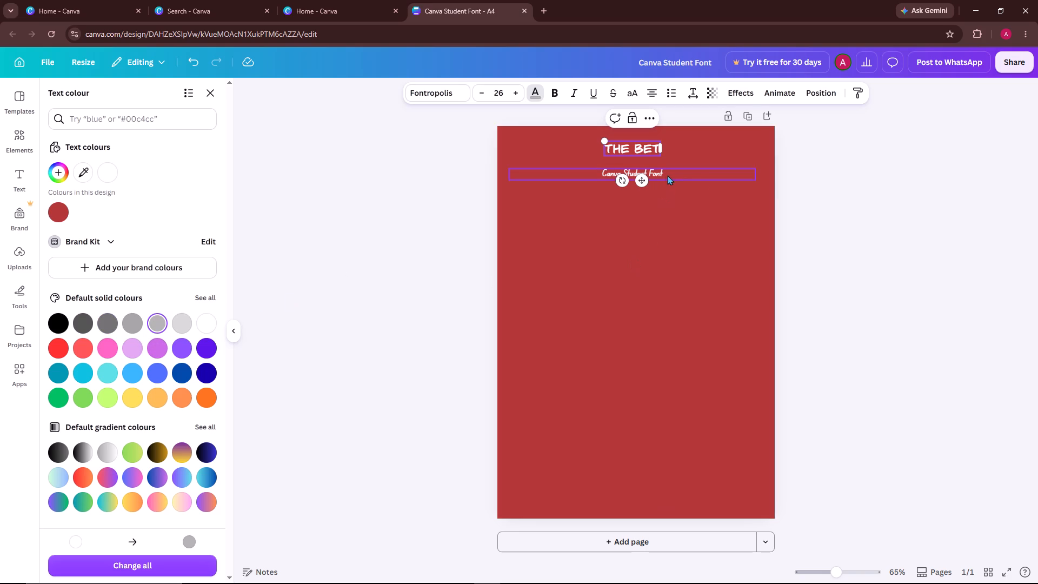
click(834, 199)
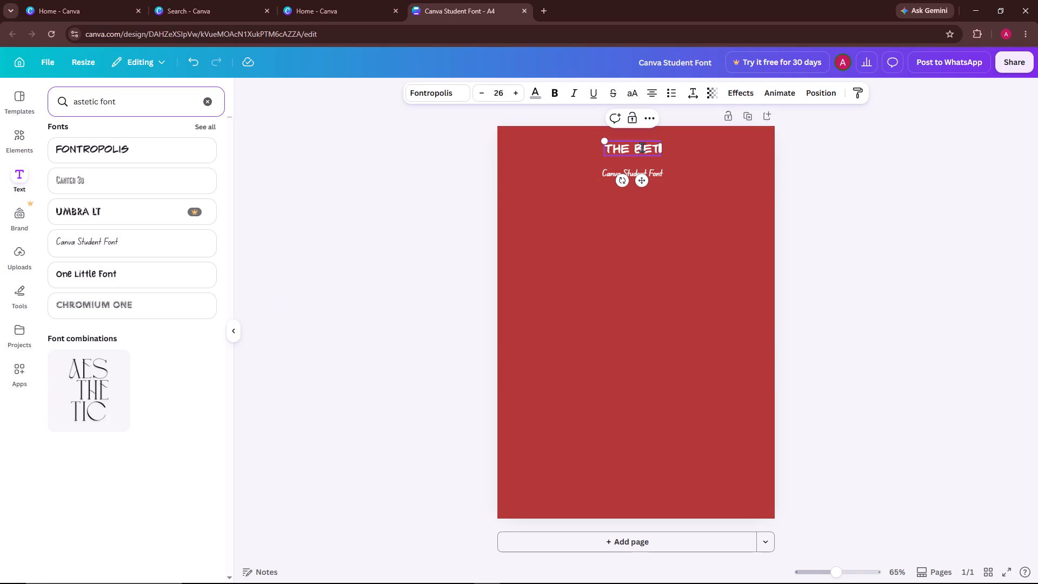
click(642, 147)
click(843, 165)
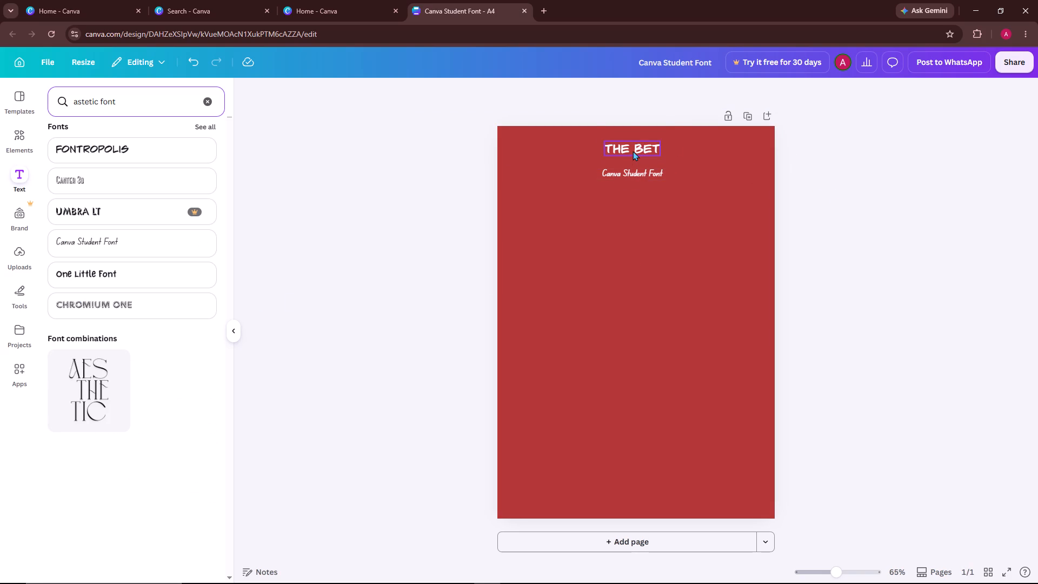
Compare black and dark greys on the whole title text box, and settle on the fourth default solid colour, a medium grey.
click(633, 151)
click(539, 93)
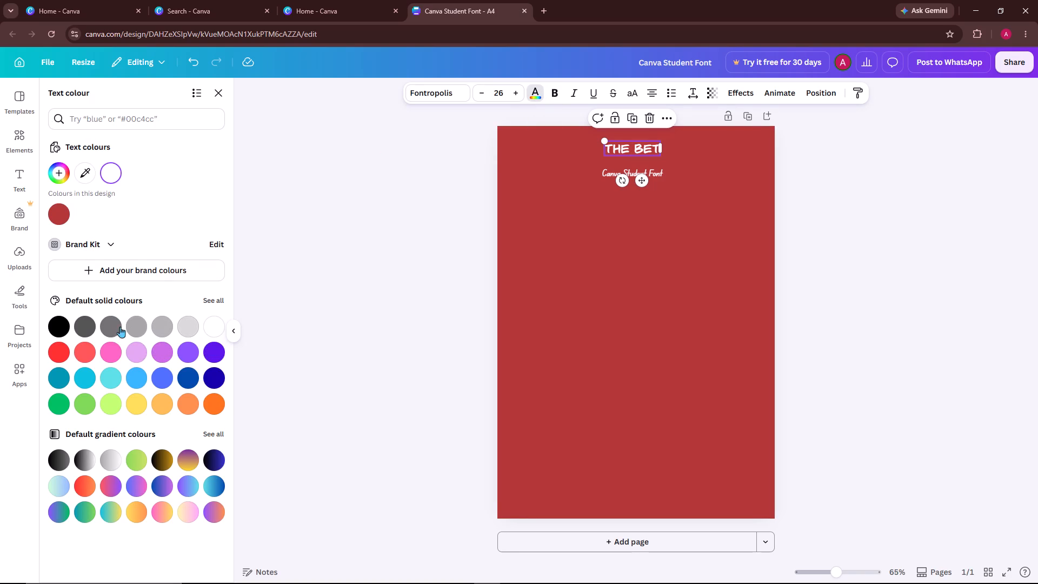
click(69, 327)
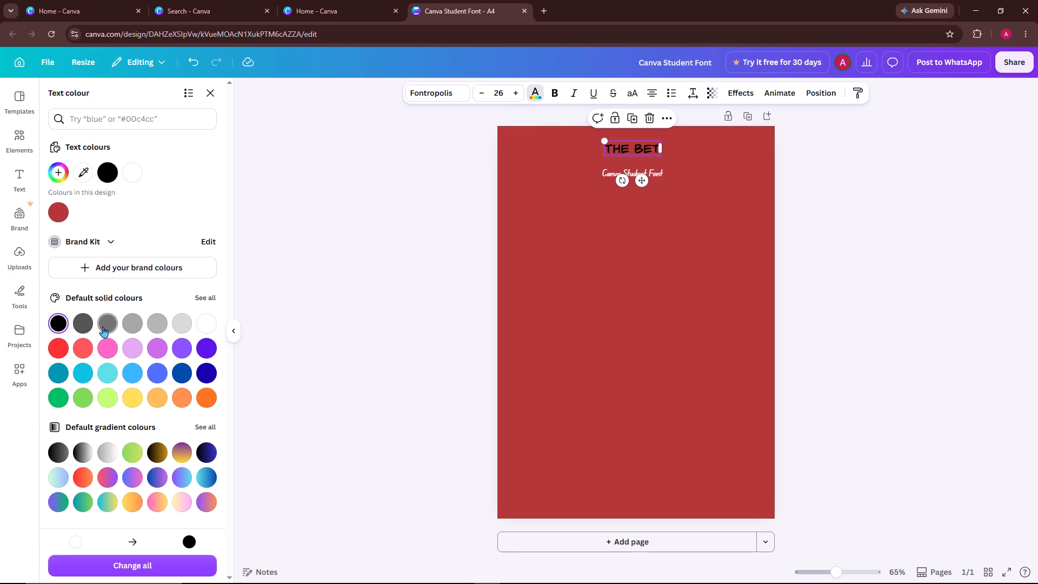
click(103, 327)
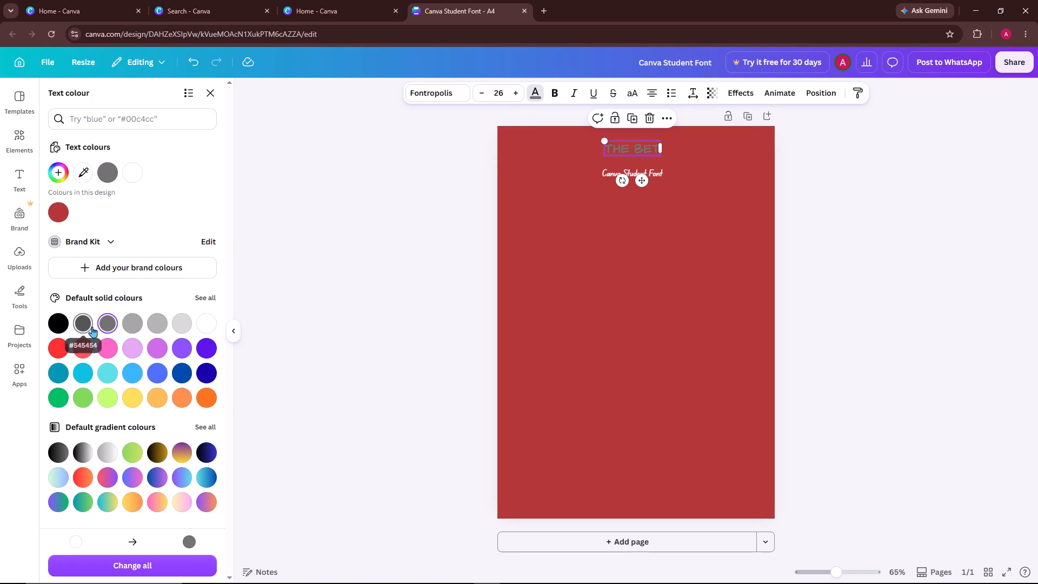
click(92, 327)
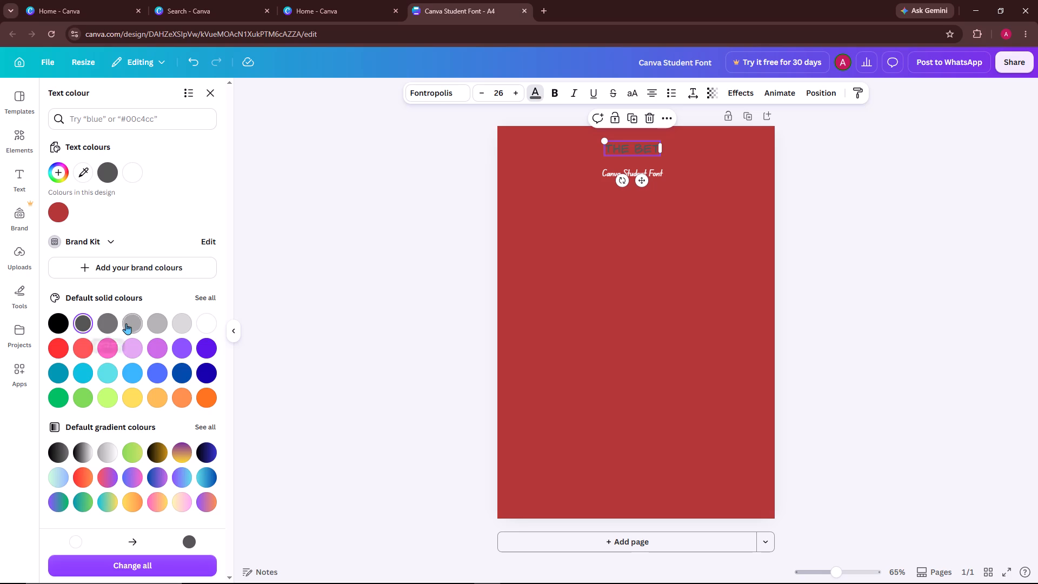
click(126, 323)
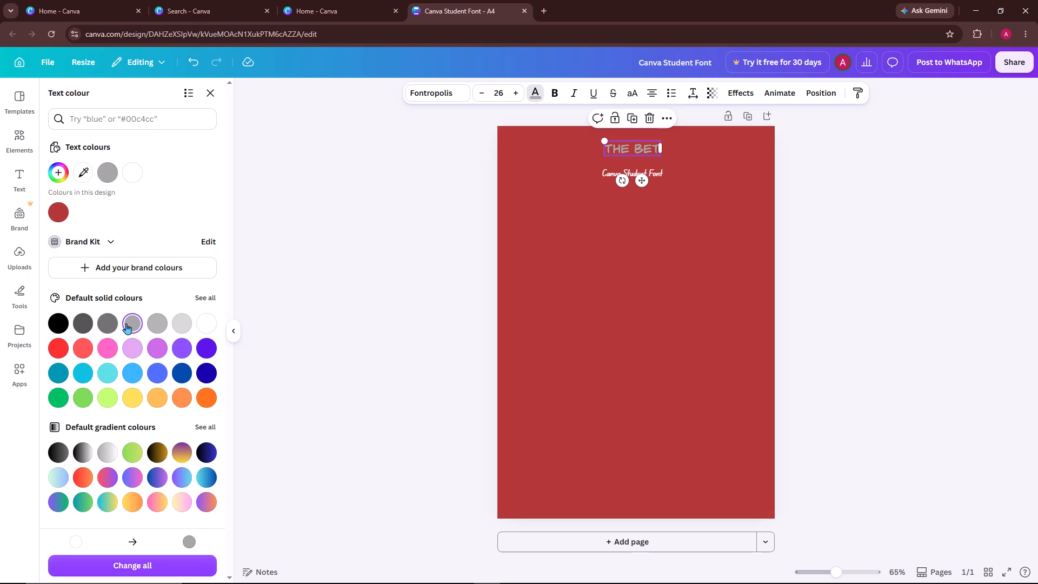
click(391, 267)
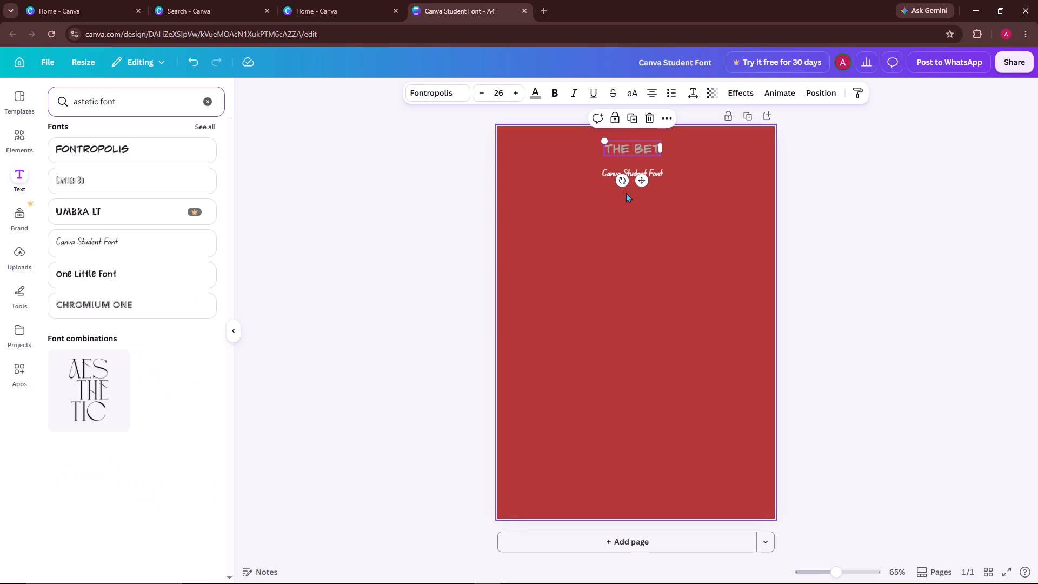
Replace the Canva Student Font placeholder beneath the title with the story opening "it was a dark autmn night".
click(675, 171)
click(675, 173)
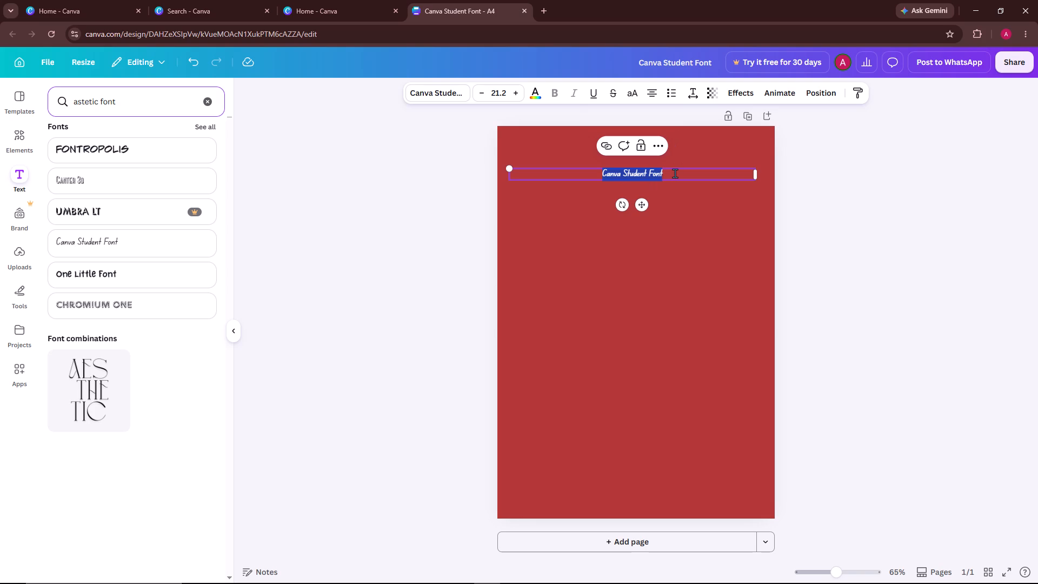
key(BackSpace)
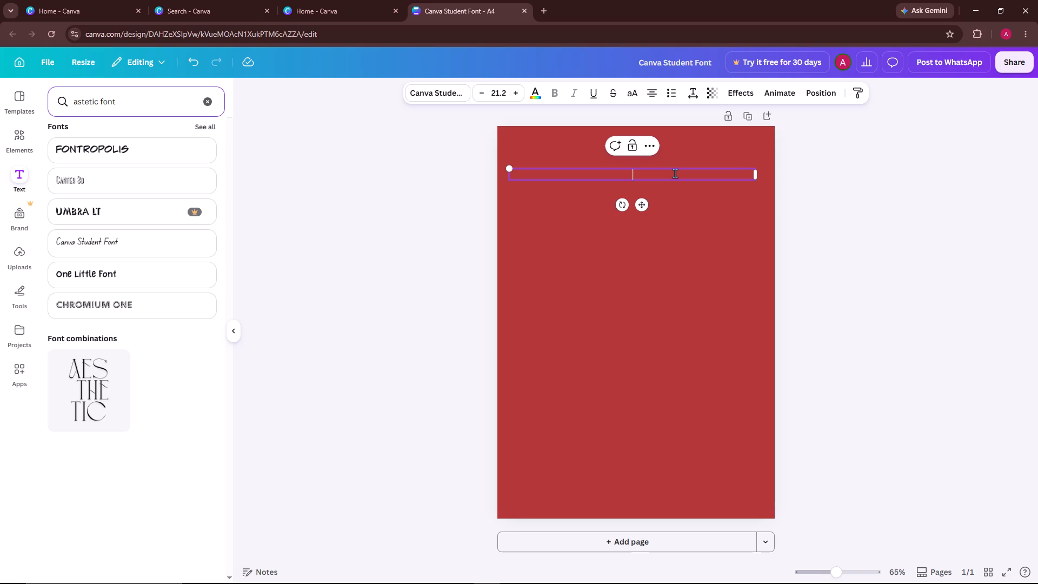
text(it was)
key(space)
text(a dark)
key(space)
text(aut)
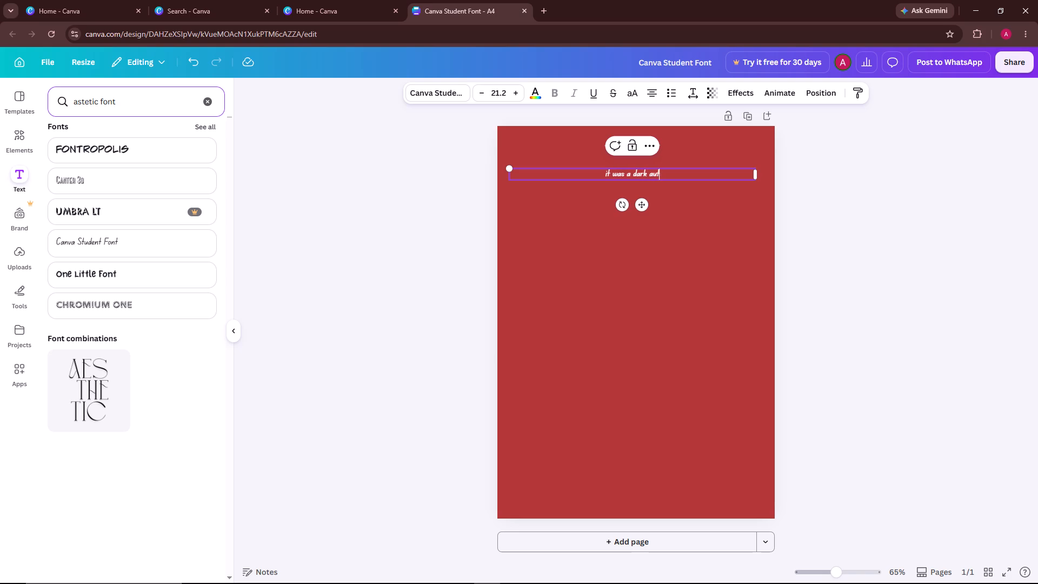
text(mn night)
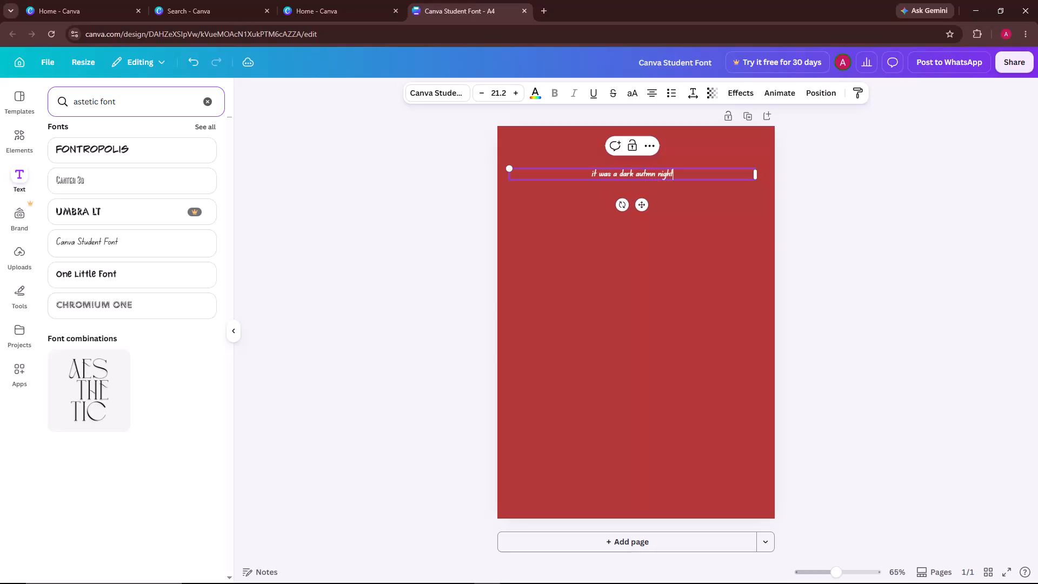
Continue the story text with ". the old banker was alking up and down his study".
text(. the)
key(space)
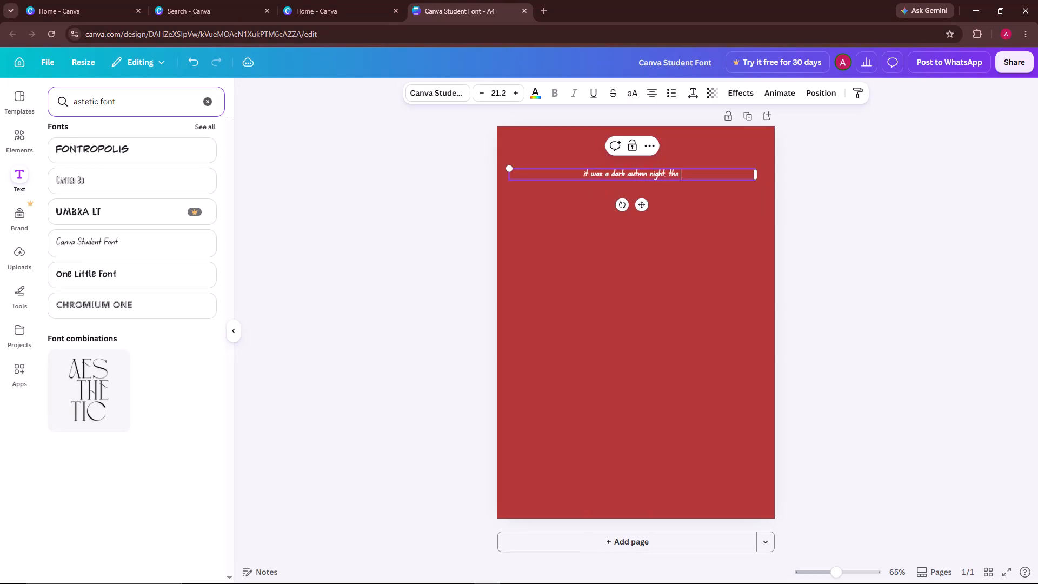
text(old banker)
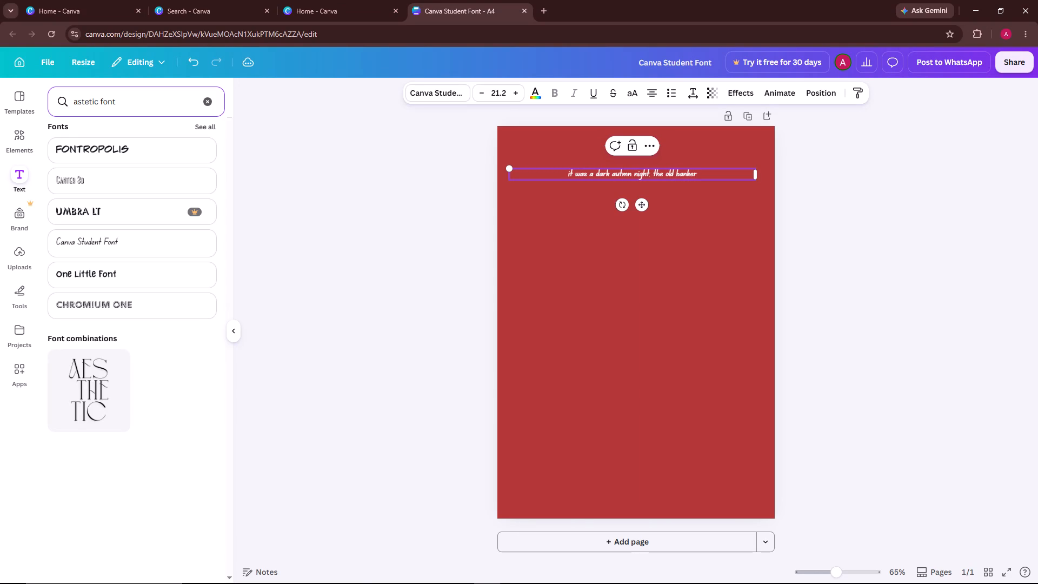
key(space)
text(was)
key(space)
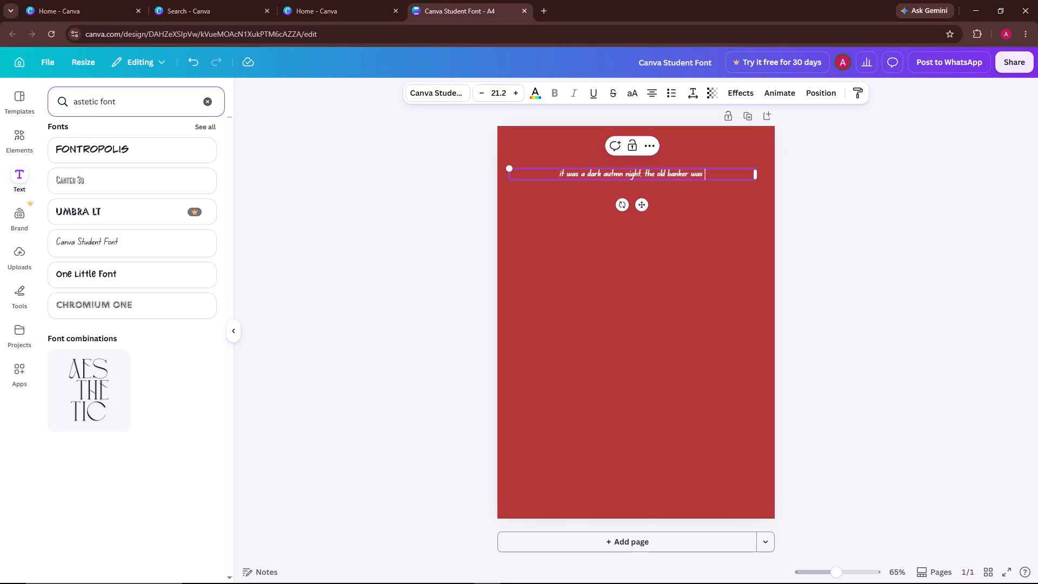
text(al)
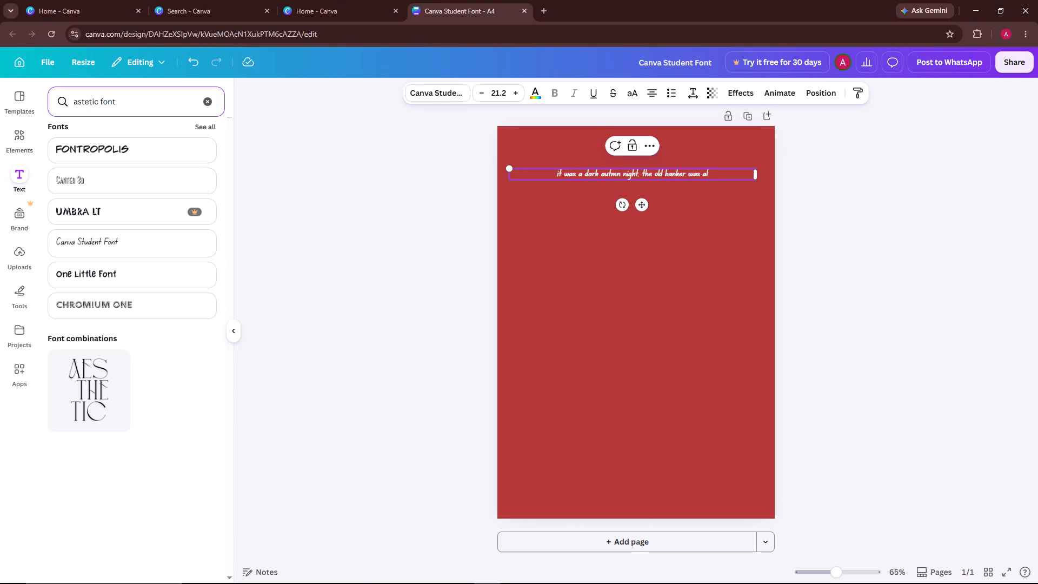
text(king)
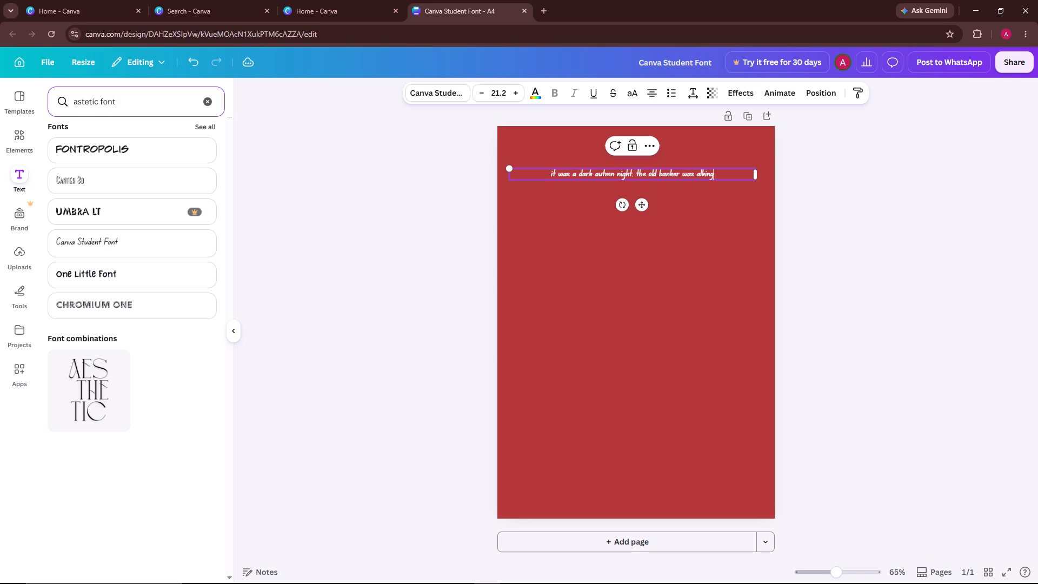
key(space)
text(up)
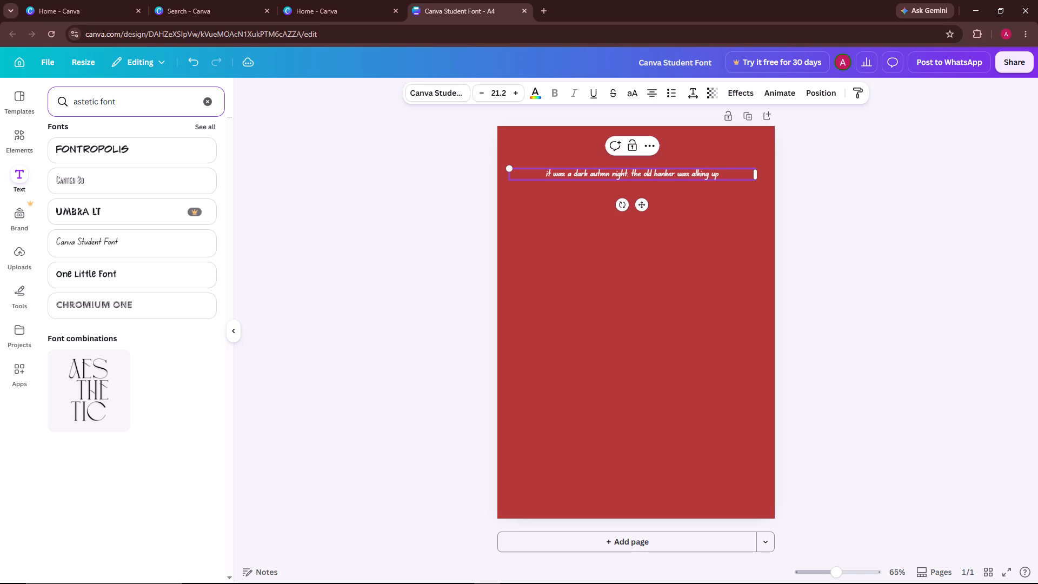
key(space)
text(and)
key(space)
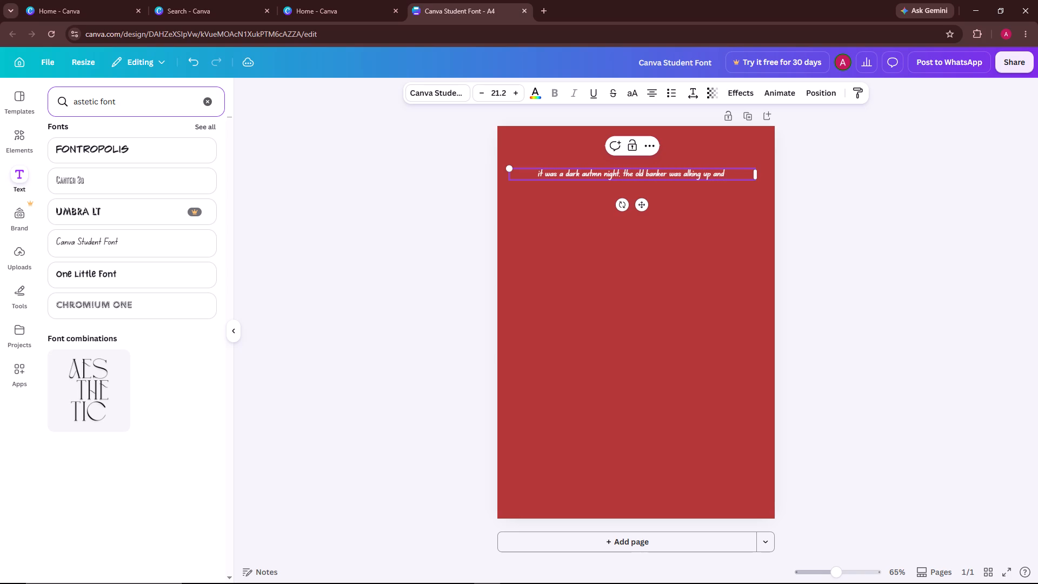
text(down)
key(space)
text(his)
key(space)
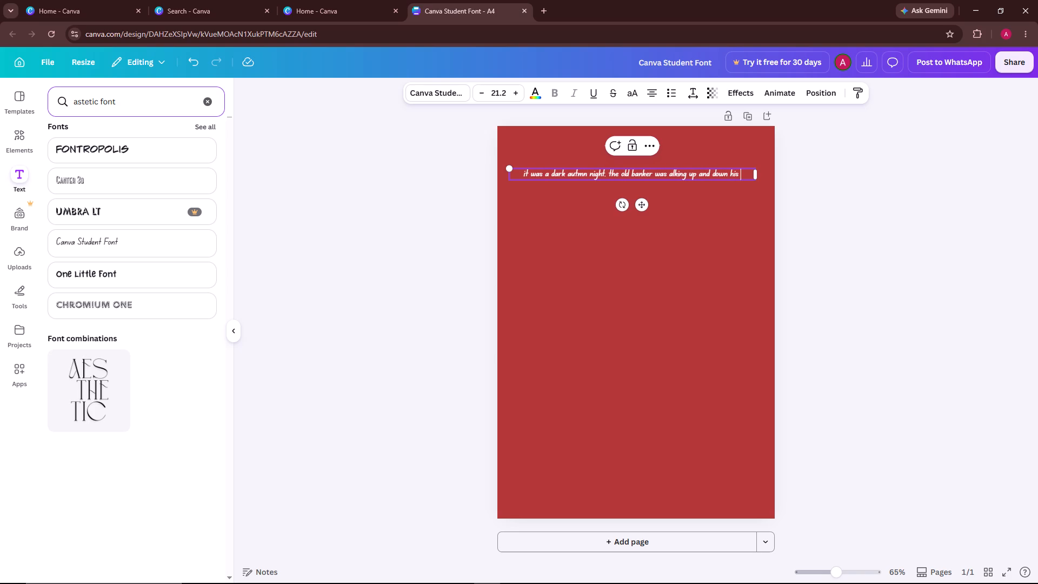
text(study)
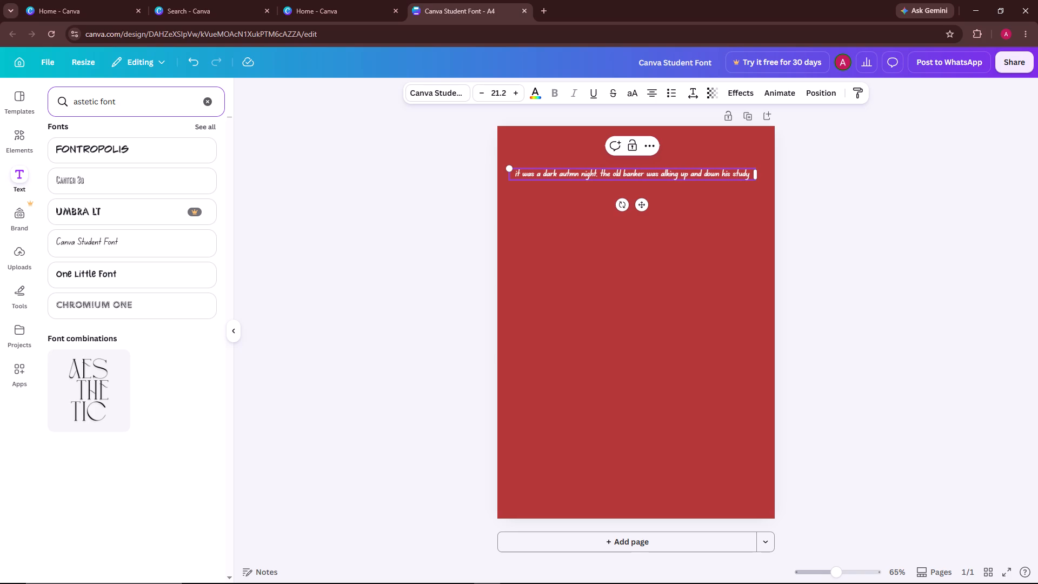
Extend the story sentence with "and remambering haw, fifteen years before".
key(space)
text(and)
key(space)
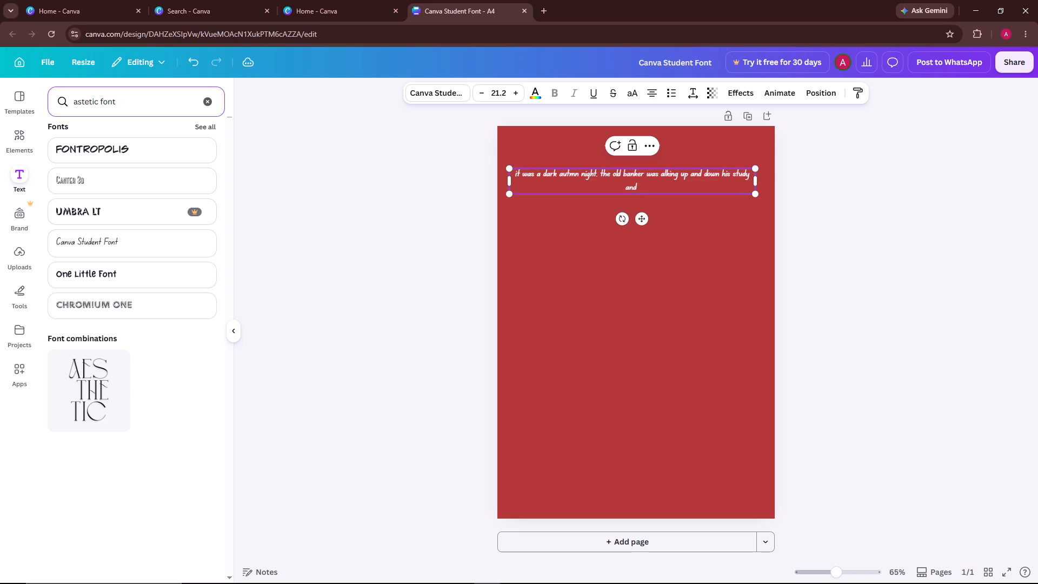
text(rema)
text(mbering)
key(space)
text(haw,)
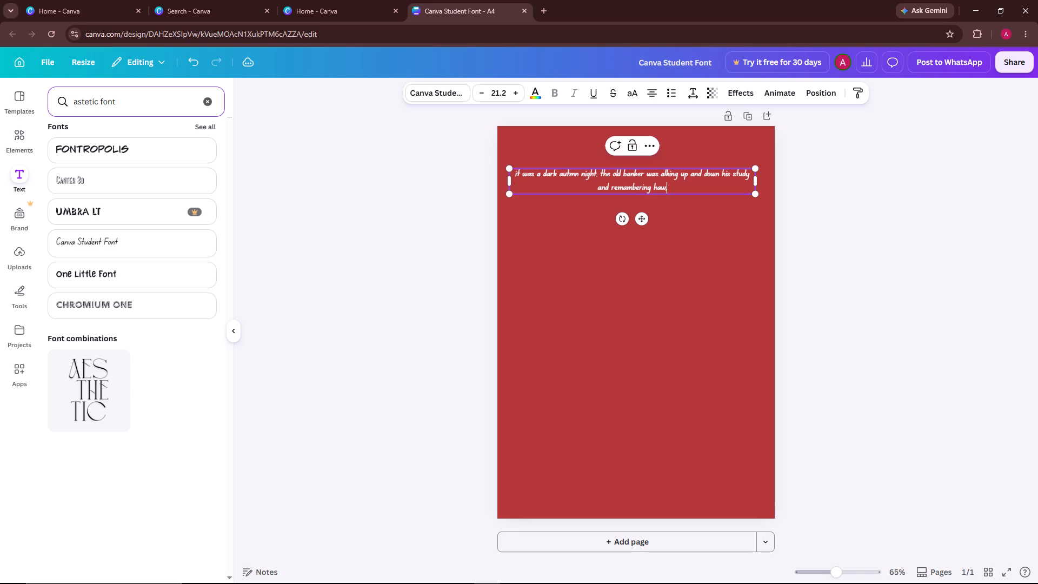
key(space)
text(fif)
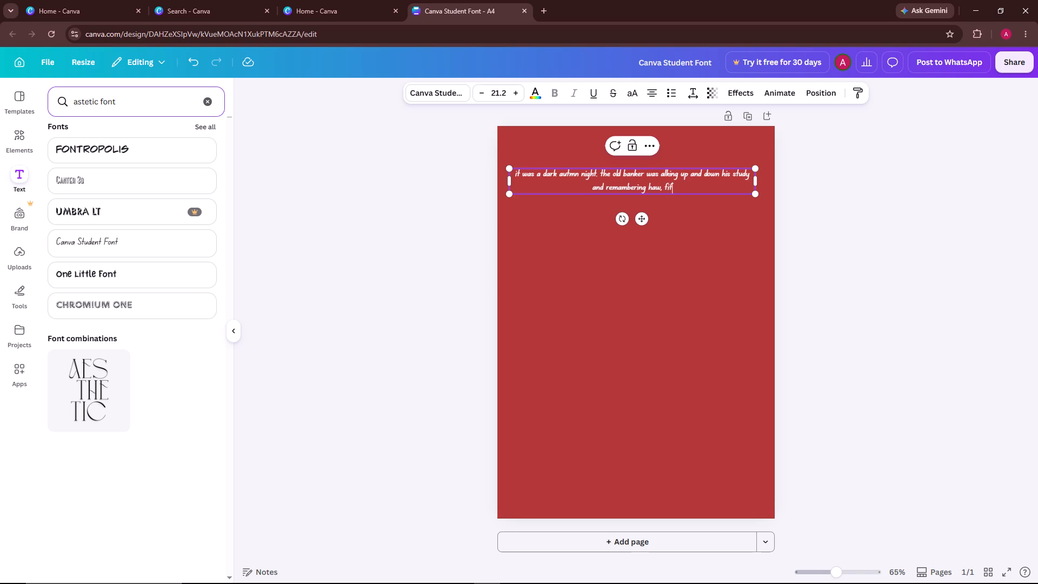
text(teen)
key(space)
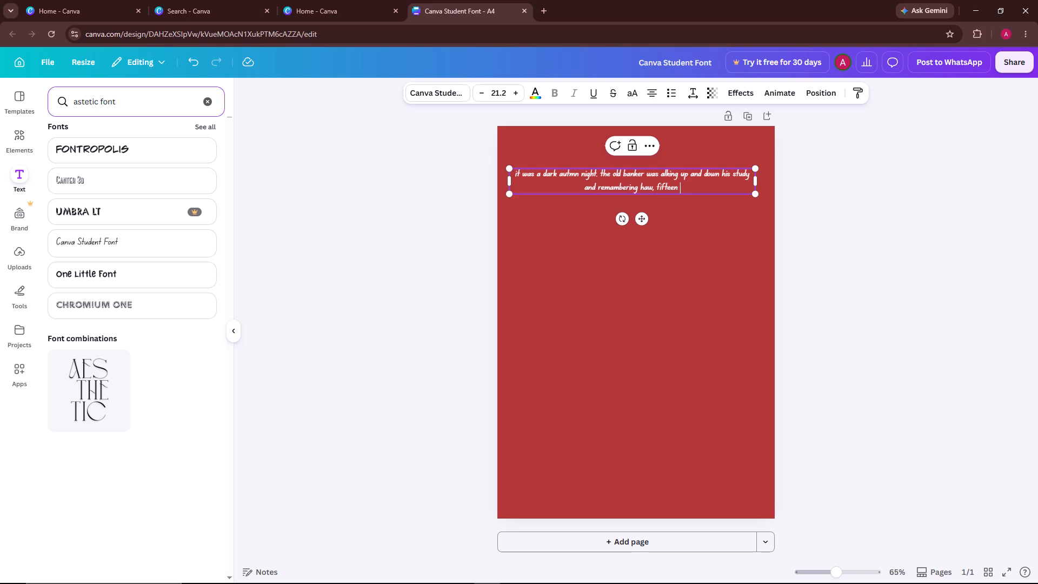
text(years)
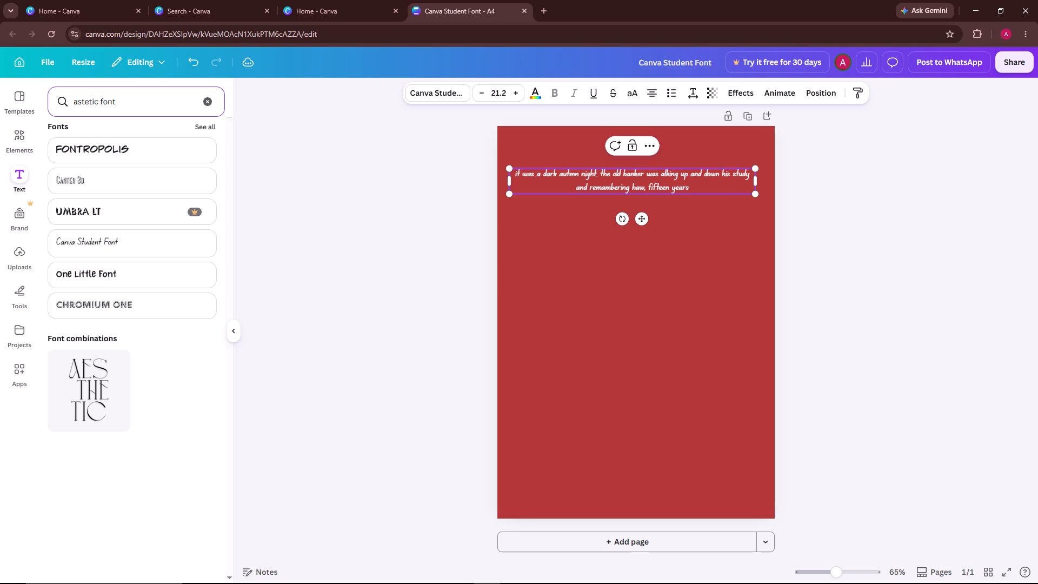
key(space)
text(befor)
key(e)
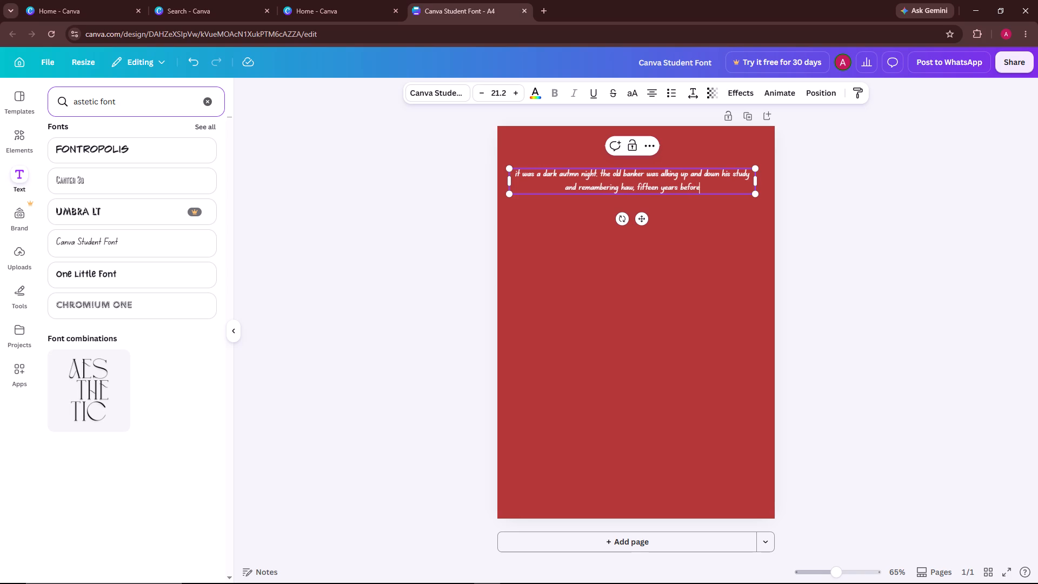
Complete the story's second sentence with ", he had given a party one autumn evening.".
text(, he had)
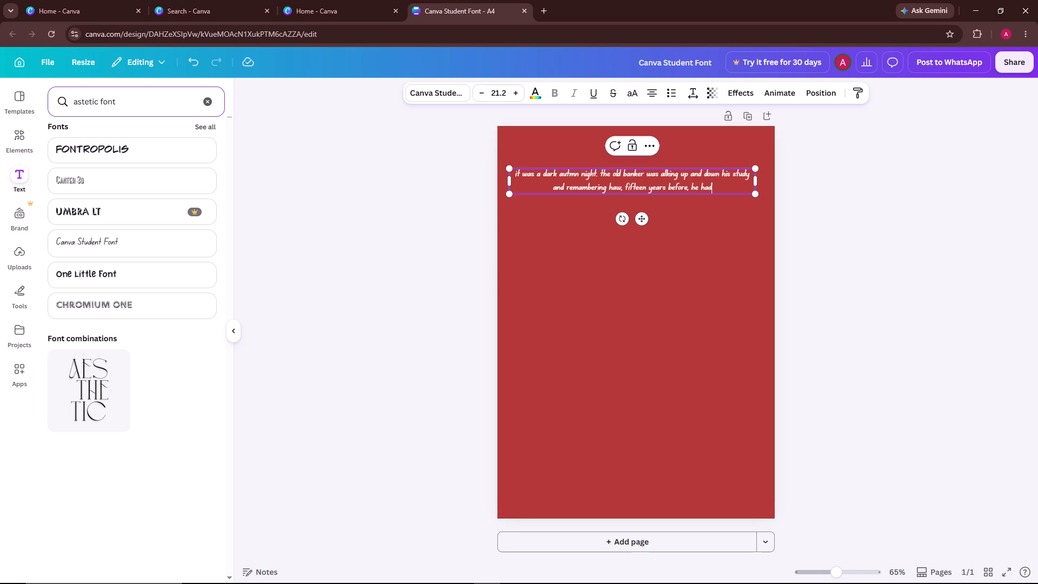
key(space)
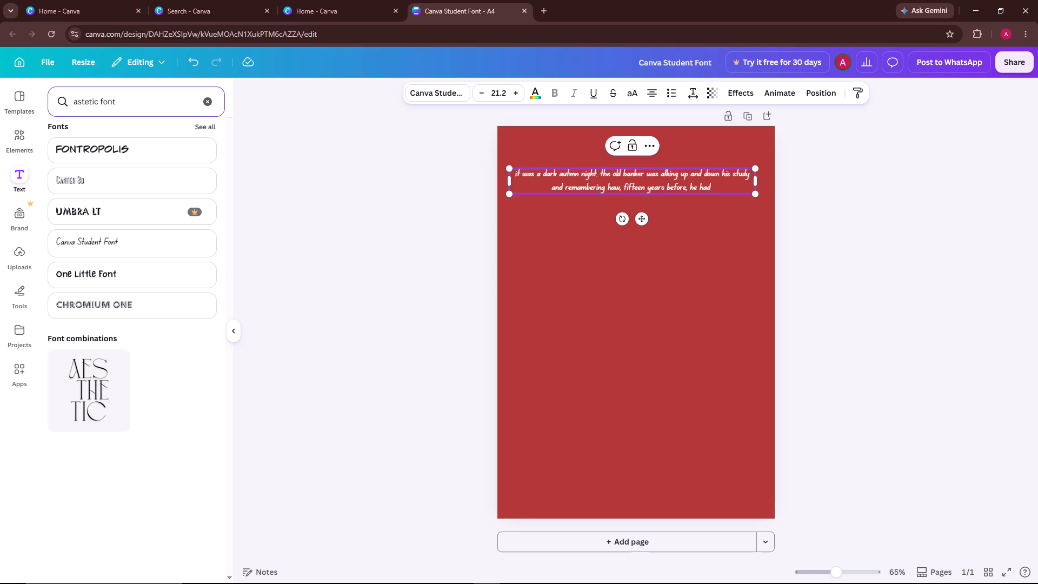
text(given)
key(space)
text(a)
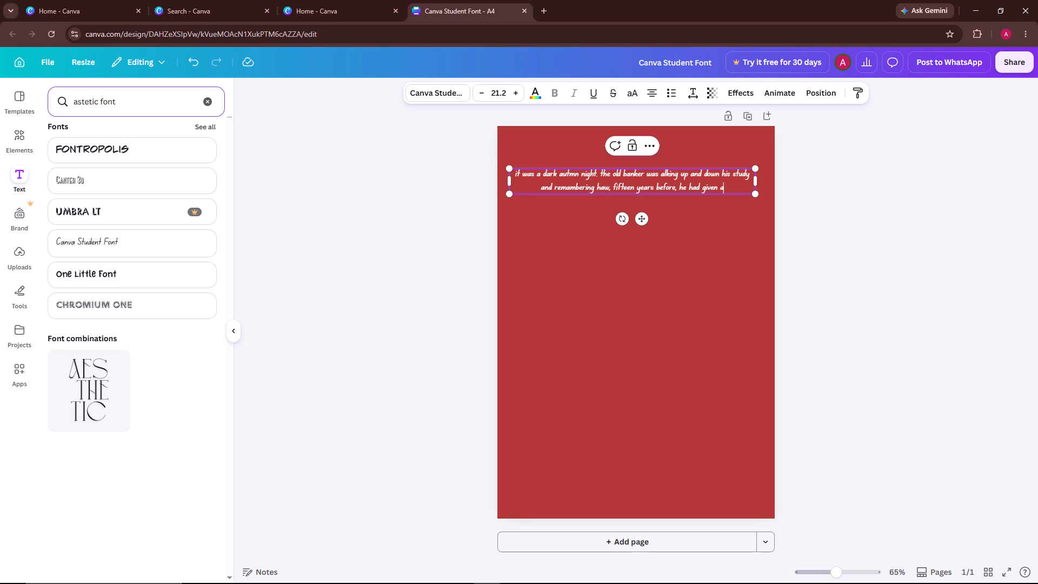
key(space)
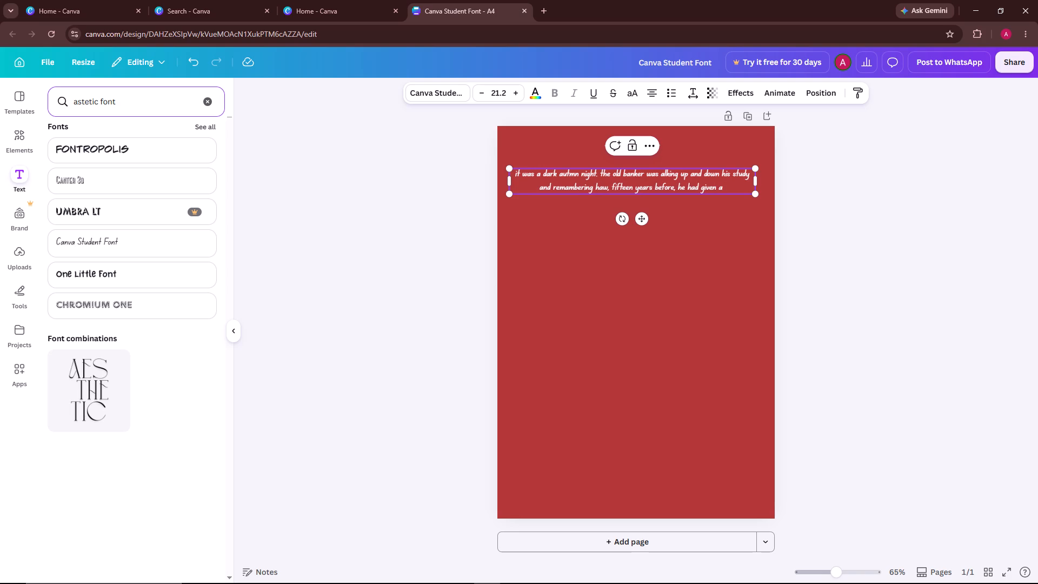
text(party one)
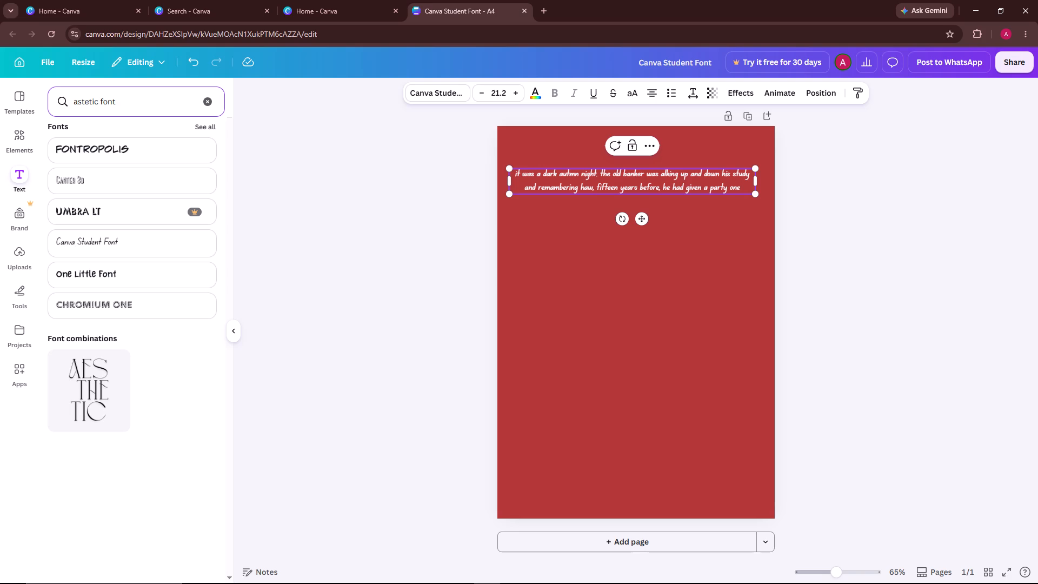
key(space)
text(au)
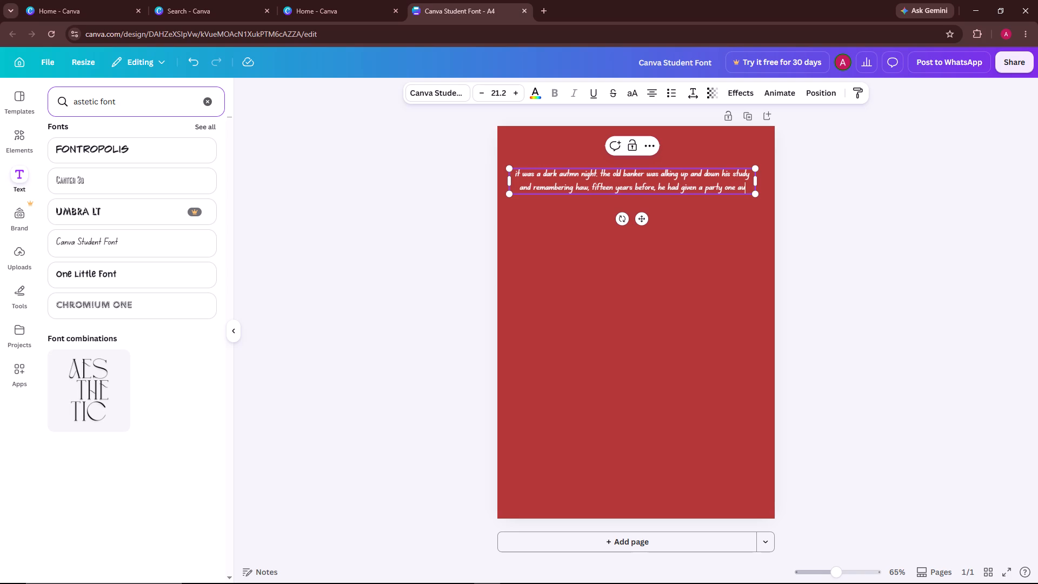
key(t)
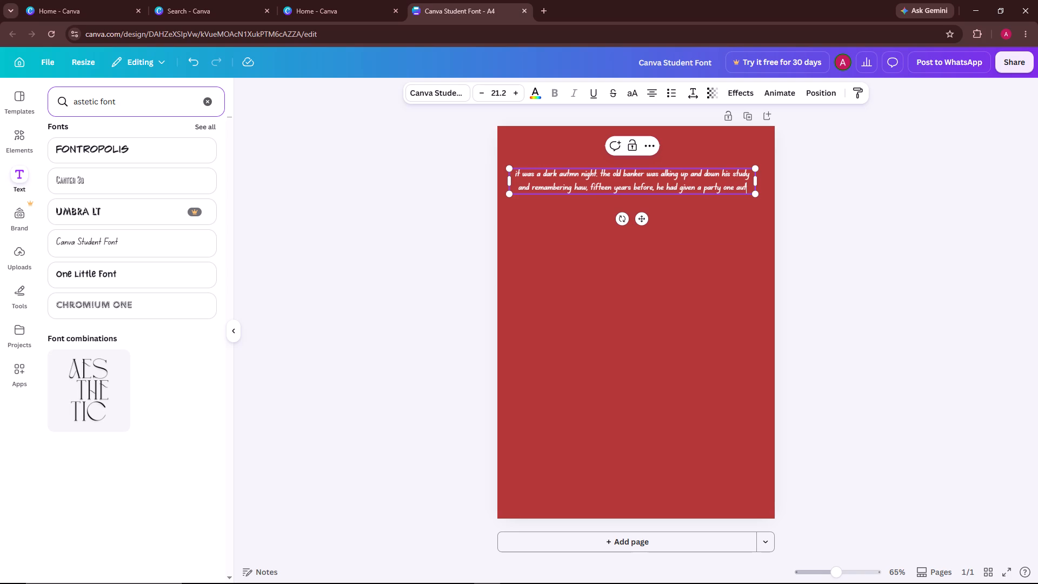
text(umn)
key(space)
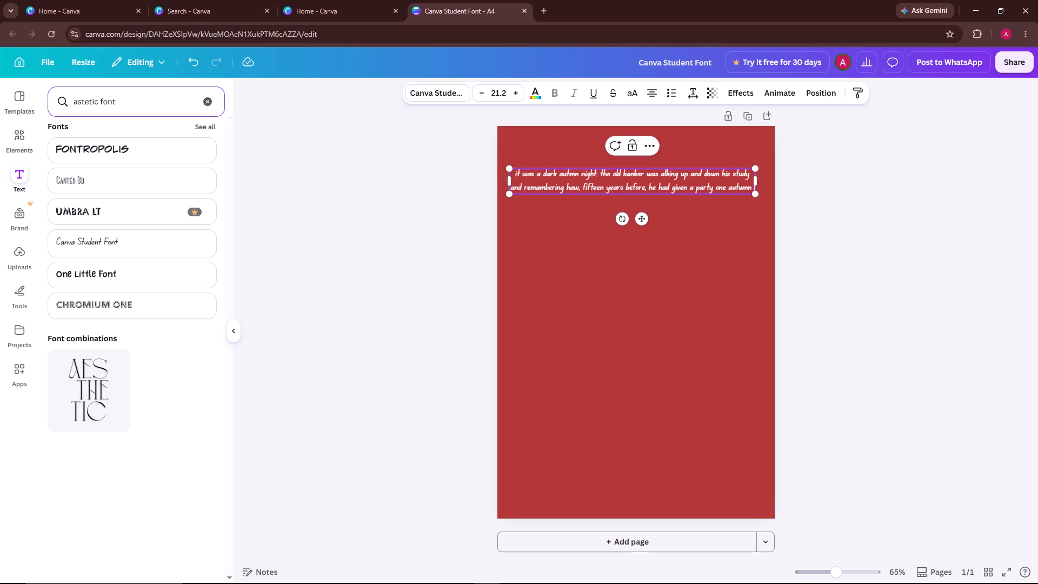
text(eve)
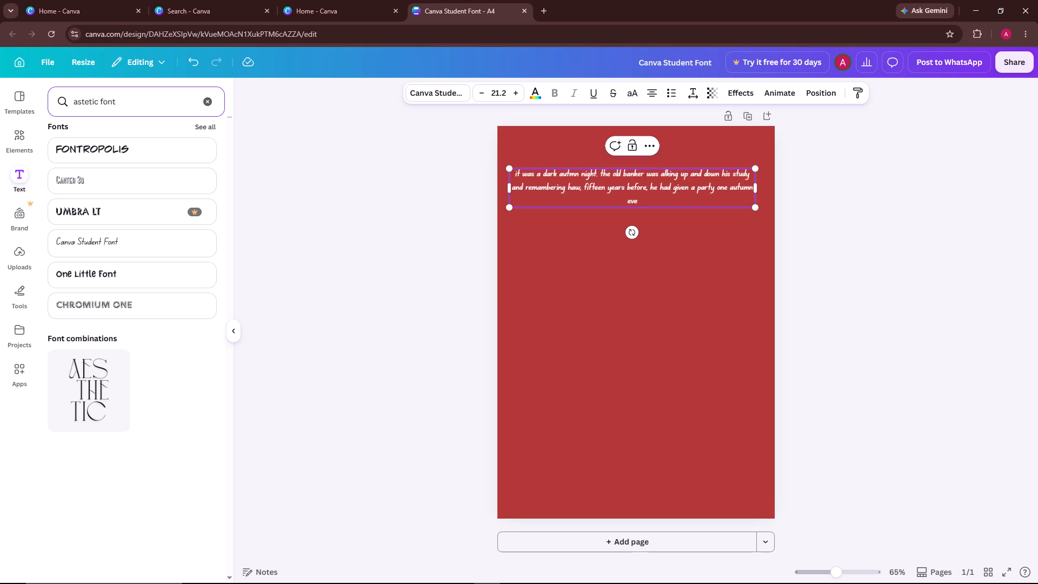
text(ning)
key(period)
Start the story's third sentence with "there had been many clever men there".
key(space)
text(th)
text(ere)
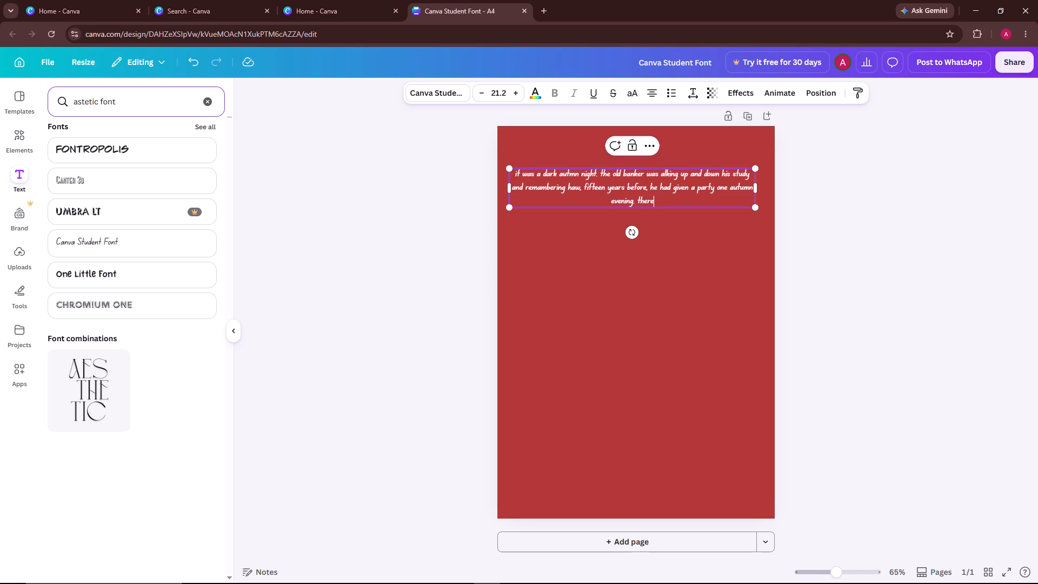
key(space)
text(had)
key(space)
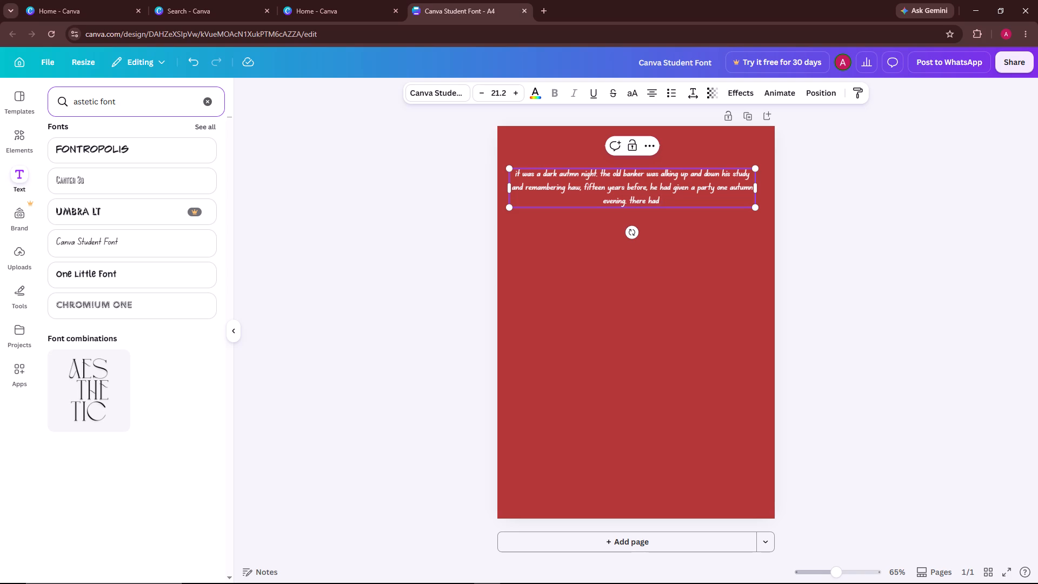
text(been)
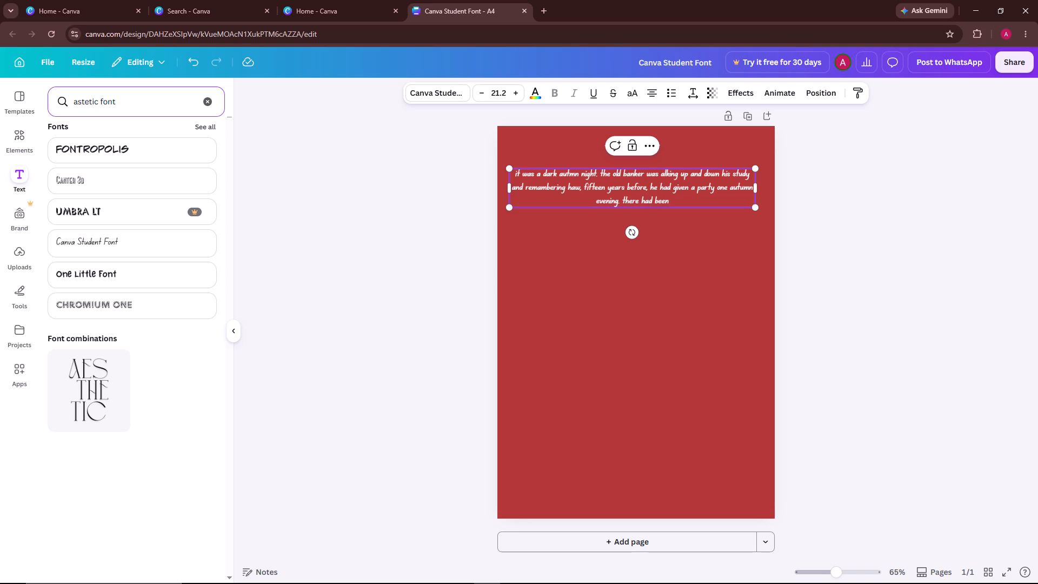
key(space)
text(many)
key(space)
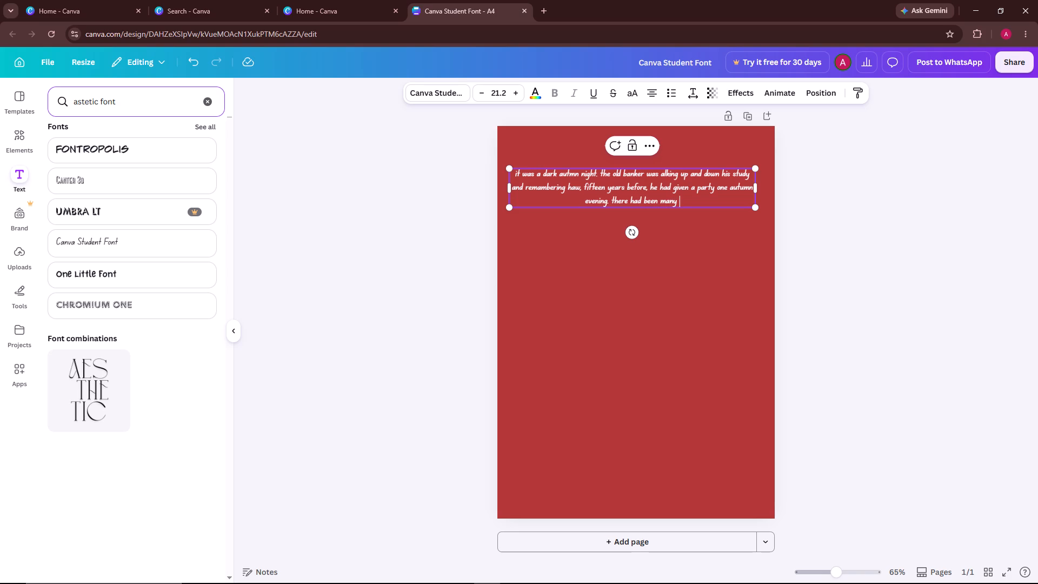
key(c)
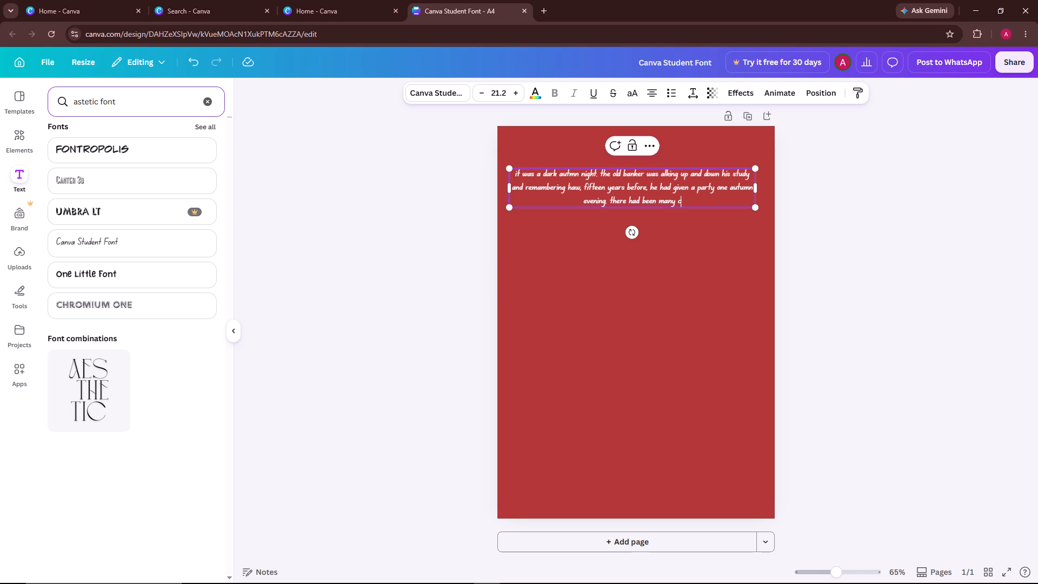
key(l)
text(ever)
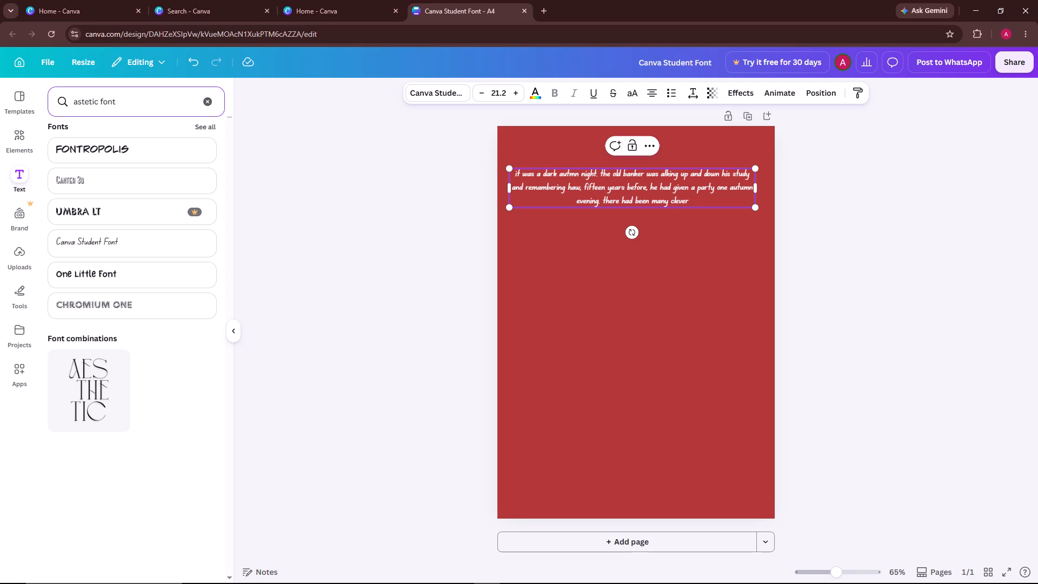
key(space)
text(men)
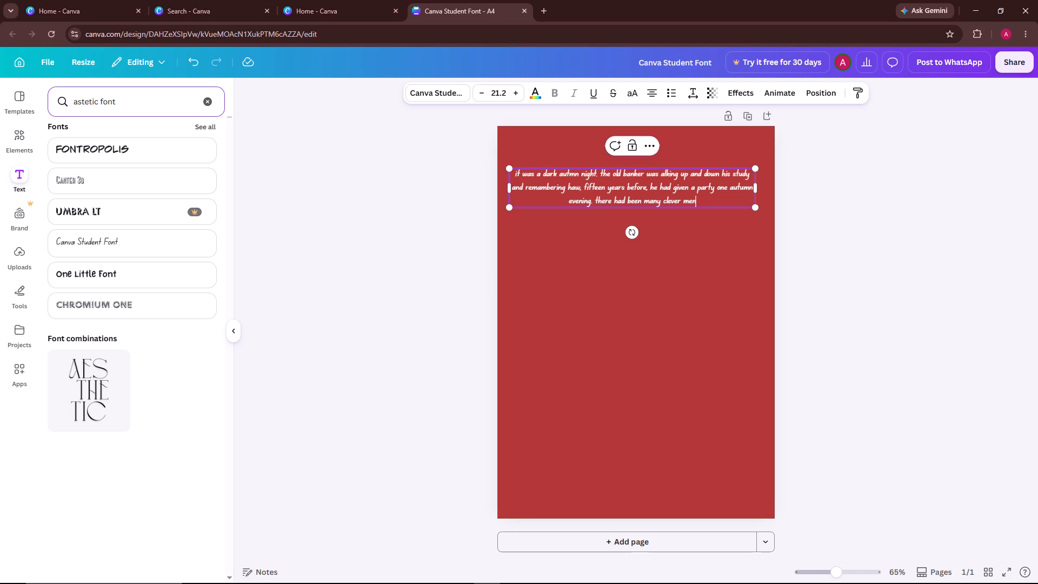
key(space)
text(there)
Complete the third sentence of the story with "and there had been ineresting conversations.".
key(space)
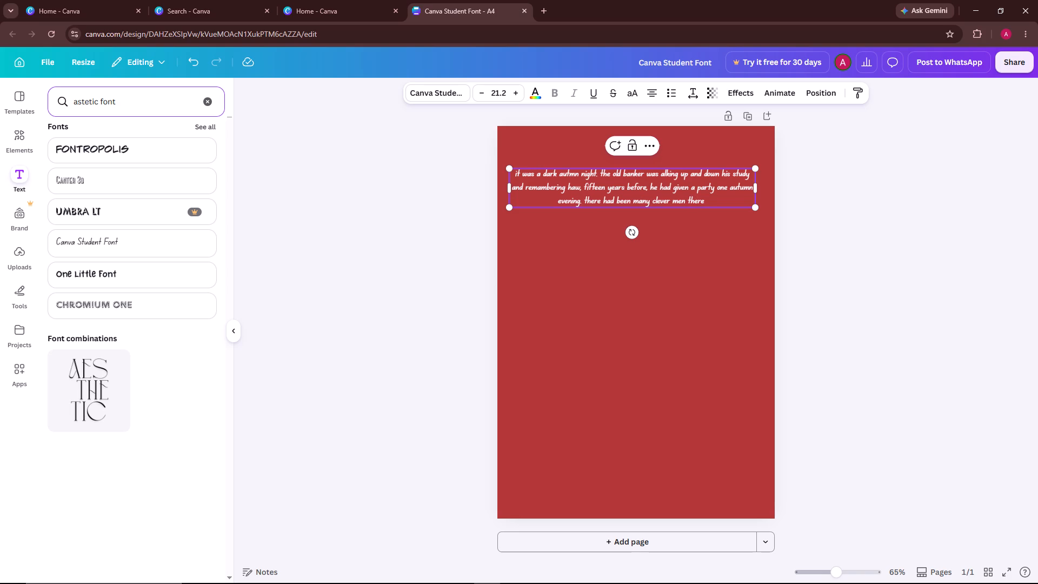
text(and)
key(space)
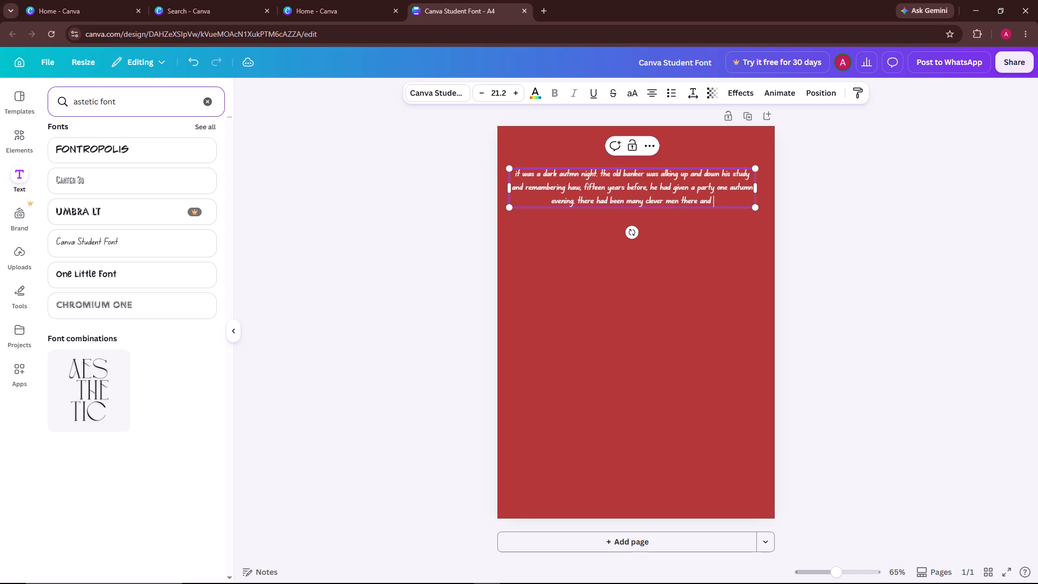
text(there)
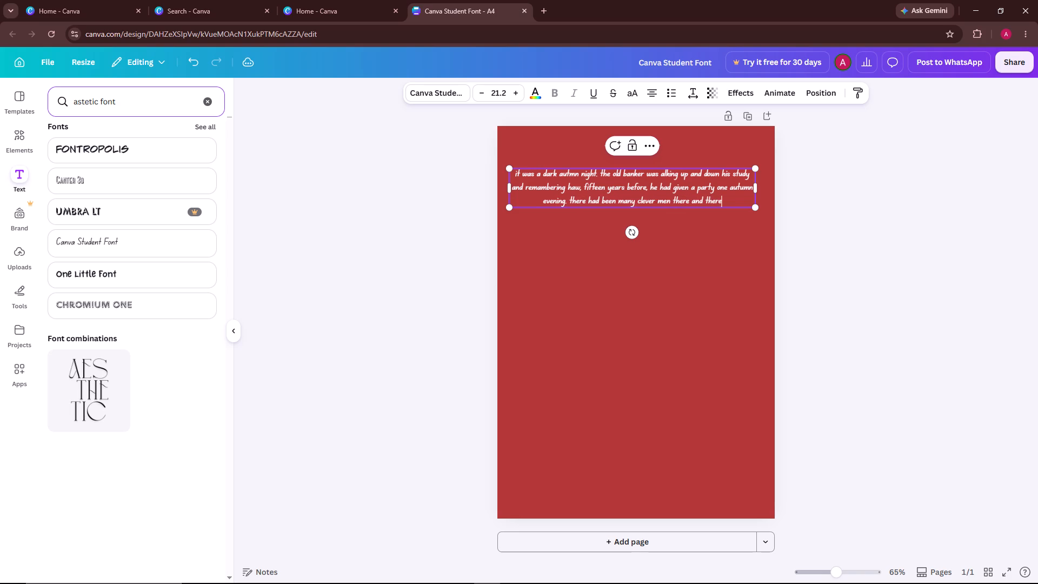
key(space)
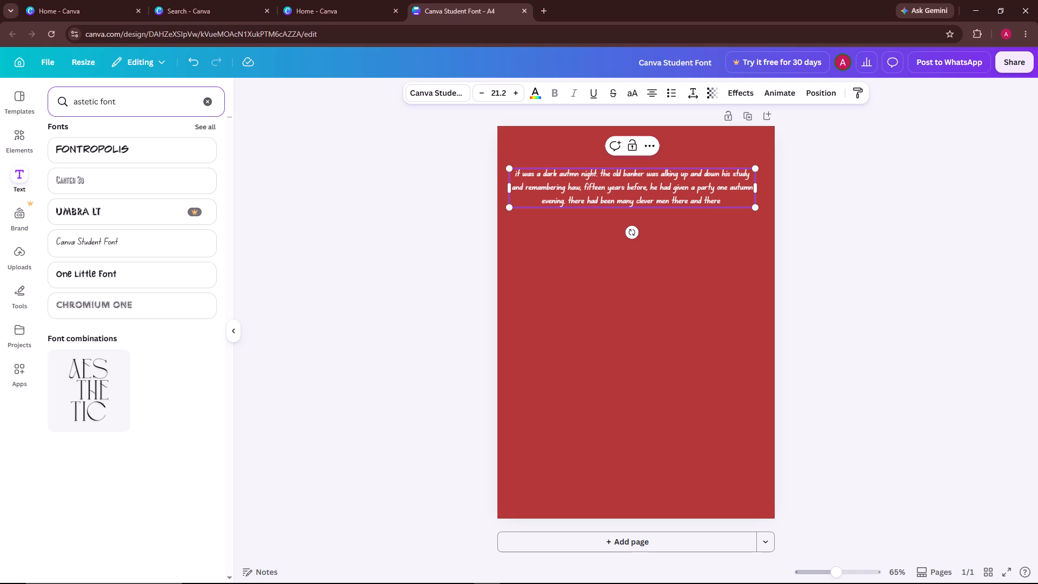
text(had)
key(space)
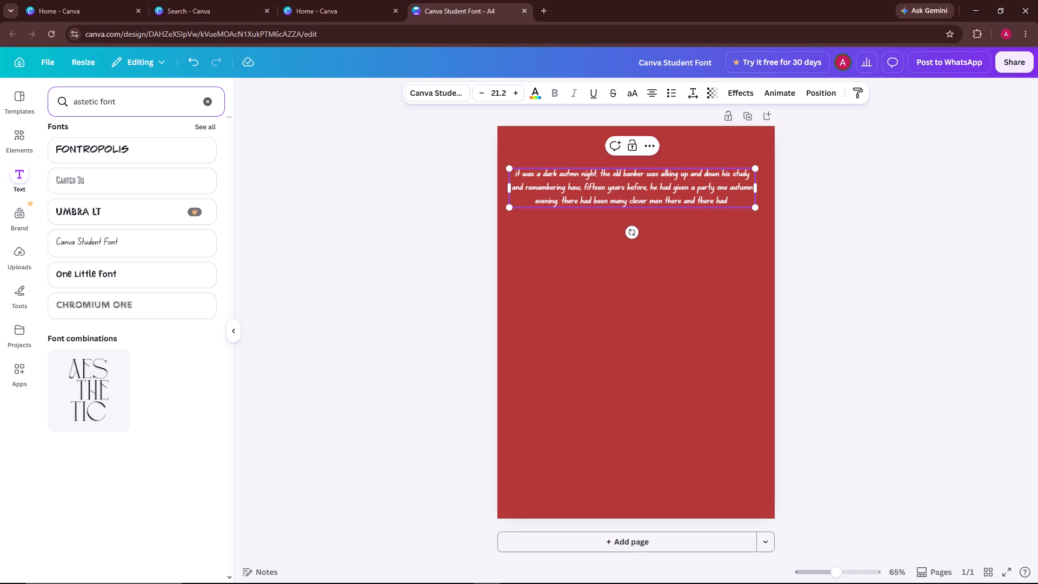
text(been)
key(space)
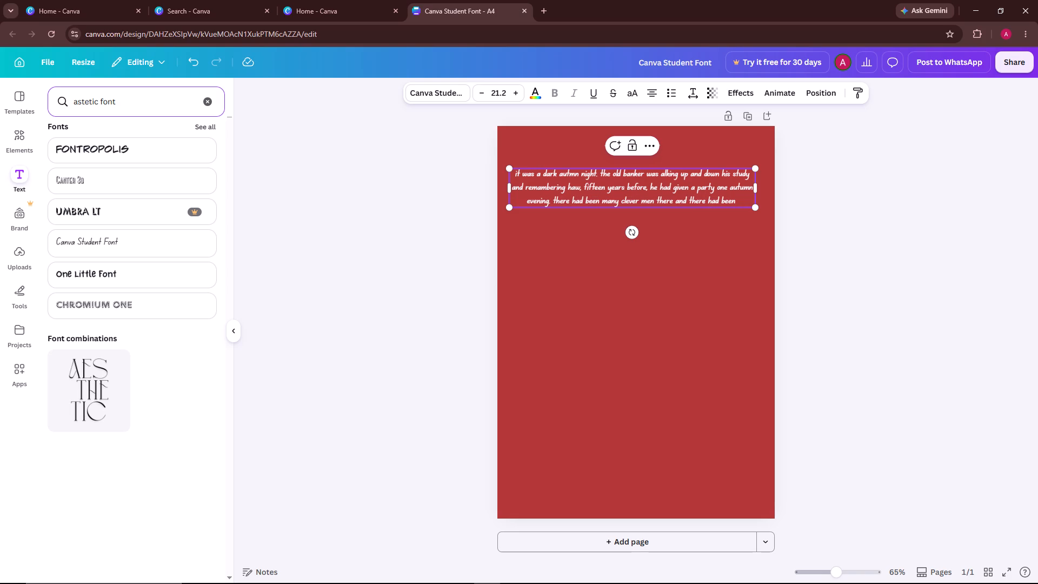
text(in)
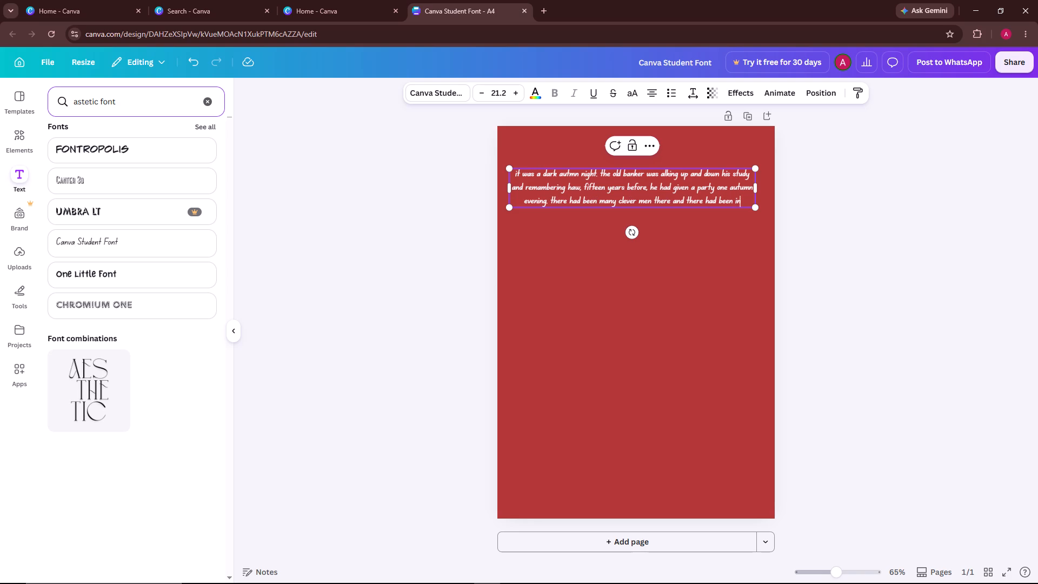
text(er)
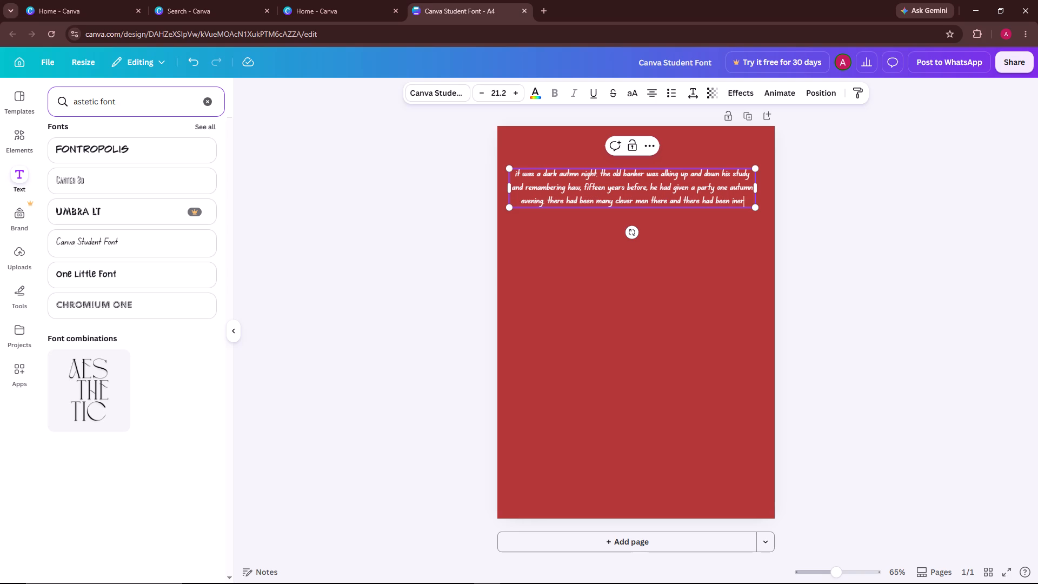
text(es)
text(ting)
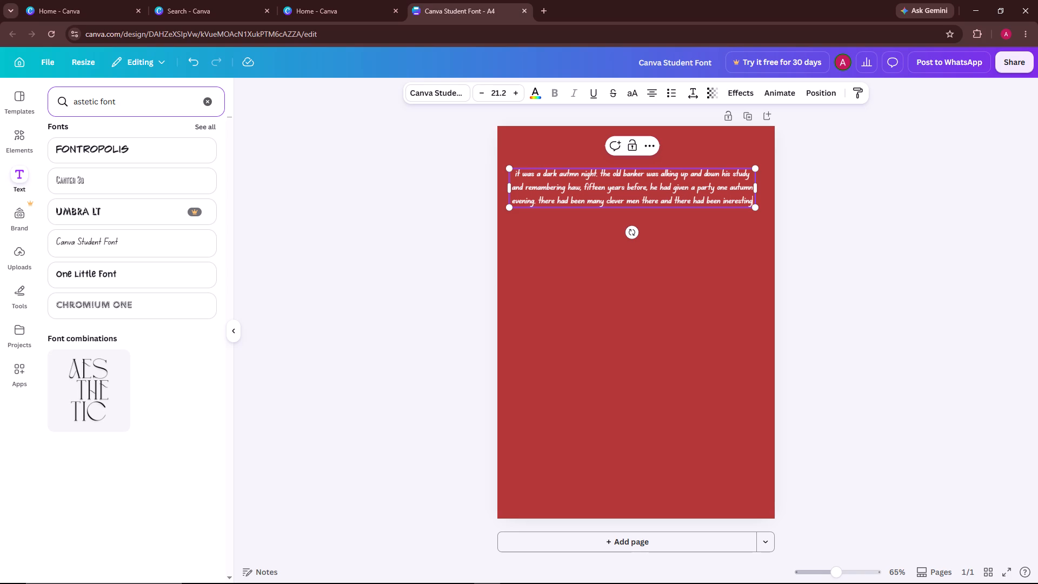
key(space)
text(conver)
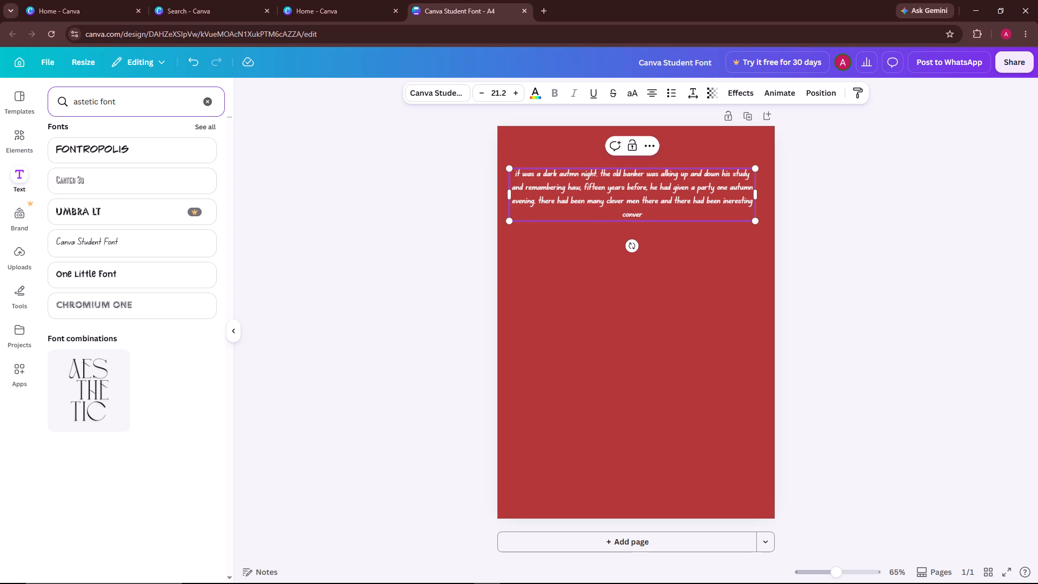
text(sation)
text(s.)
key(space)
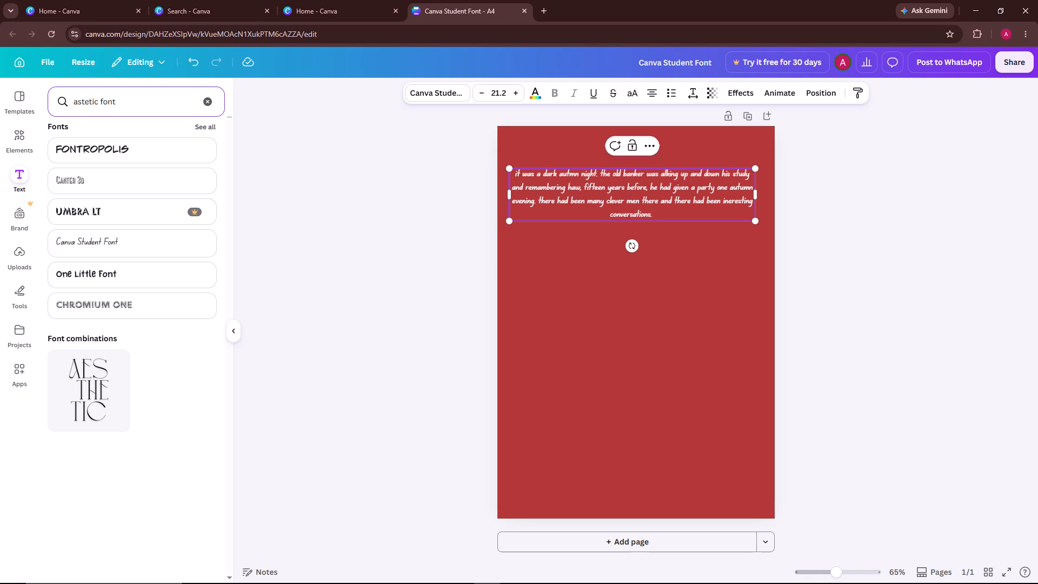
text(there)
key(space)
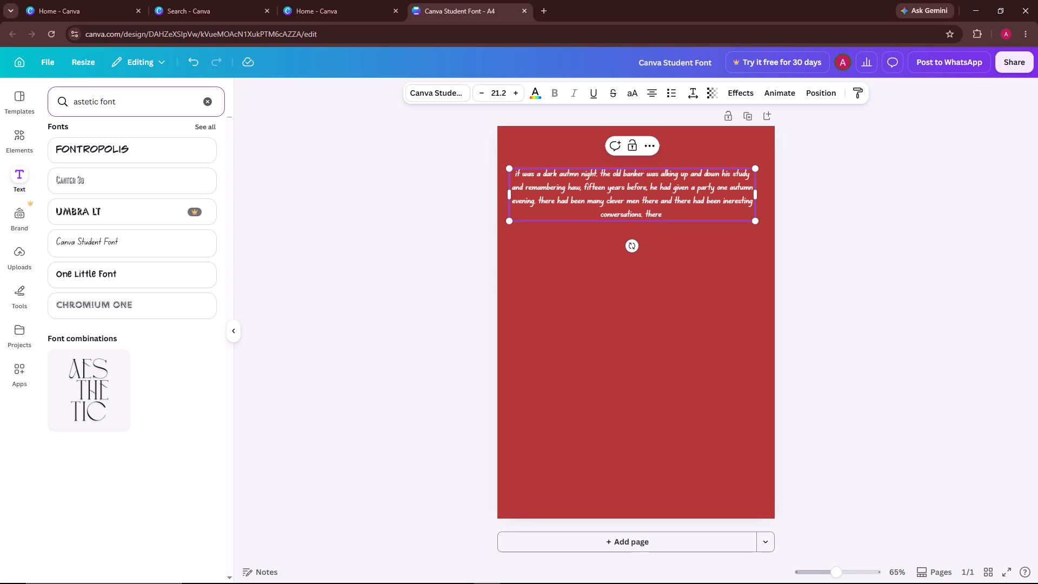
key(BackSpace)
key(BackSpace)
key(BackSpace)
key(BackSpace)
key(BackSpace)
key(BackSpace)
Begin the story's next sentence with "among other things they had talked".
text(among)
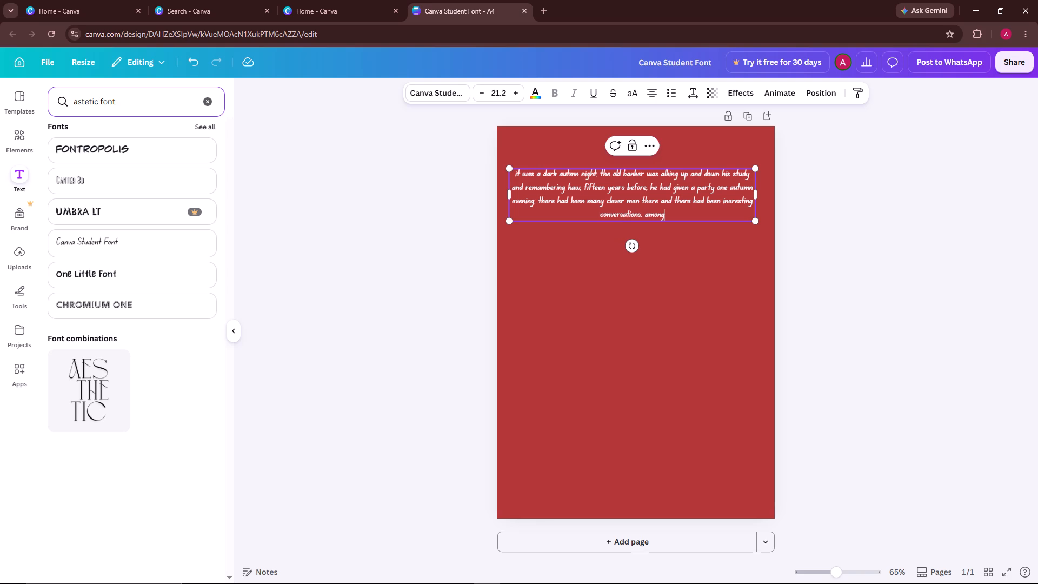
key(space)
key(o)
text(ther)
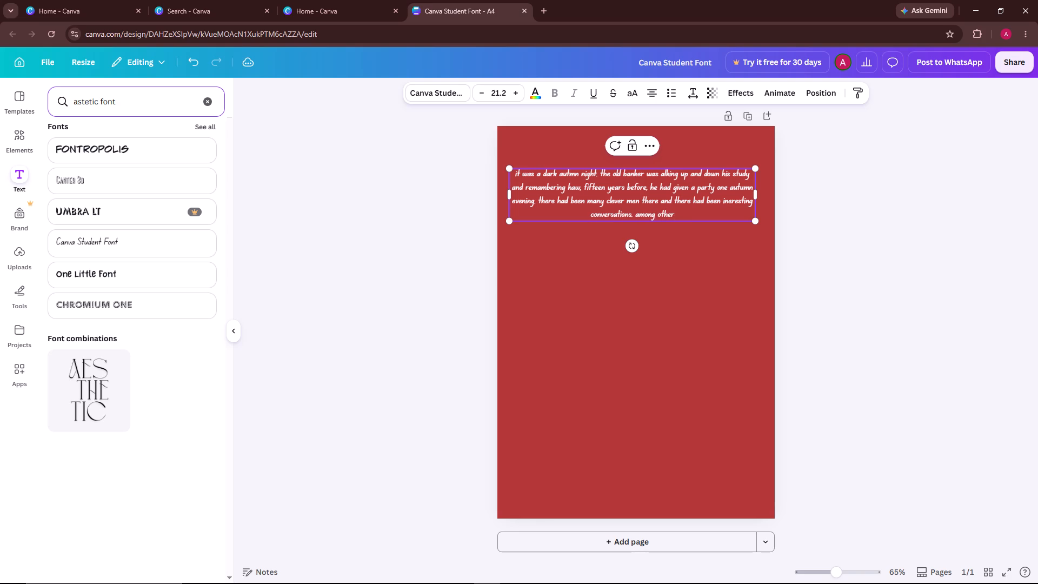
key(space)
text(things)
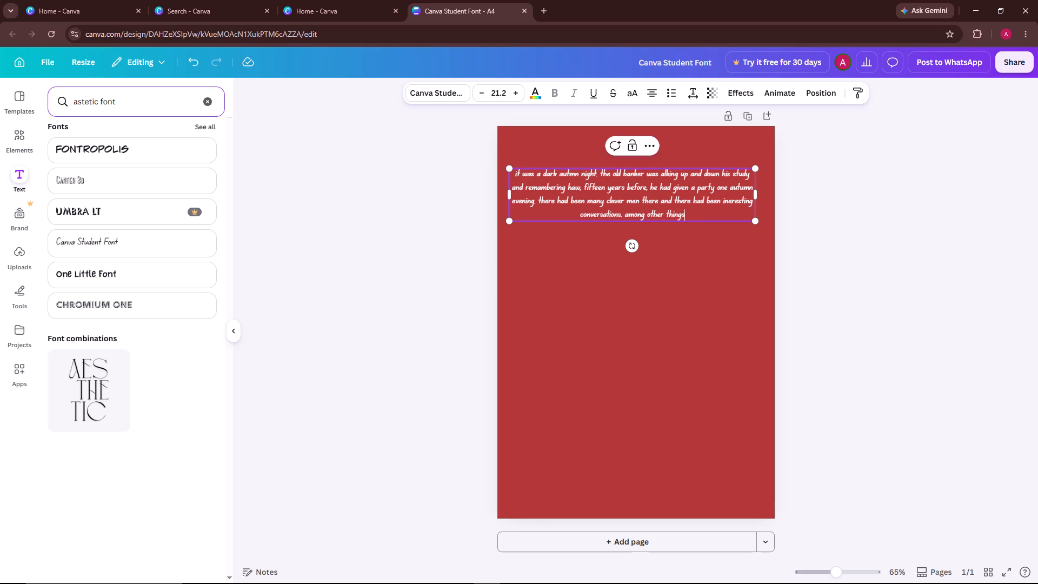
key(space)
text(they)
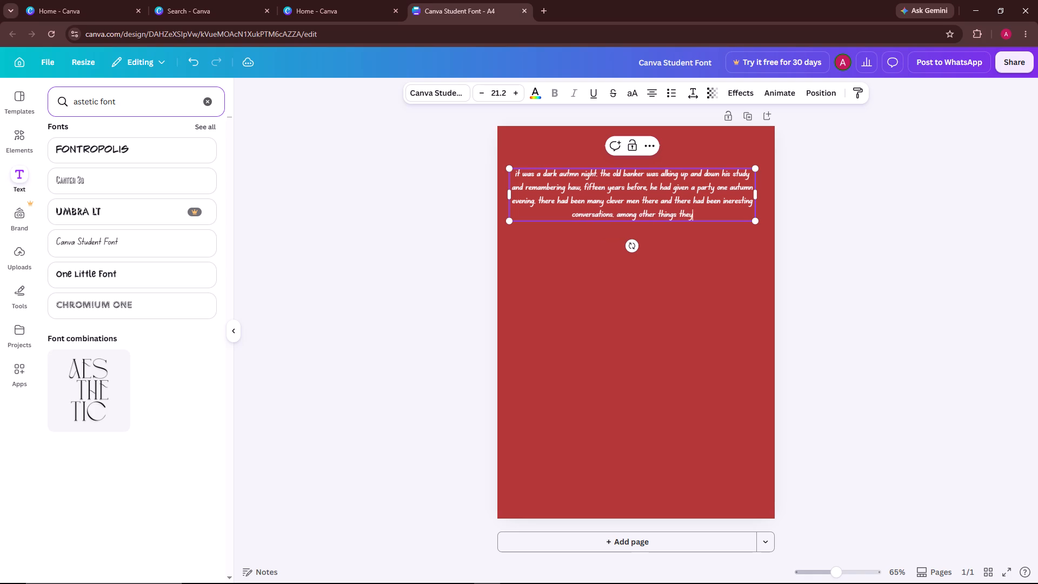
key(space)
text(had)
key(space)
text(talk)
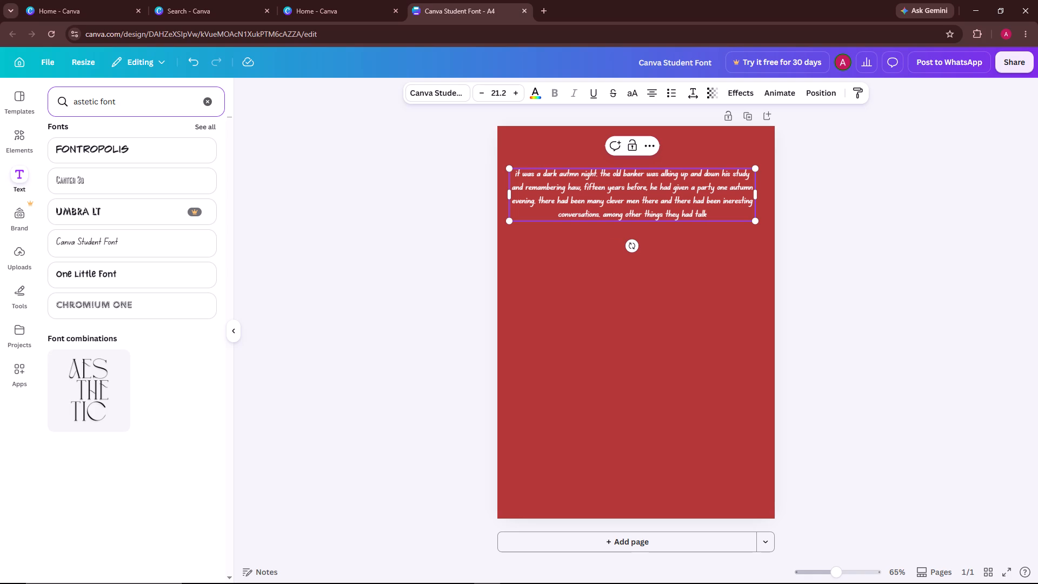
text(ed)
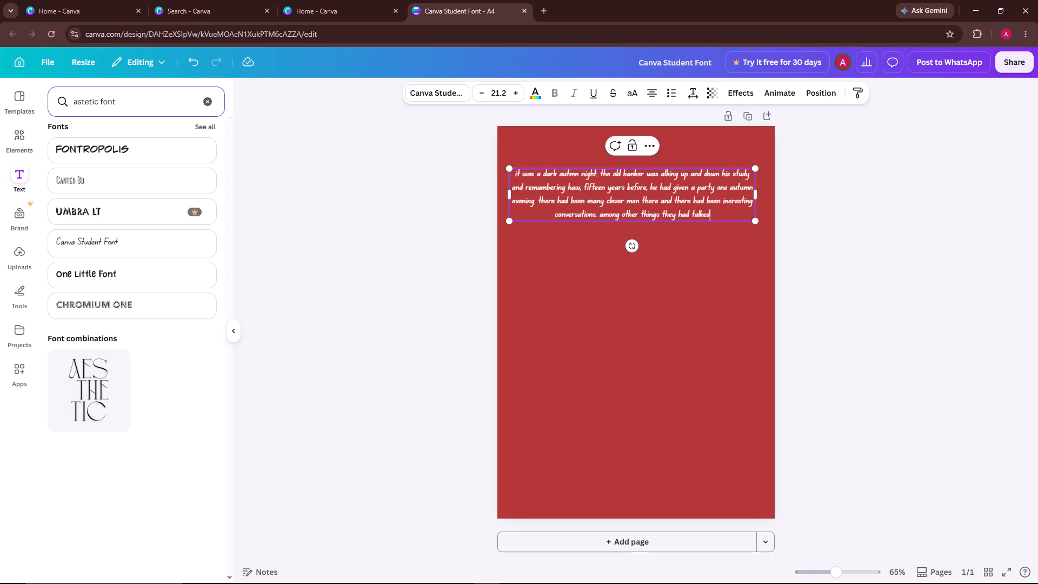
Complete the story's fourth sentence with "of capital punishment.".
key(space)
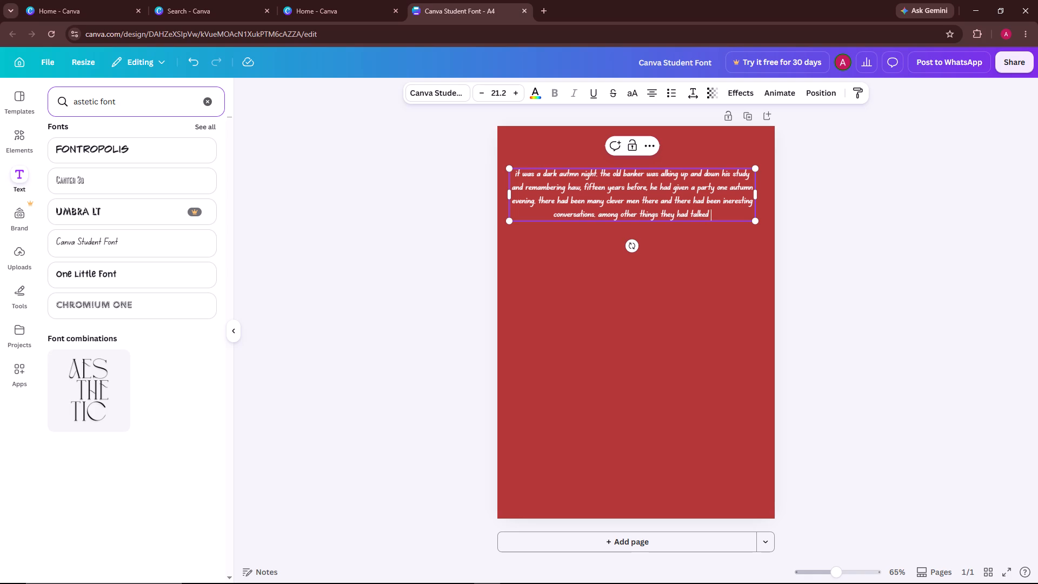
text(of)
key(space)
text(capital)
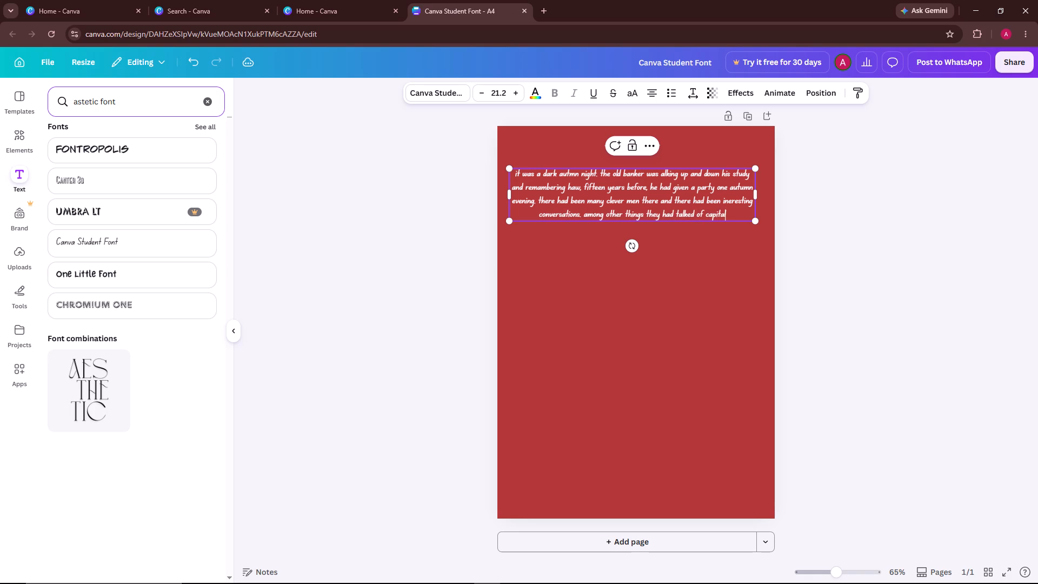
key(space)
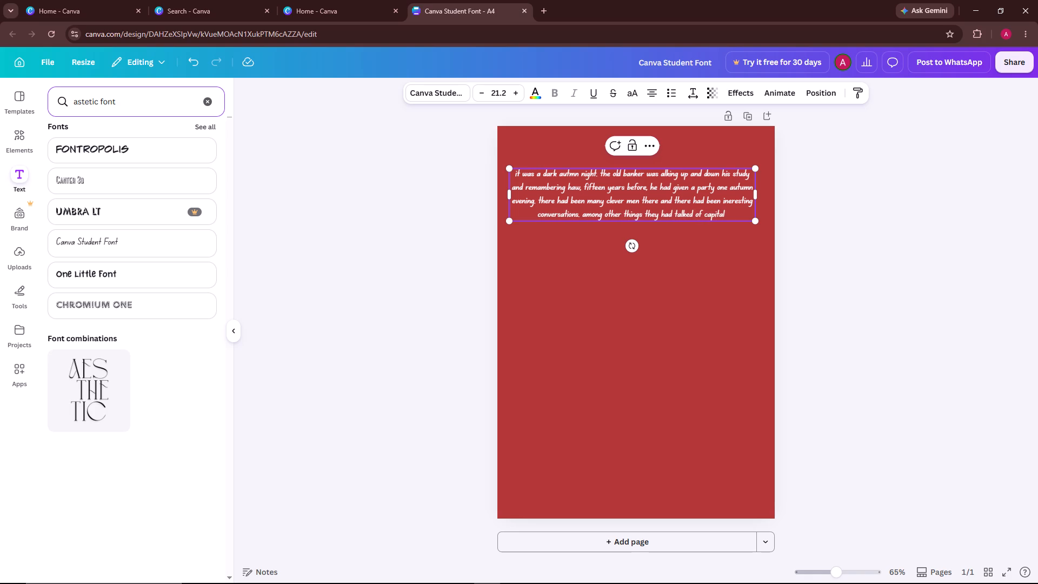
text(pun)
text(is)
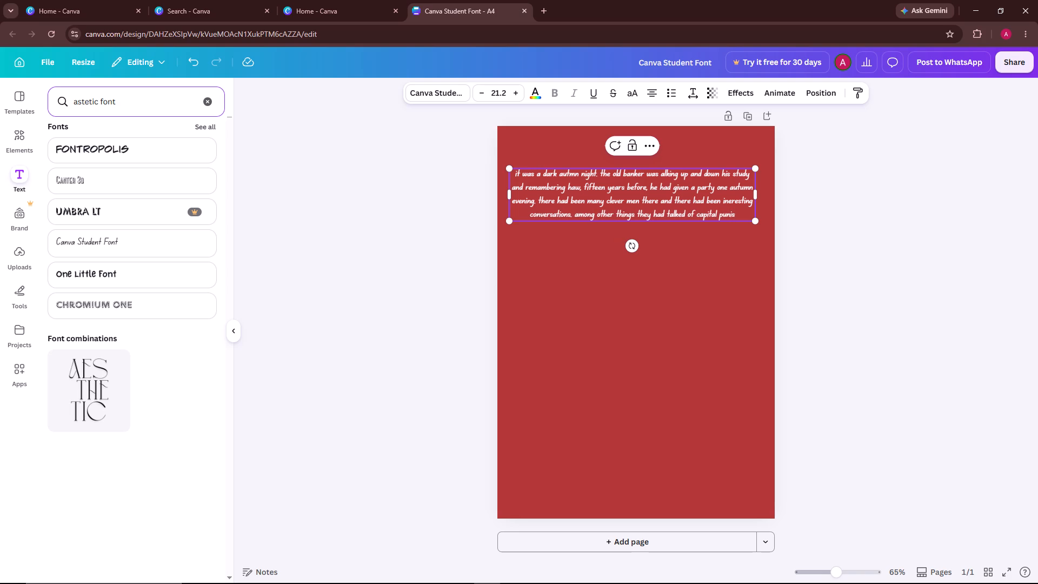
text(hment)
key(space)
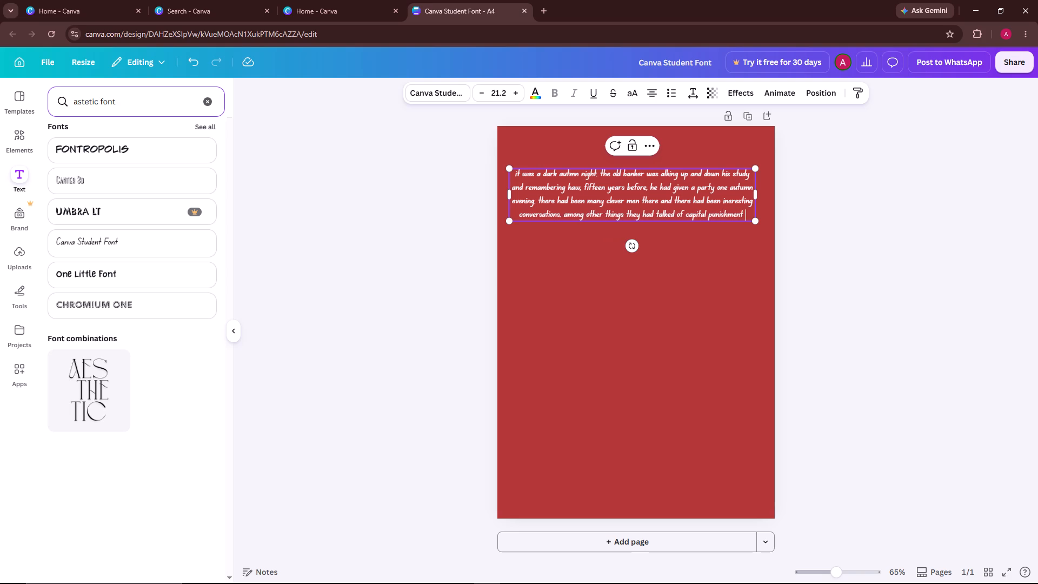
key(BackSpace)
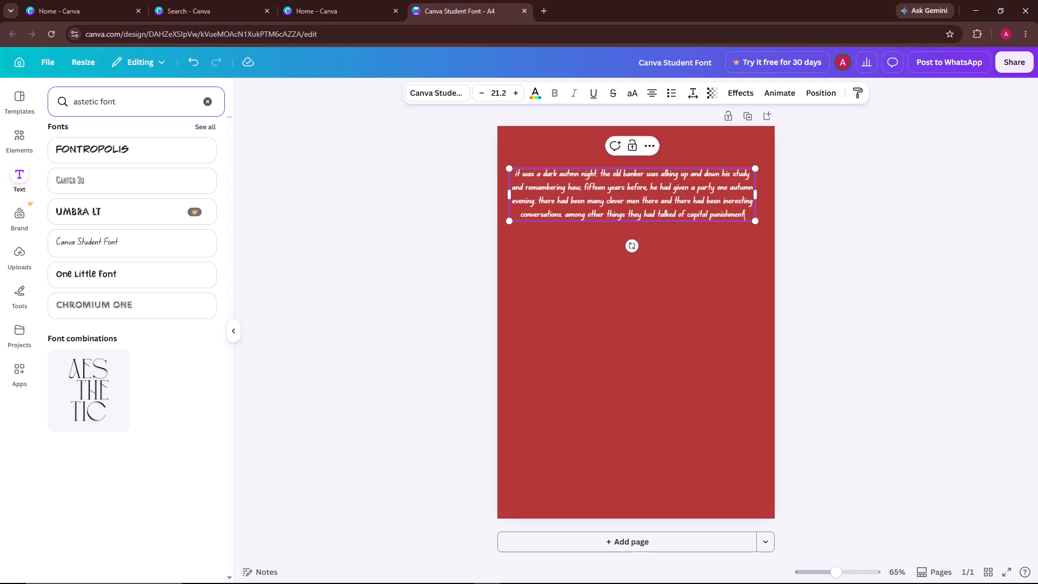
text(.)
key(space)
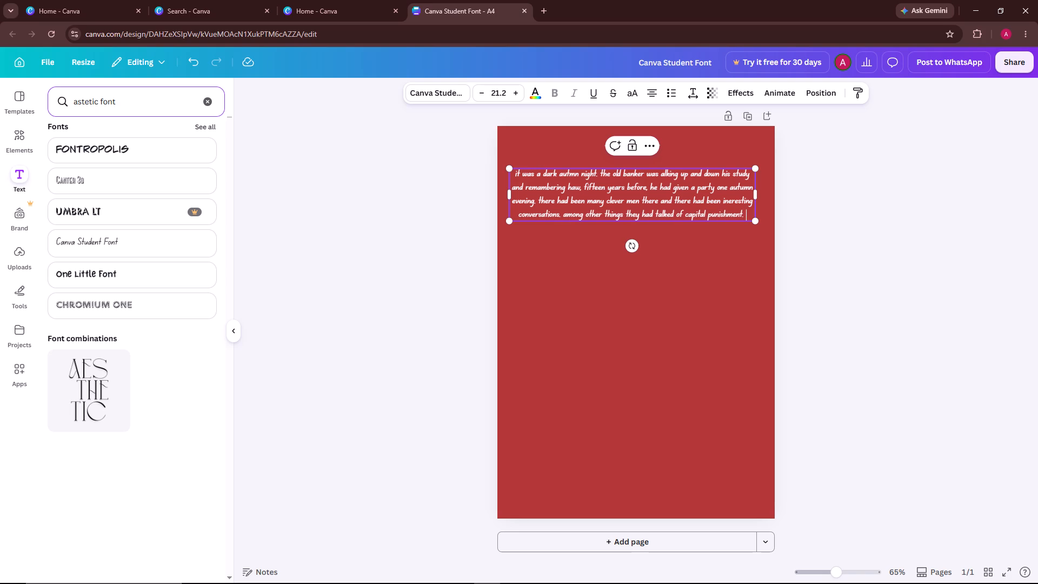
Start the story's fifth sentence with "he mejority of".
text(he)
key(space)
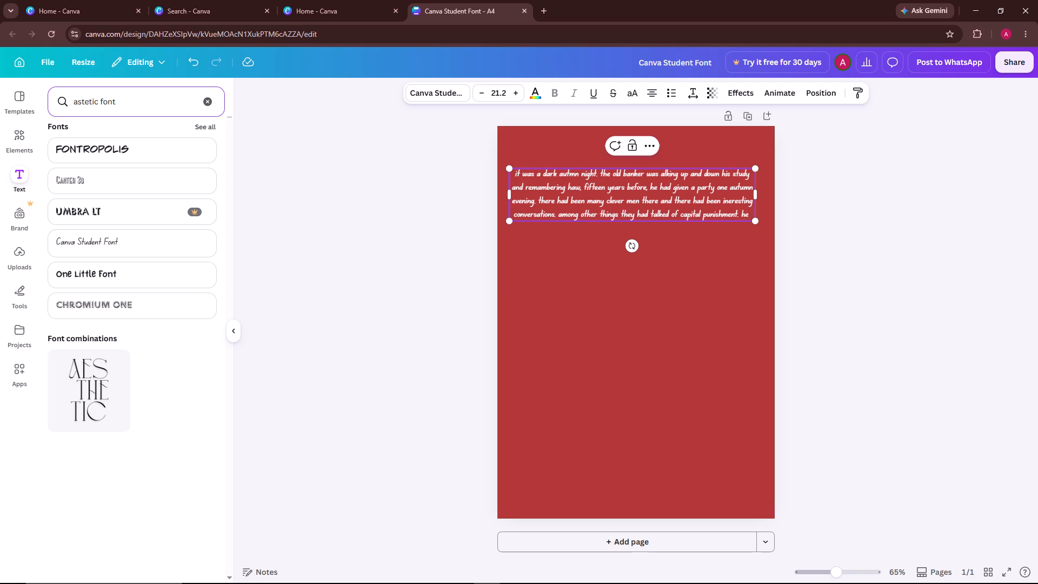
text(mejo)
text(rity)
key(space)
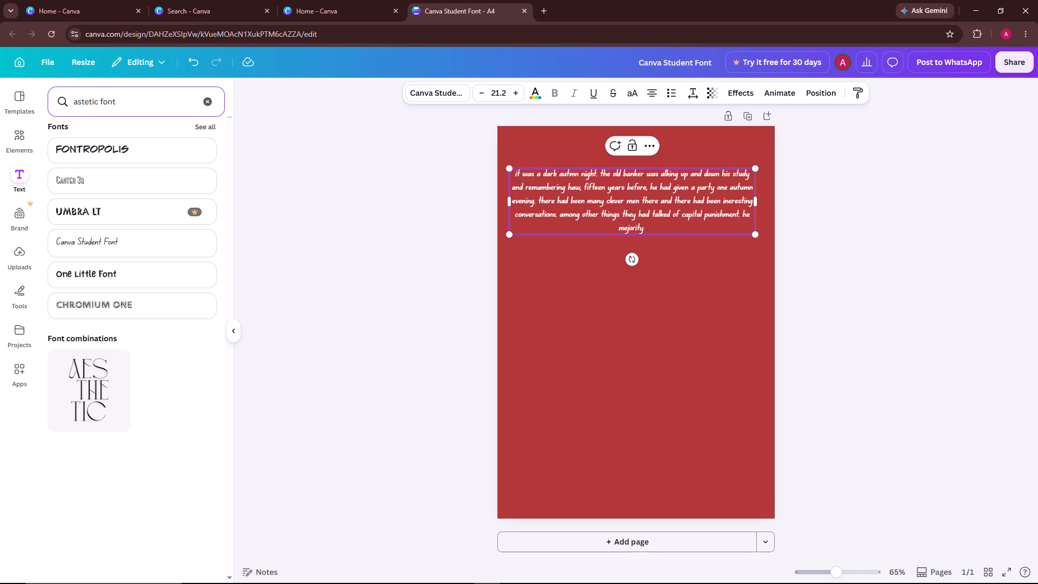
key(o)
text(f)
key(space)
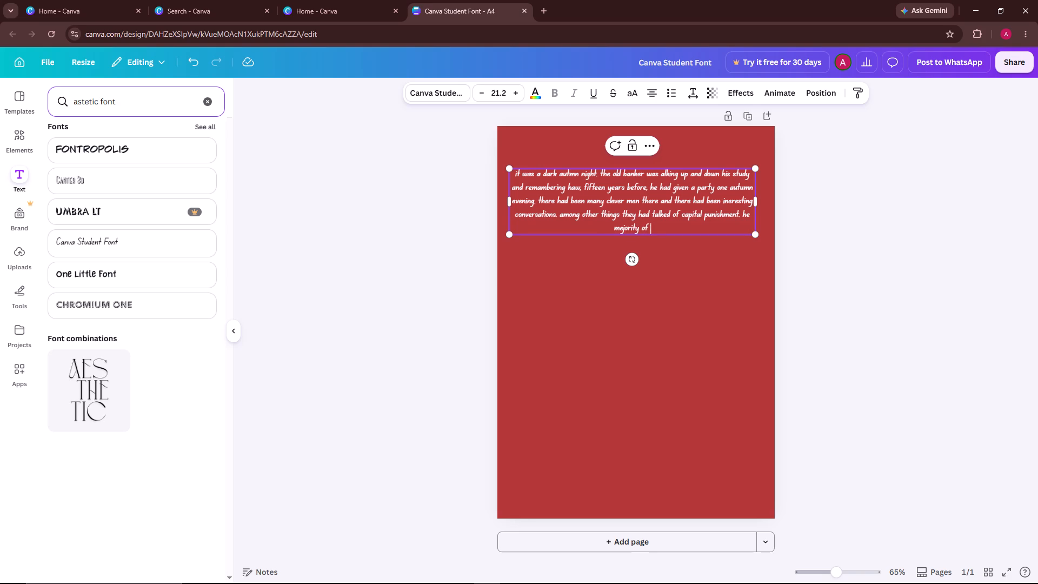
Continue the fifth sentence of the story with "the guests,".
key(t)
text(e)
key(space)
key(BackSpace)
key(BackSpace)
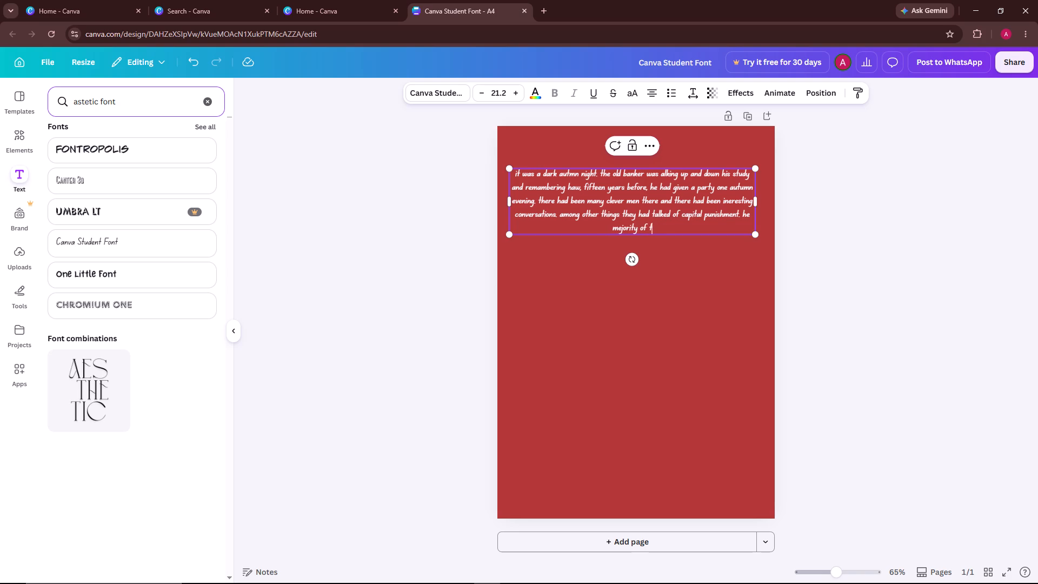
text(he)
key(space)
text(gu)
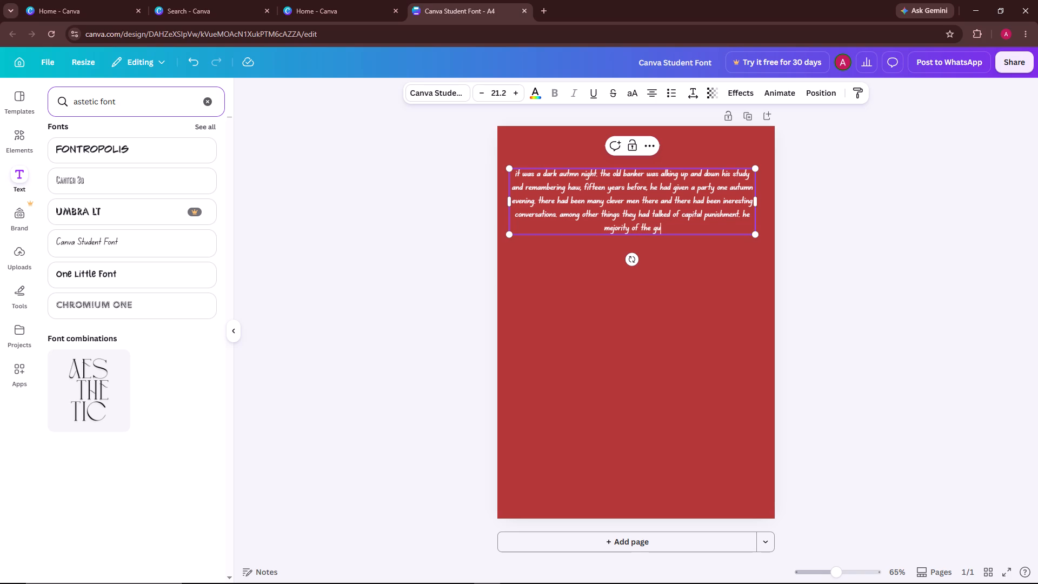
text(esr)
key(BackSpace)
key(t)
key(s)
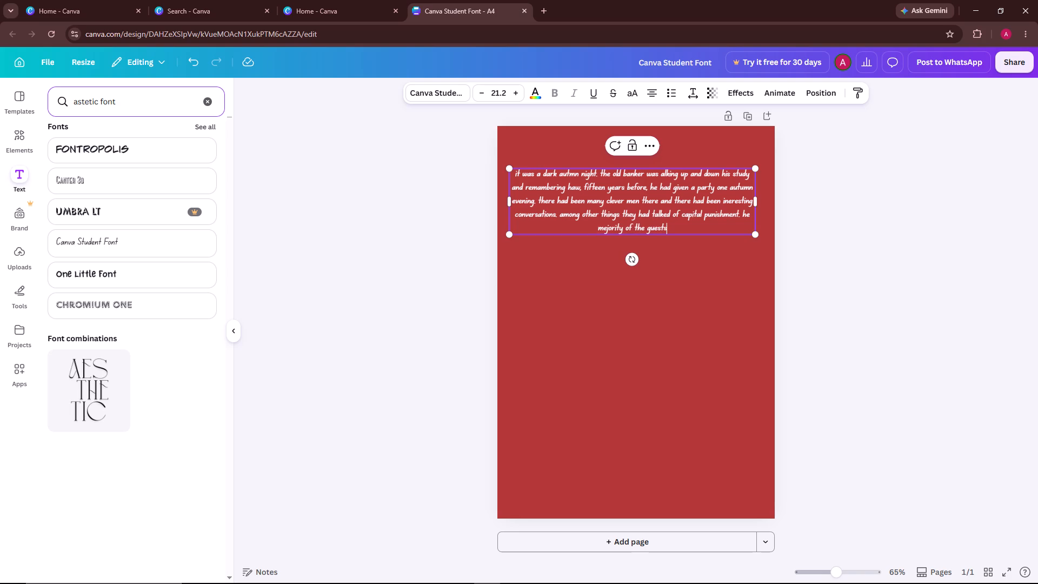
key(comma)
key(space)
Extend the story's fifth sentence with "among who ware many journalist".
text(among)
key(space)
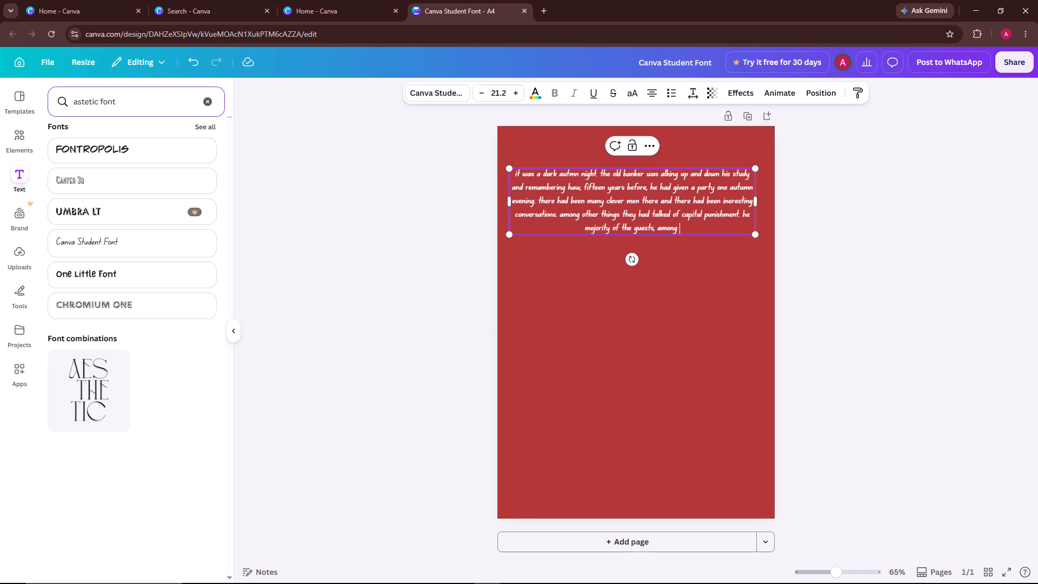
text(who)
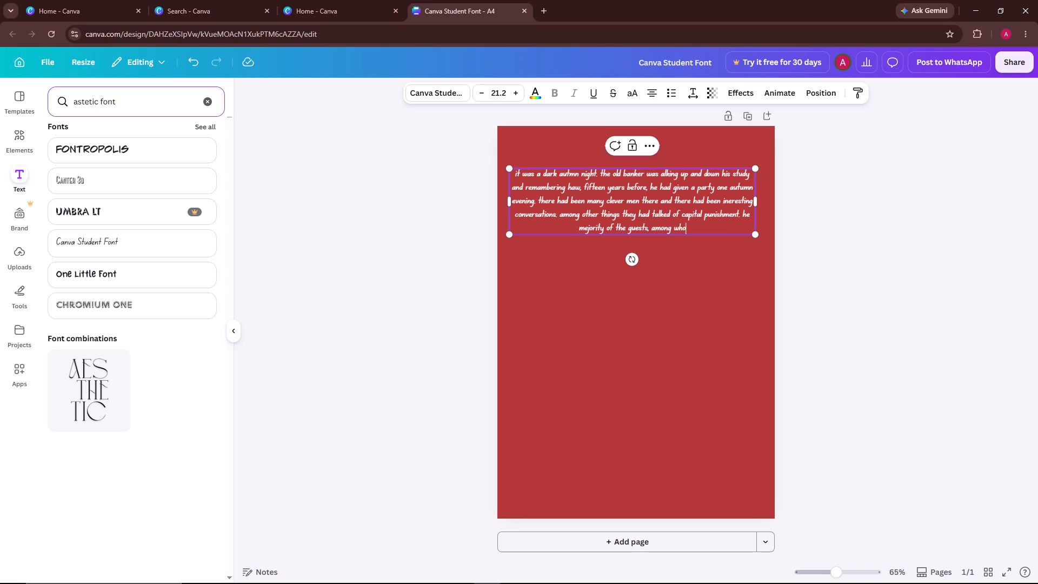
key(space)
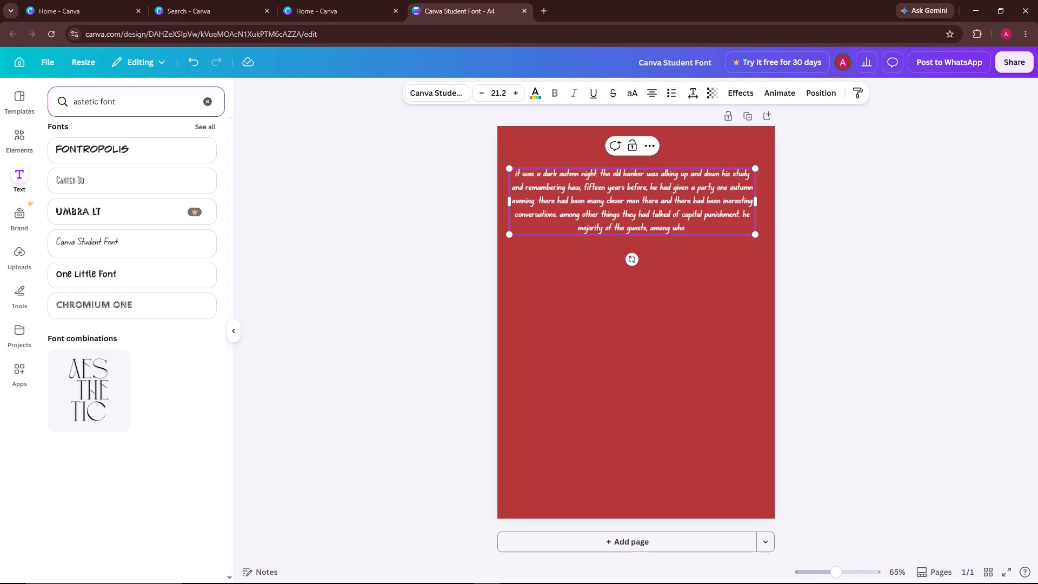
text(ware)
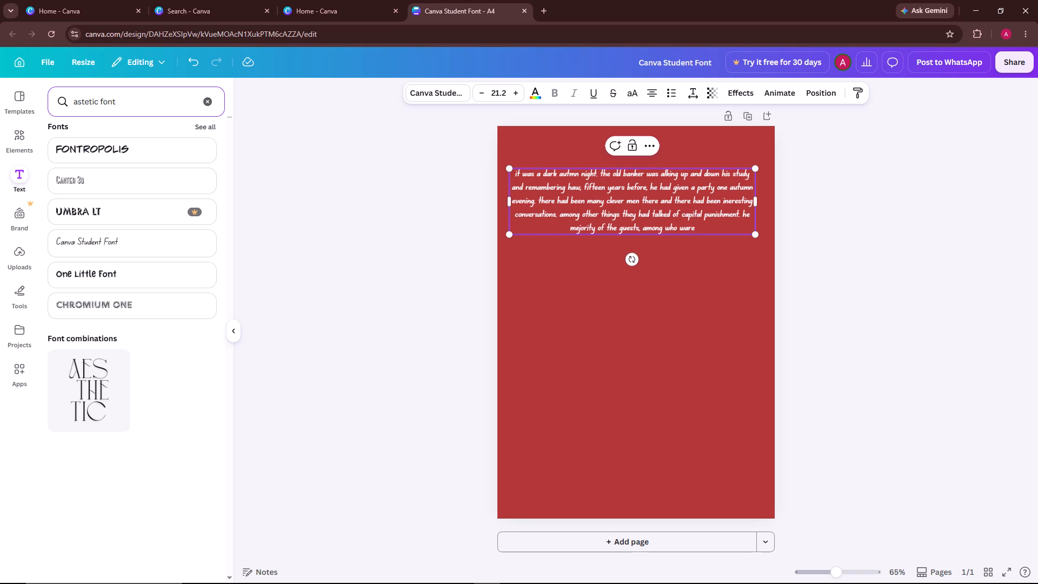
key(space)
text(many)
key(space)
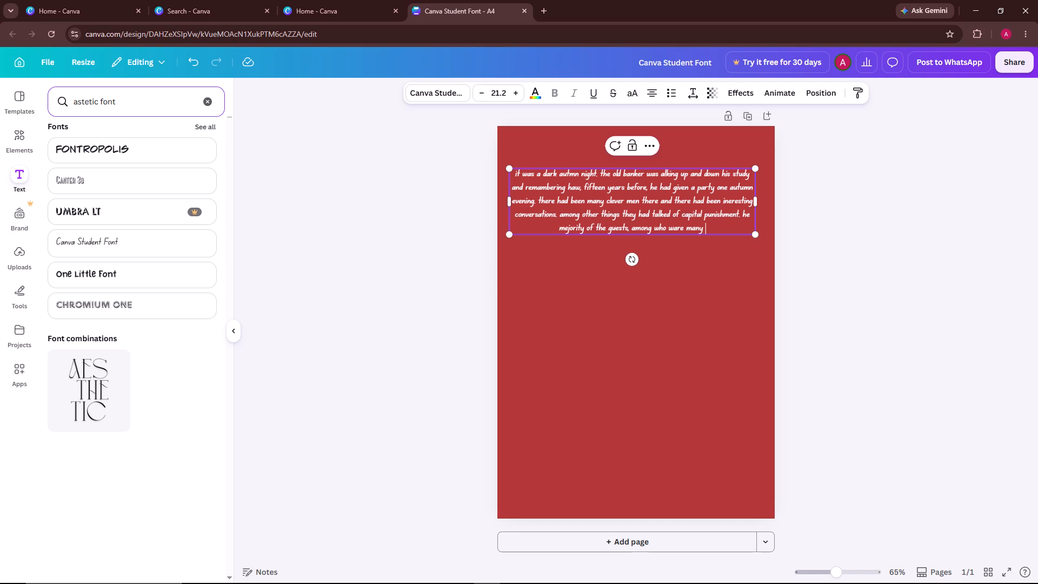
text(journali)
text(st)
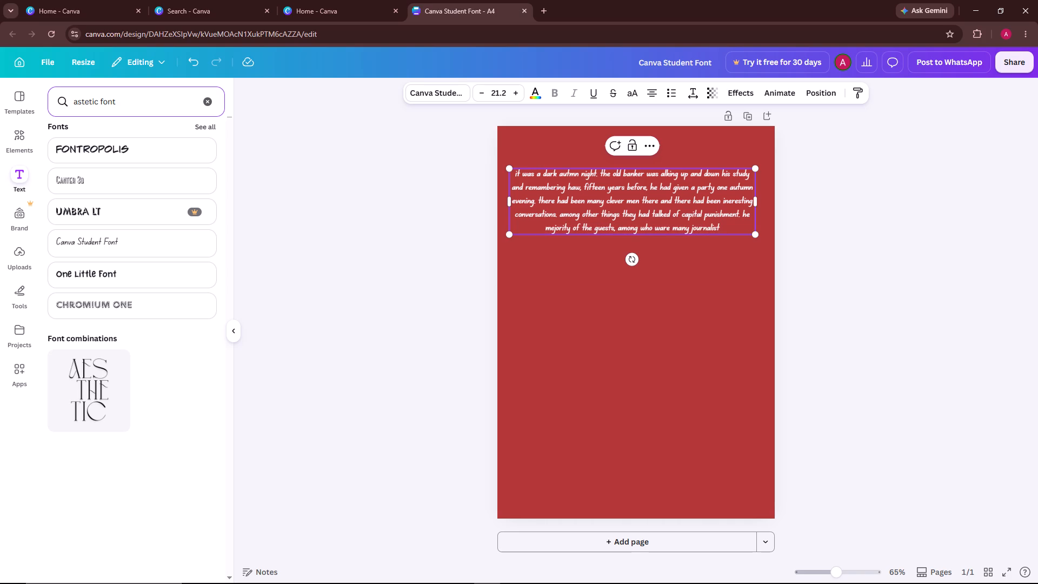
Continue the story's fifth sentence with "and intellectual men,".
key(space)
text(am)
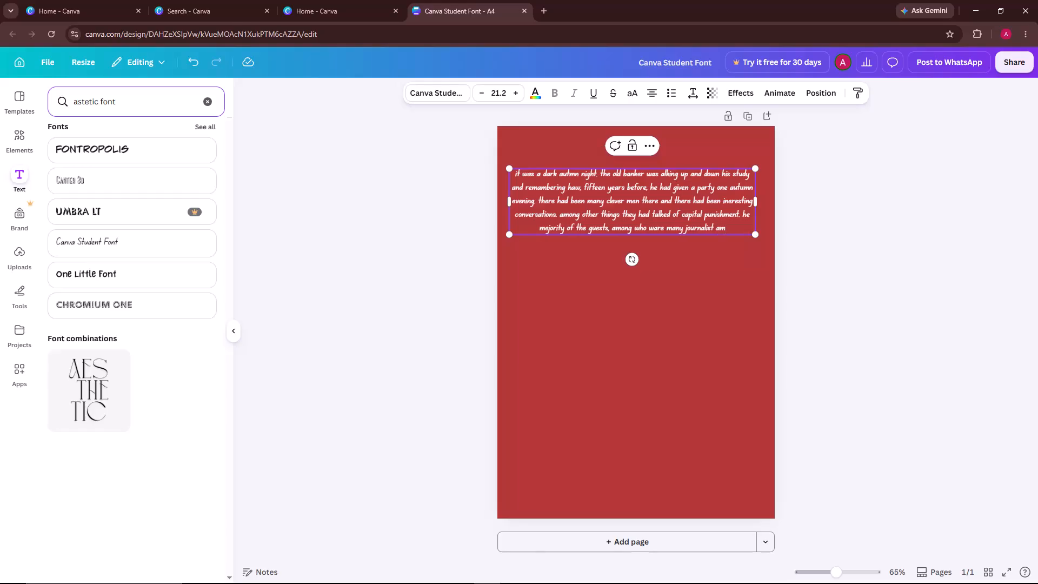
key(BackSpace)
text(nd)
key(space)
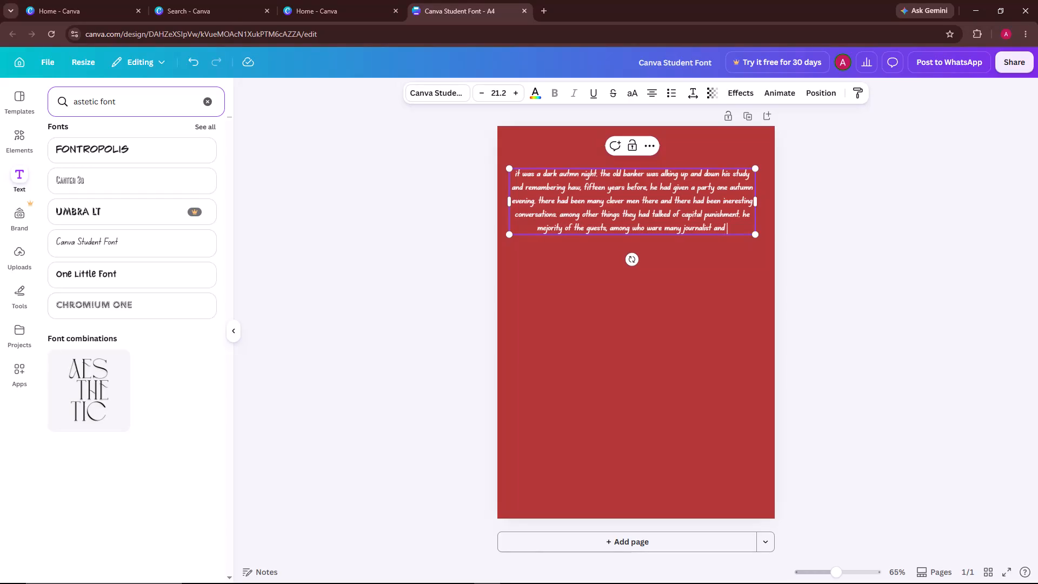
text(inte)
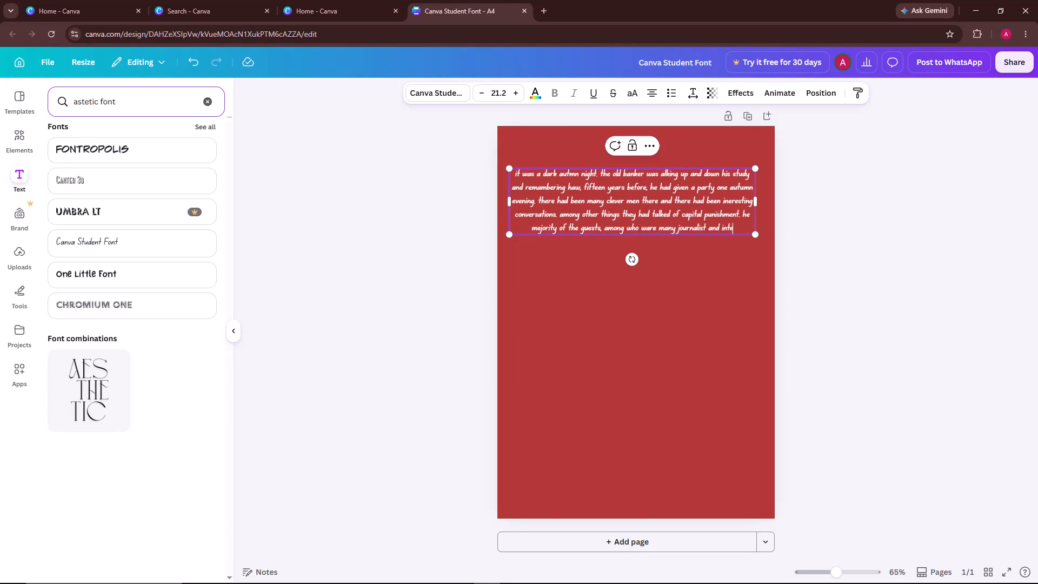
text(ll)
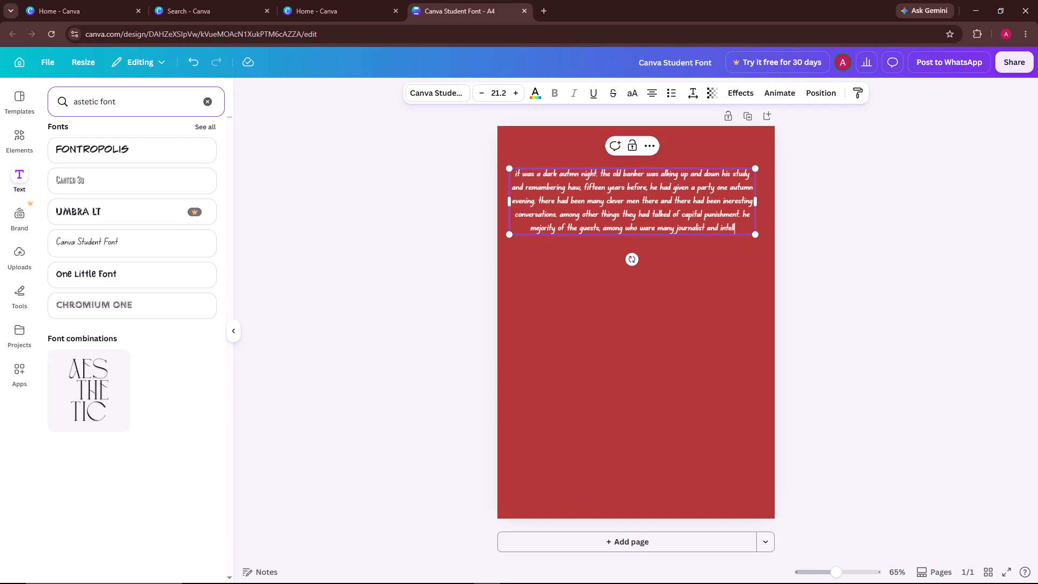
key(e)
key(c)
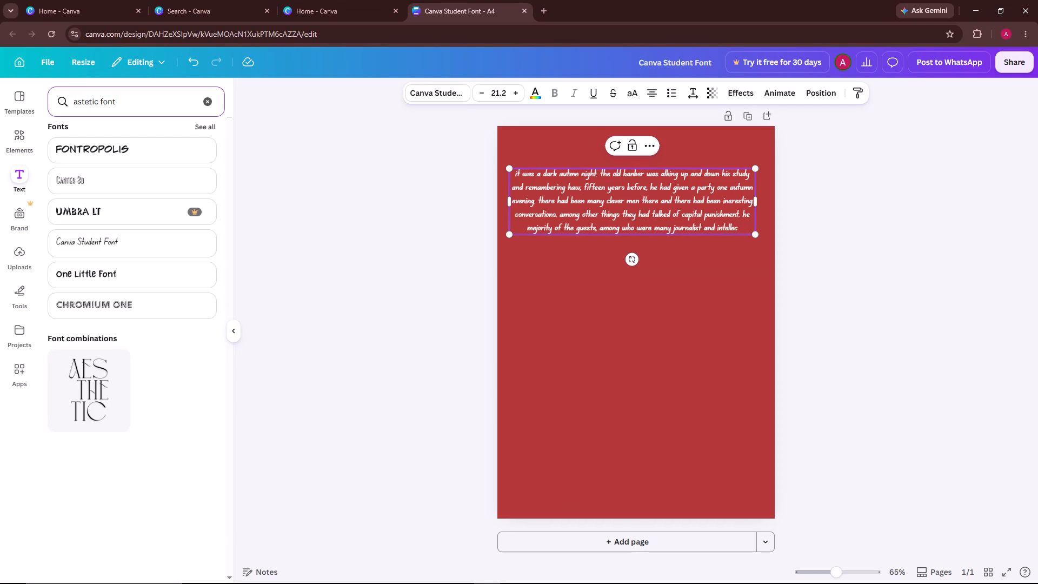
text(tu)
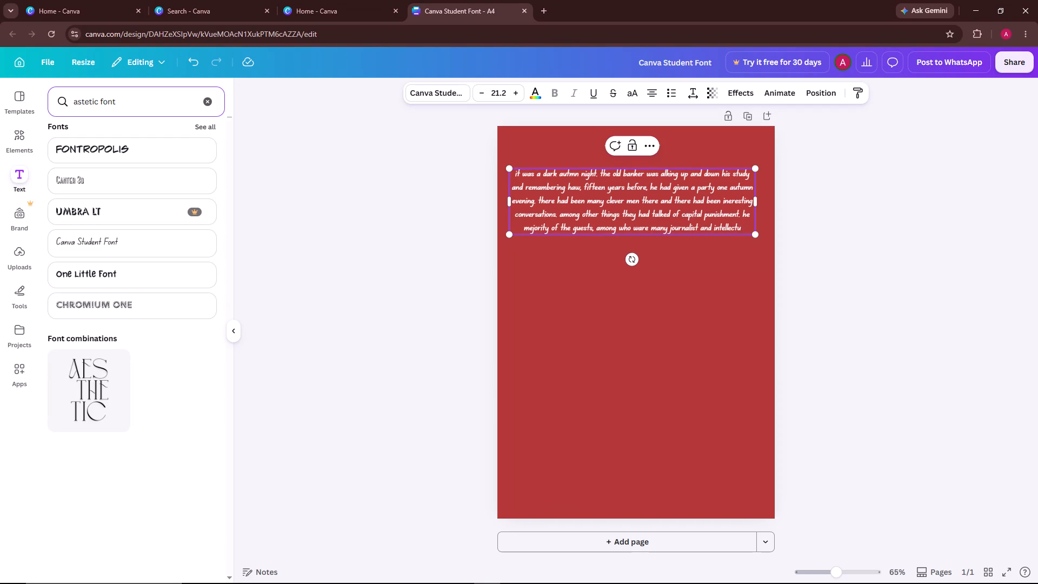
text(al)
key(space)
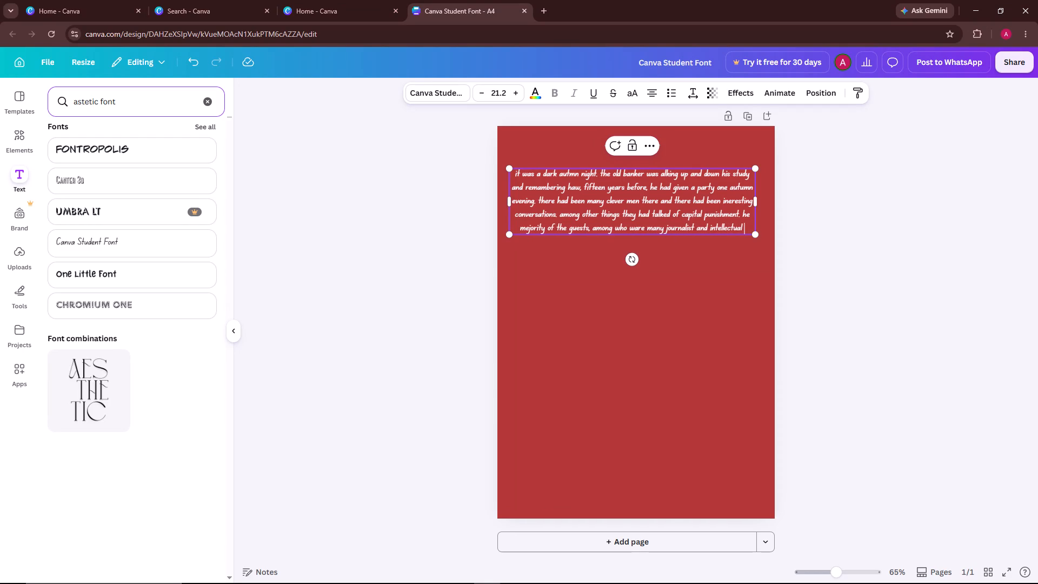
text(men)
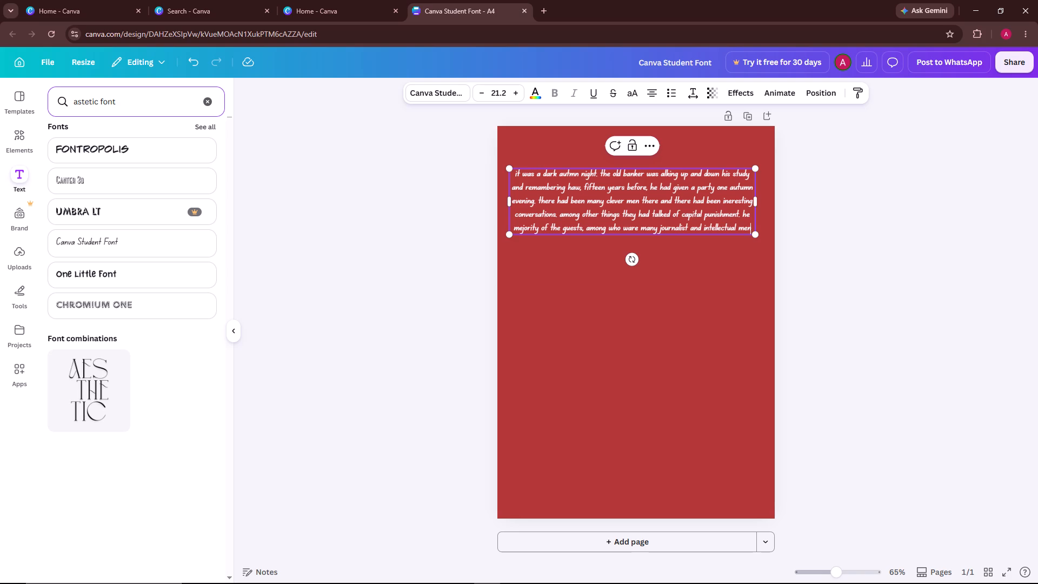
key(comma)
key(space)
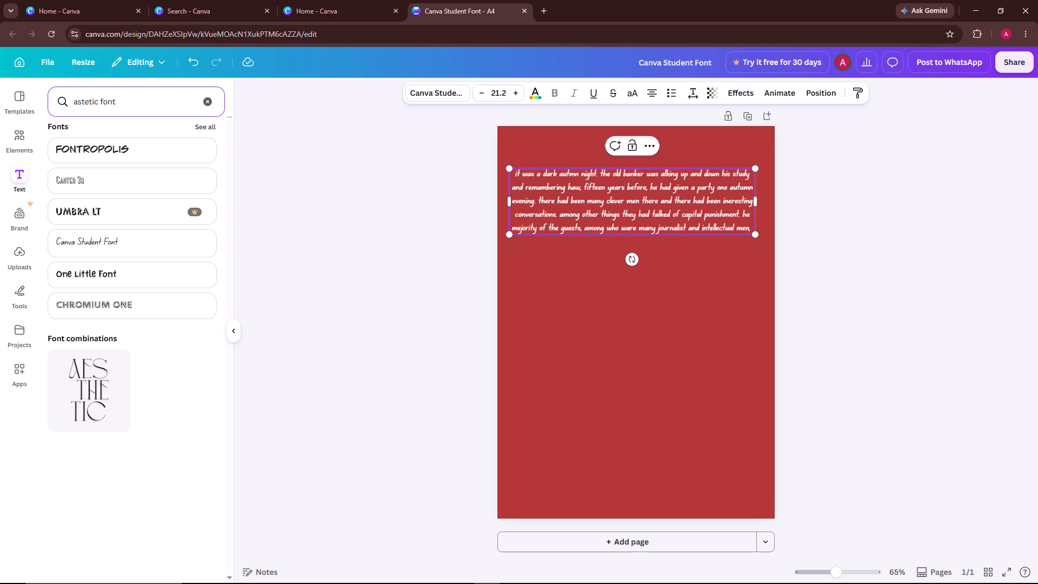
Continue the story's fifth sentence with the word "disapproved".
text(dis)
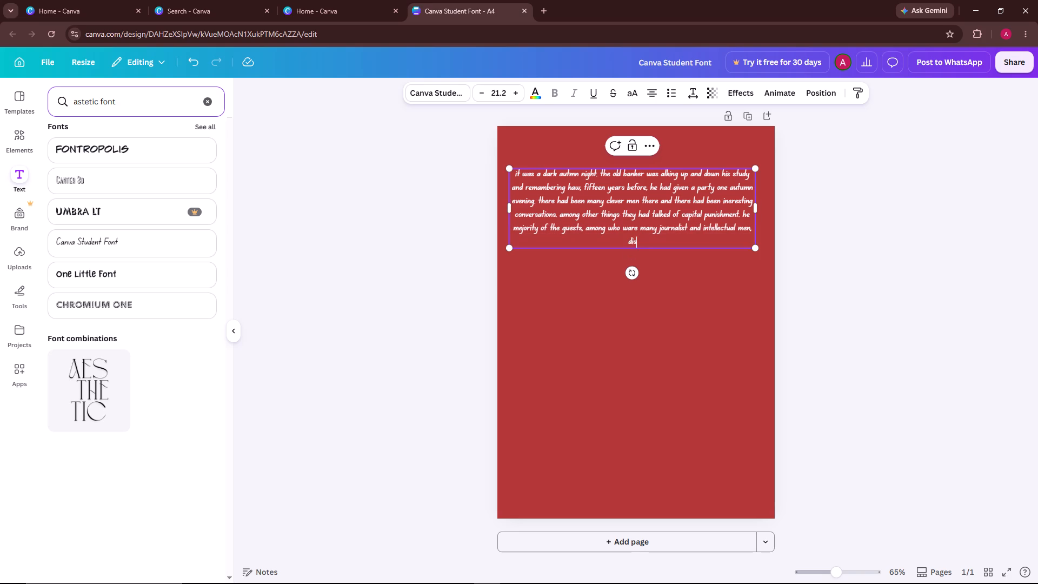
key(a)
key(p)
key(p)
key(e)
key(BackSpace)
text(ro)
key(v)
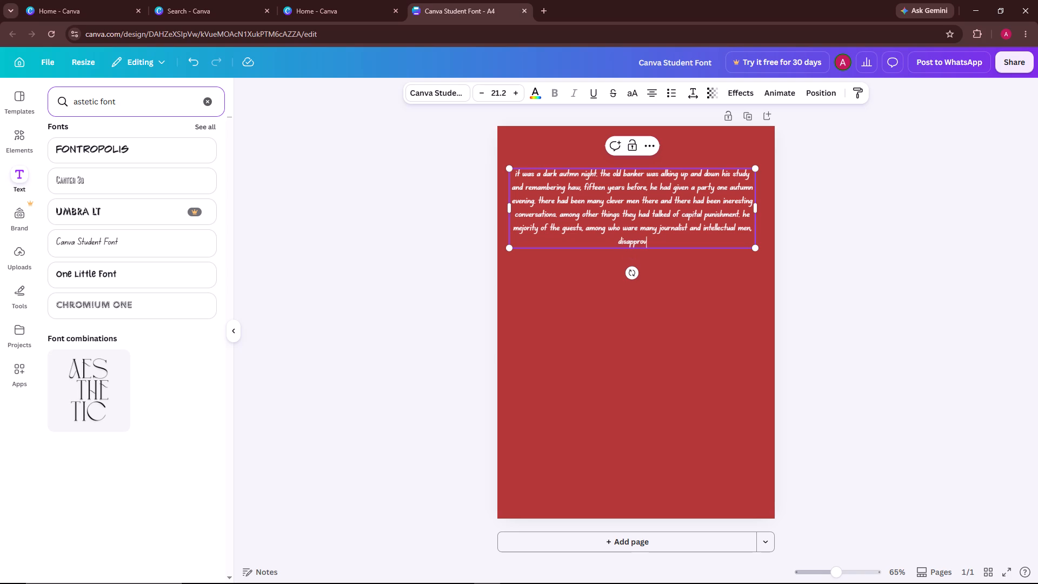
text(ed)
key(space)
Finish the story's fifth sentence with "of the death penalty.".
text(of)
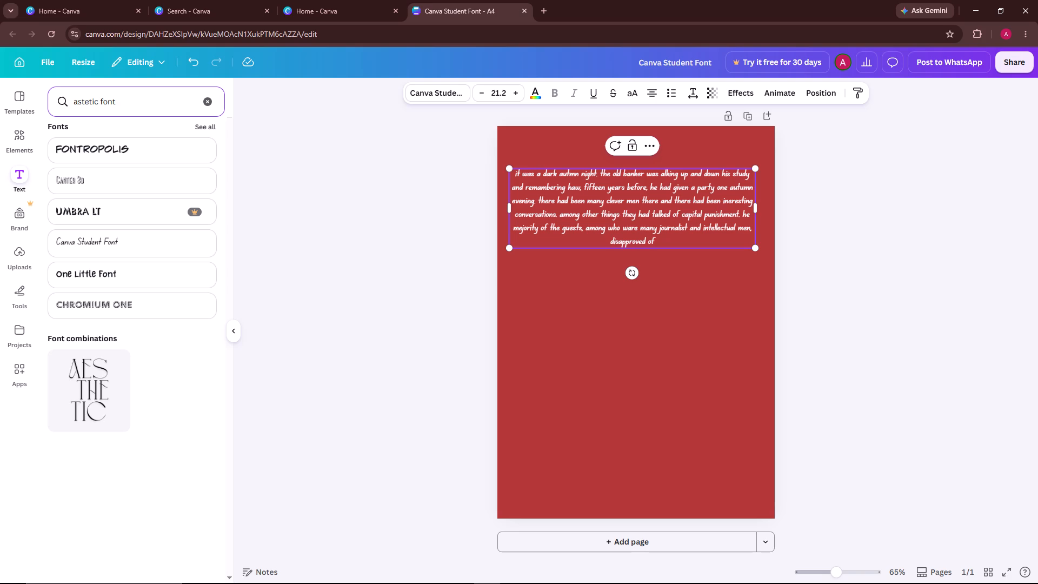
key(space)
text(the)
key(space)
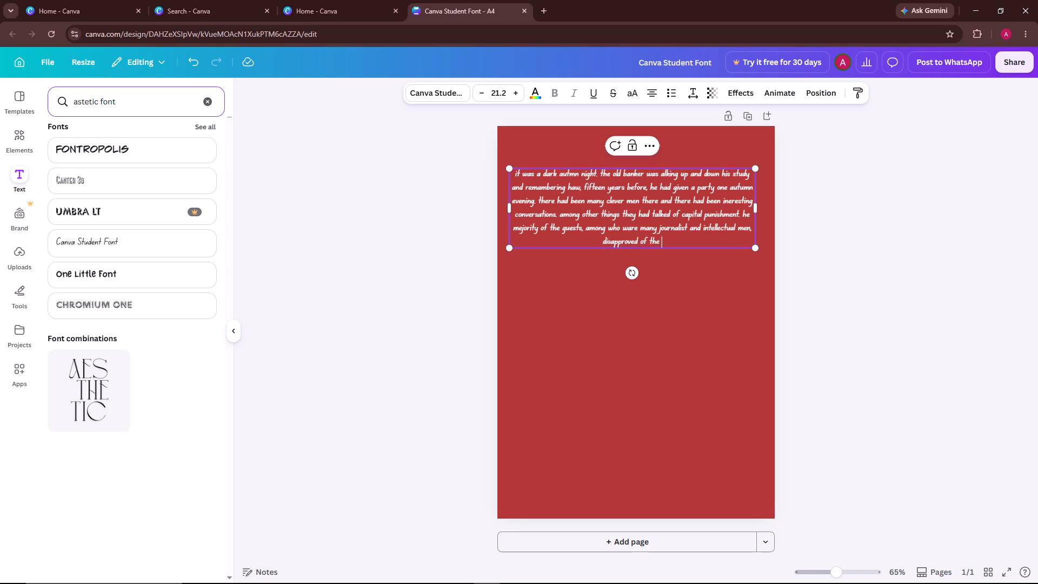
text(death)
key(space)
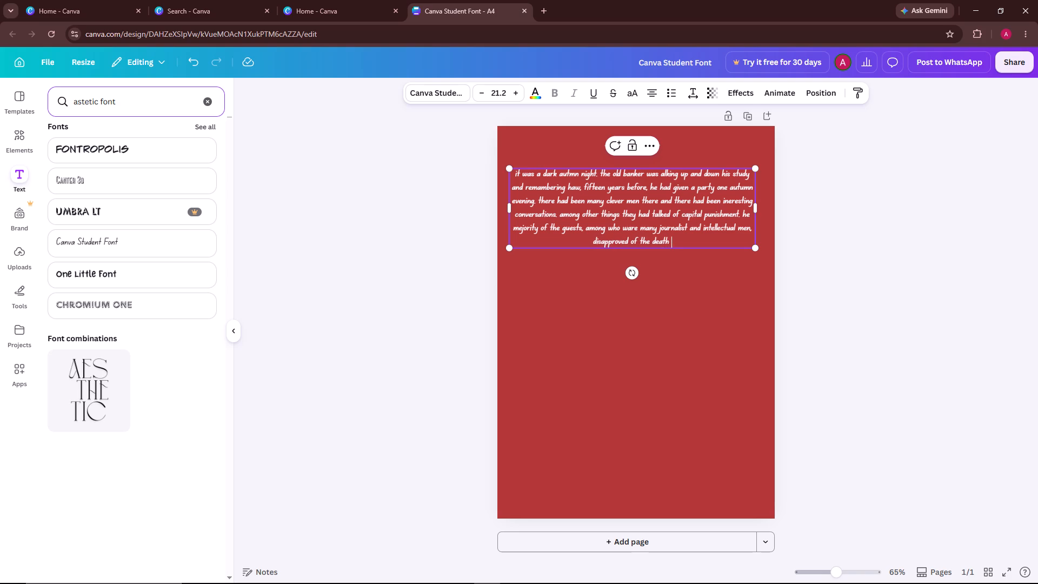
text(penalty)
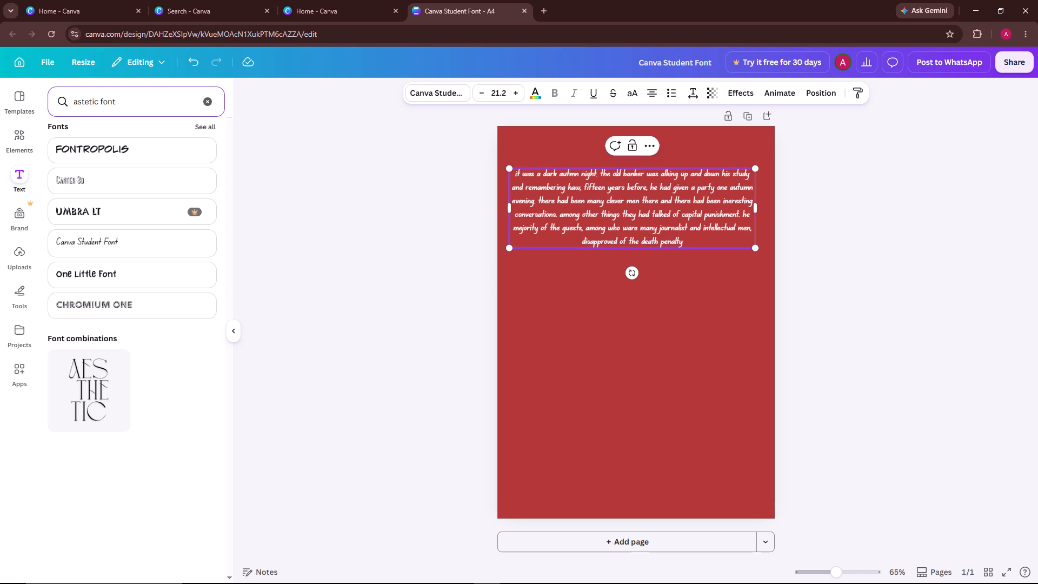
key(period)
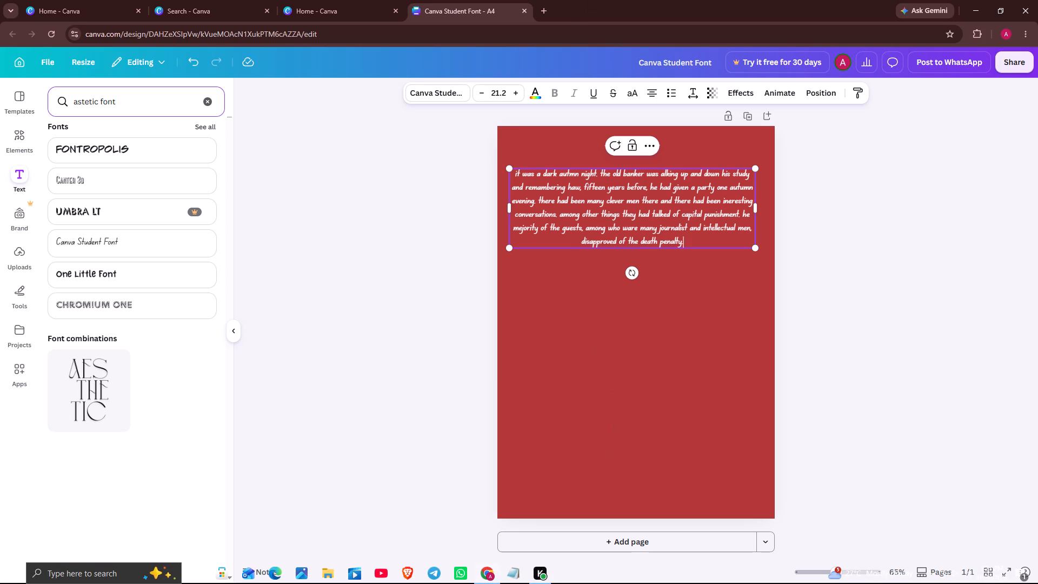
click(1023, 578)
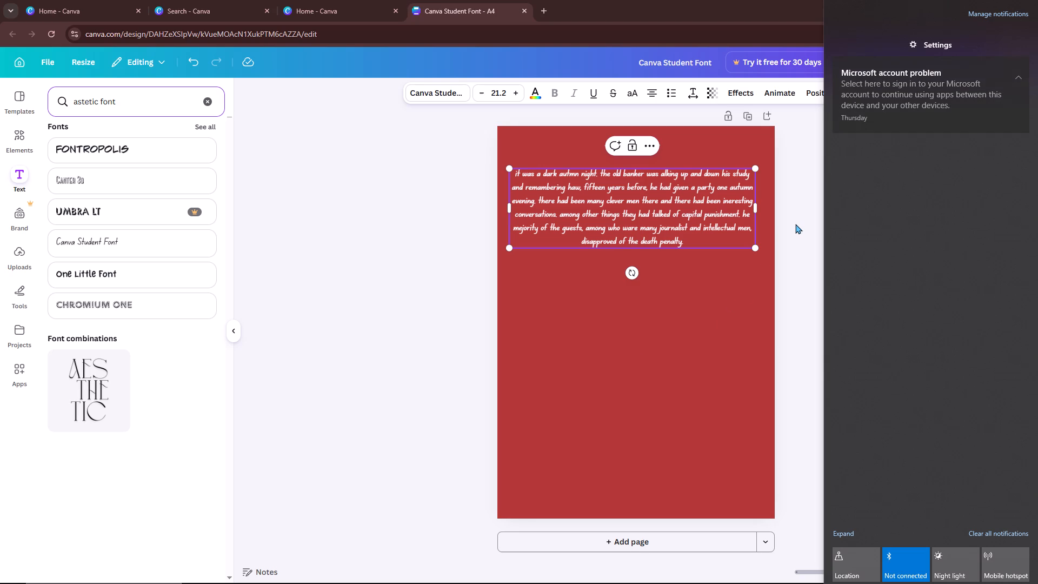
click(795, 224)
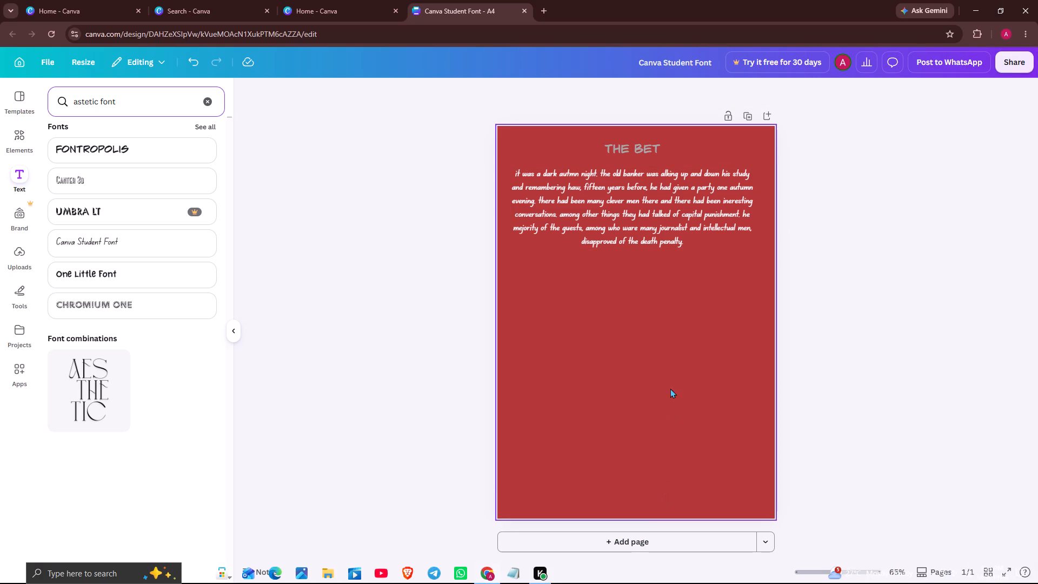
Resume editing at the end of the story text and start the sixth sentence with "they considered".
click(694, 240)
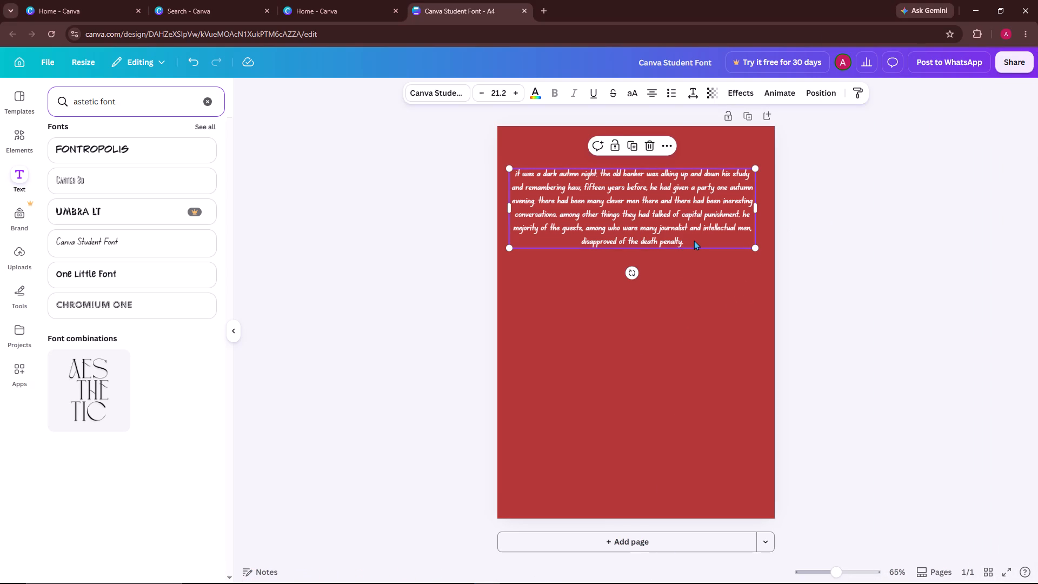
click(694, 240)
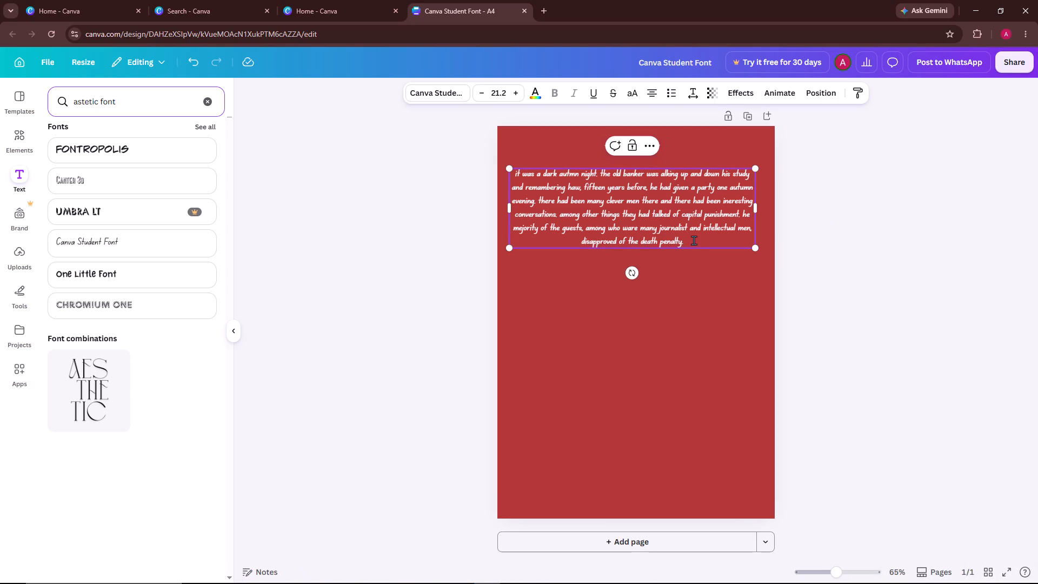
key(space)
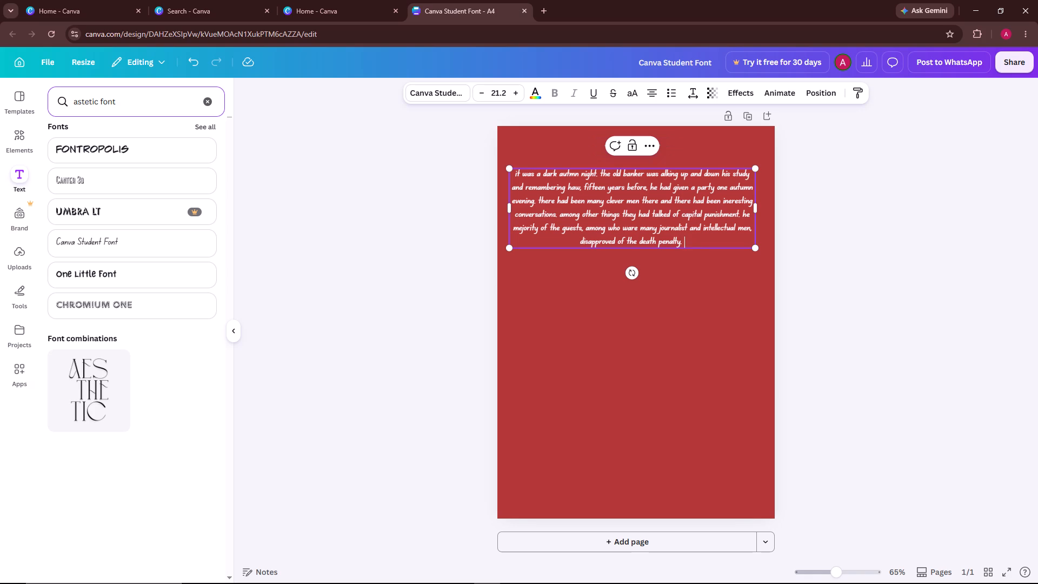
text(th)
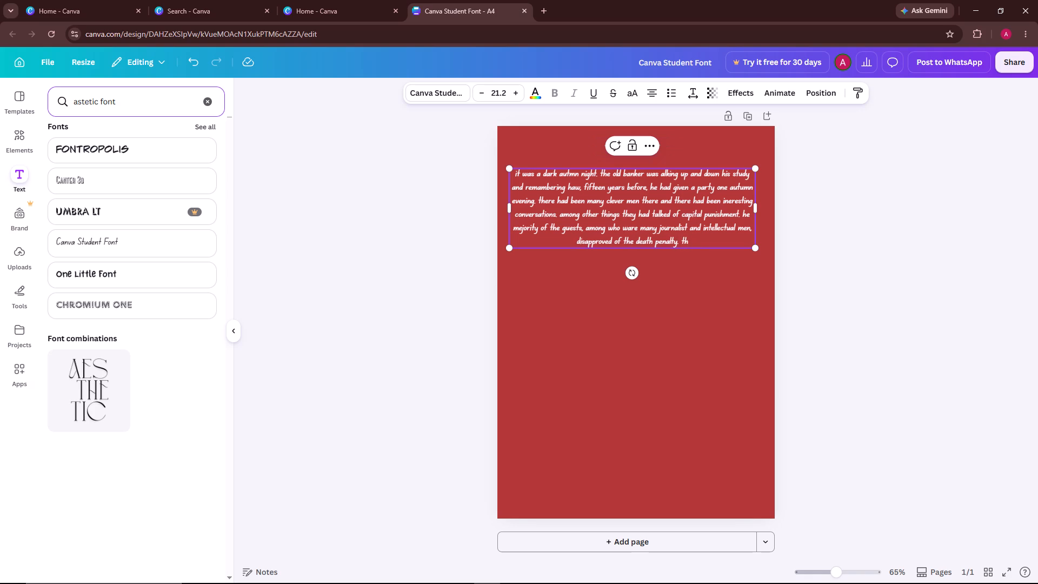
text(ey)
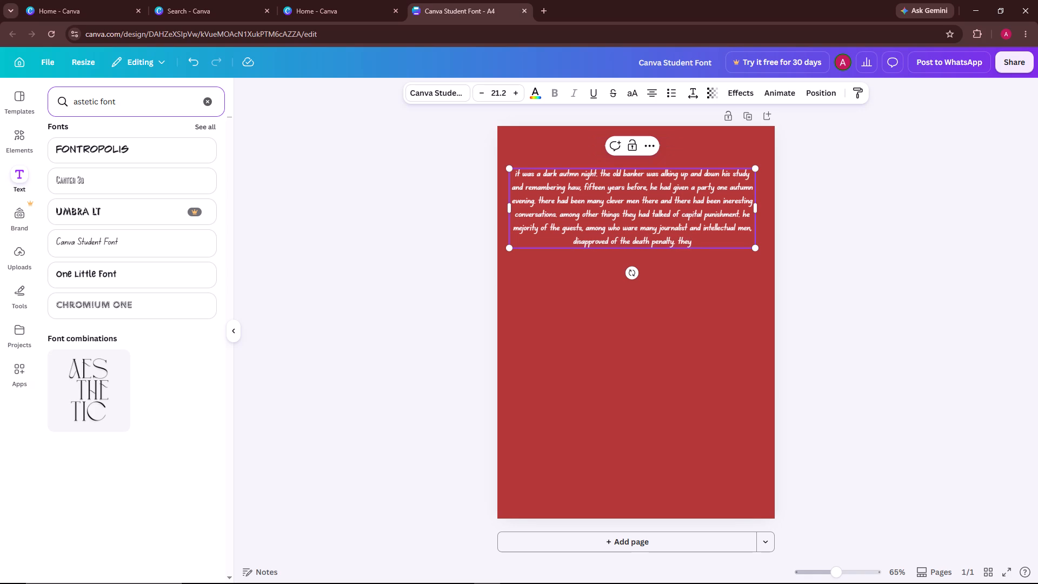
key(space)
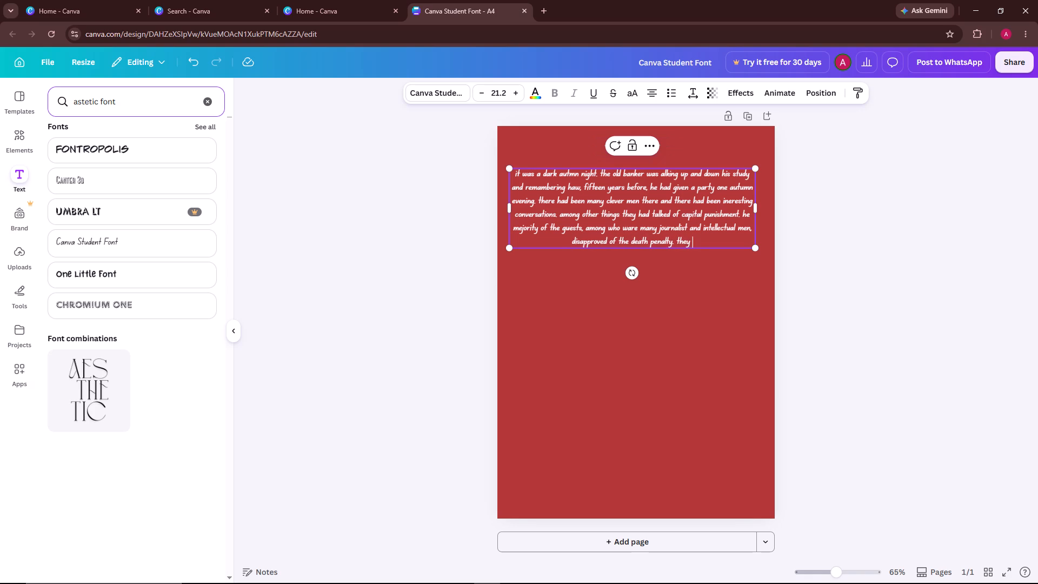
text(con)
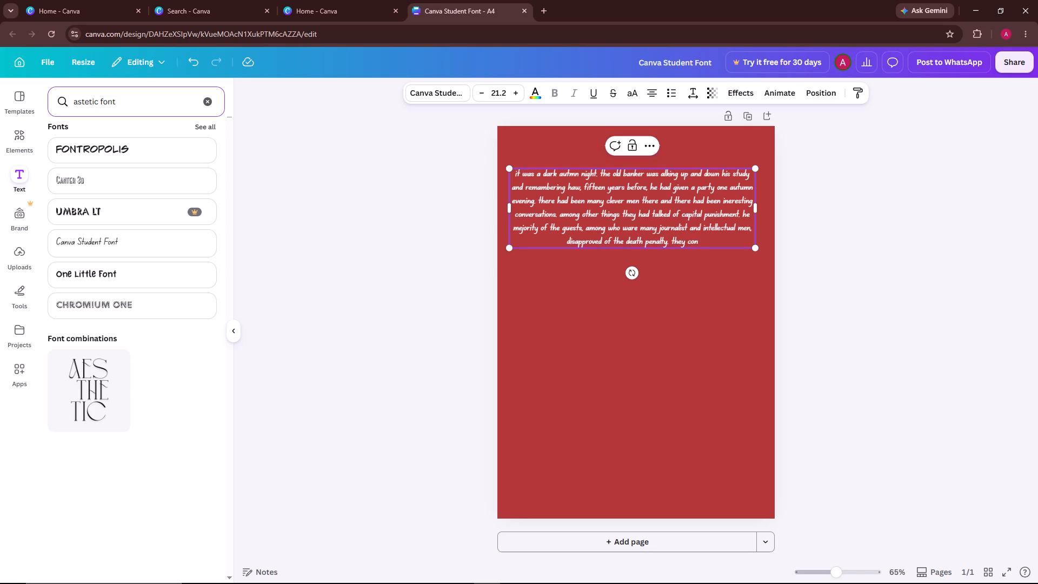
text(si)
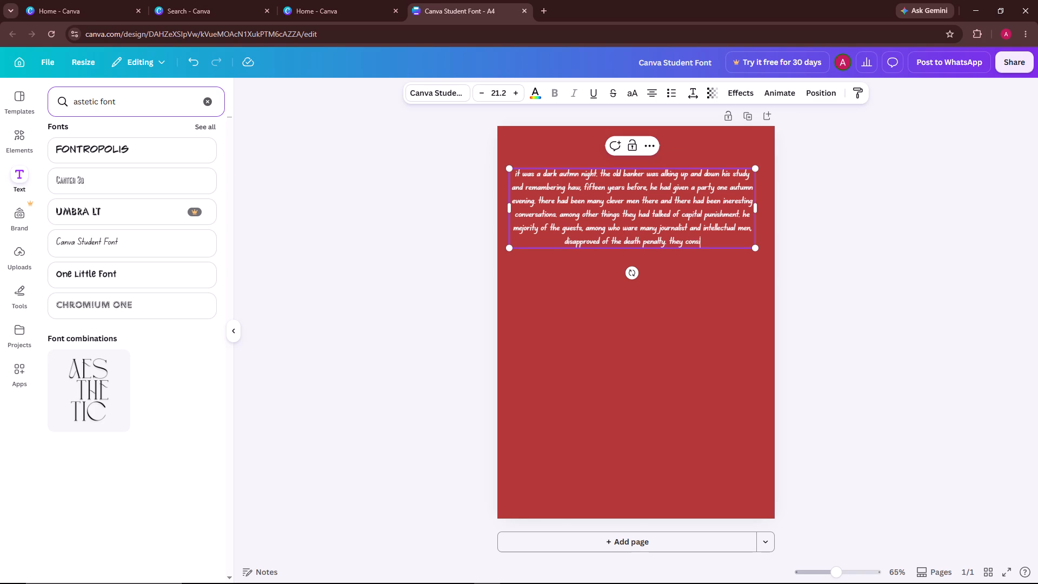
text(der)
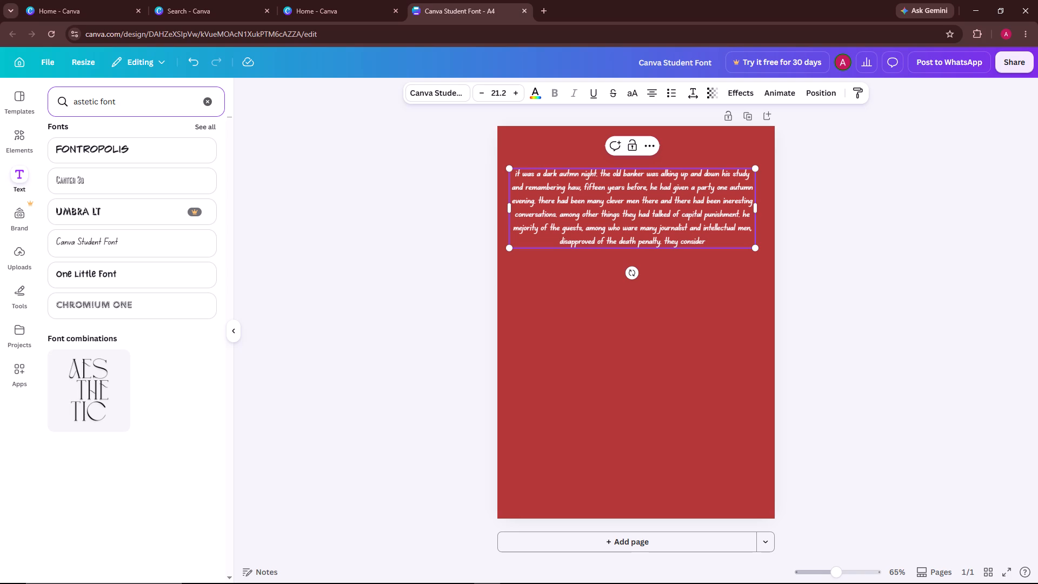
text(ed)
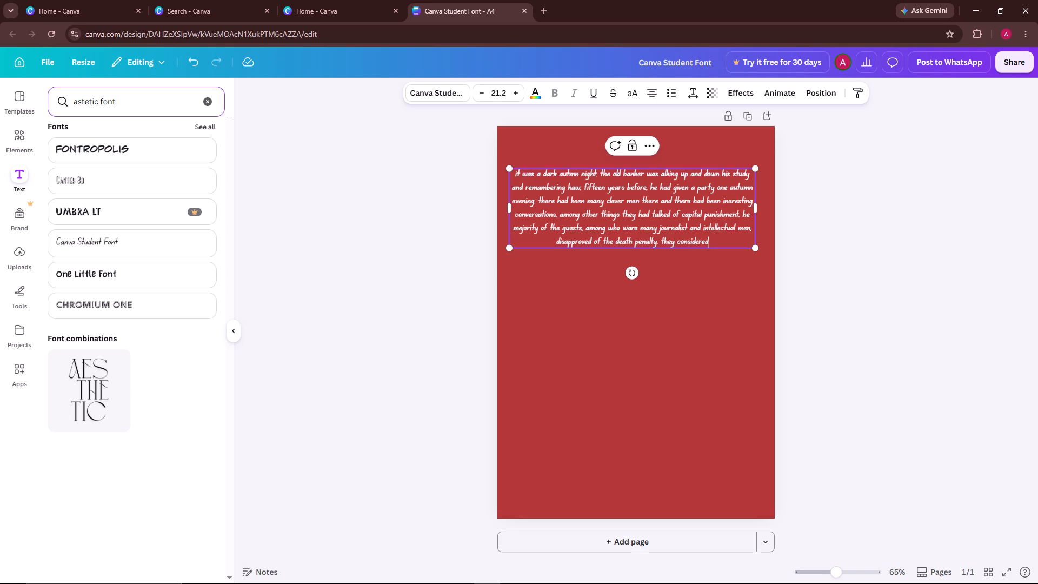
key(space)
Continue the story's sixth sentence with "that form of punisment".
text(that)
key(space)
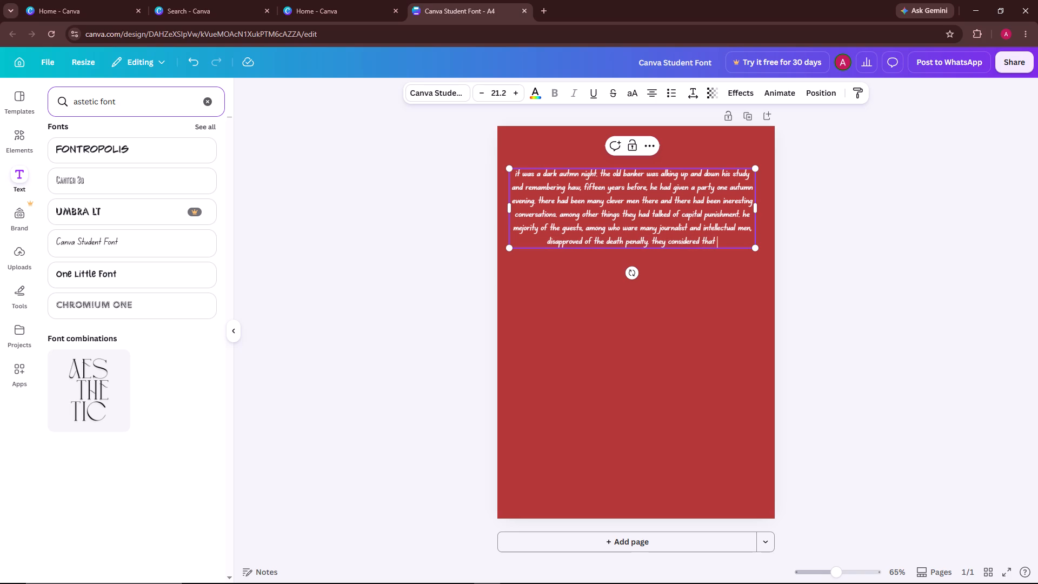
text(form)
key(space)
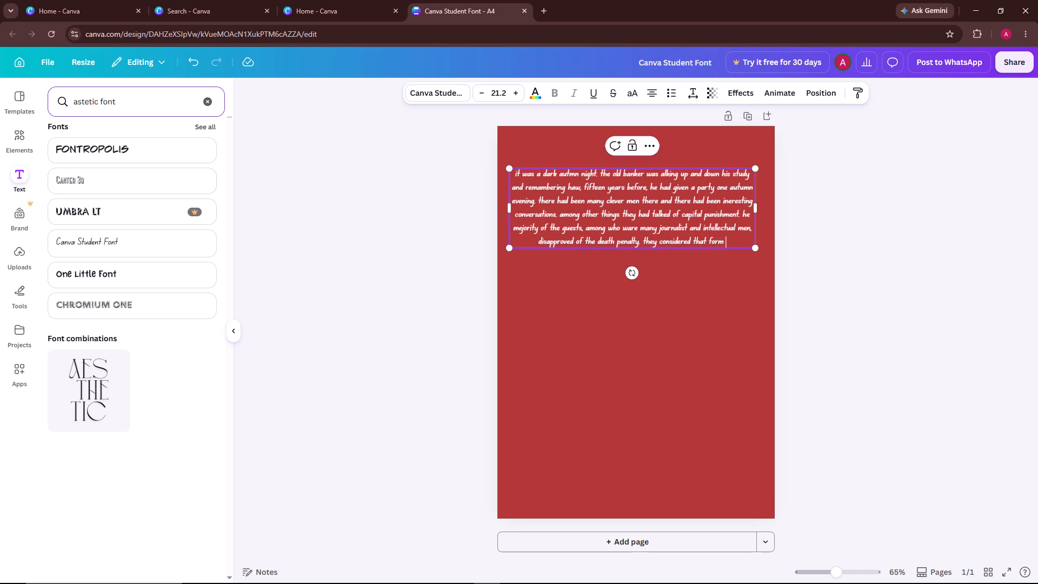
text(of)
key(space)
text(pu)
text(nisment)
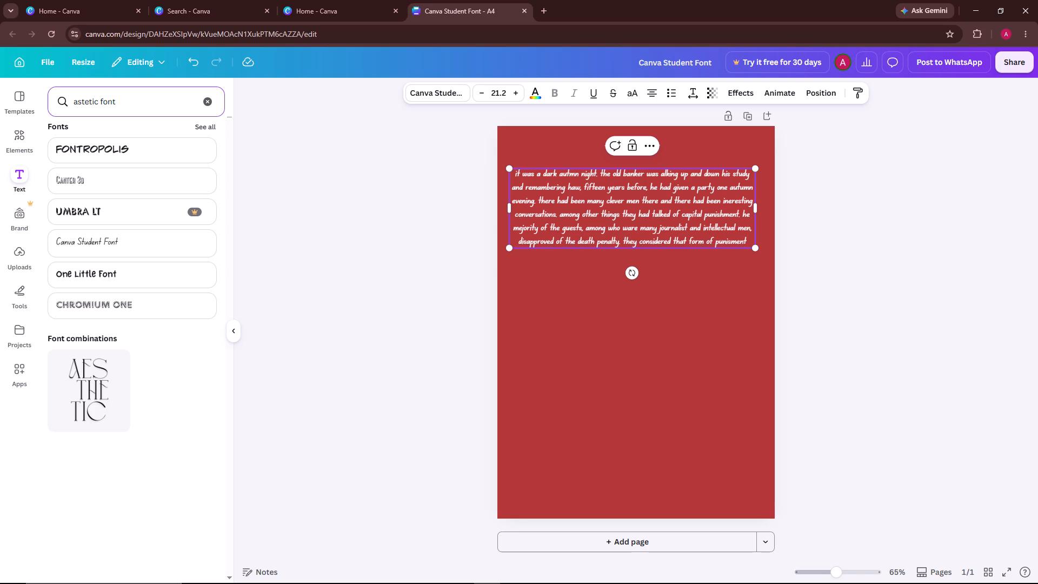
key(space)
Extend the story's sixth sentence with "out of date, immoral,".
text(o)
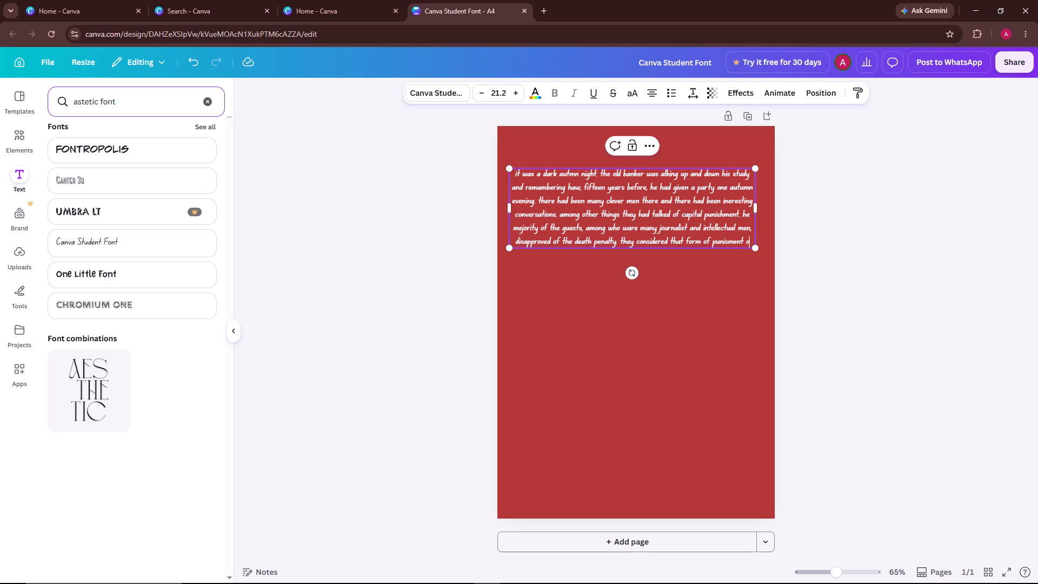
text(ut)
key(space)
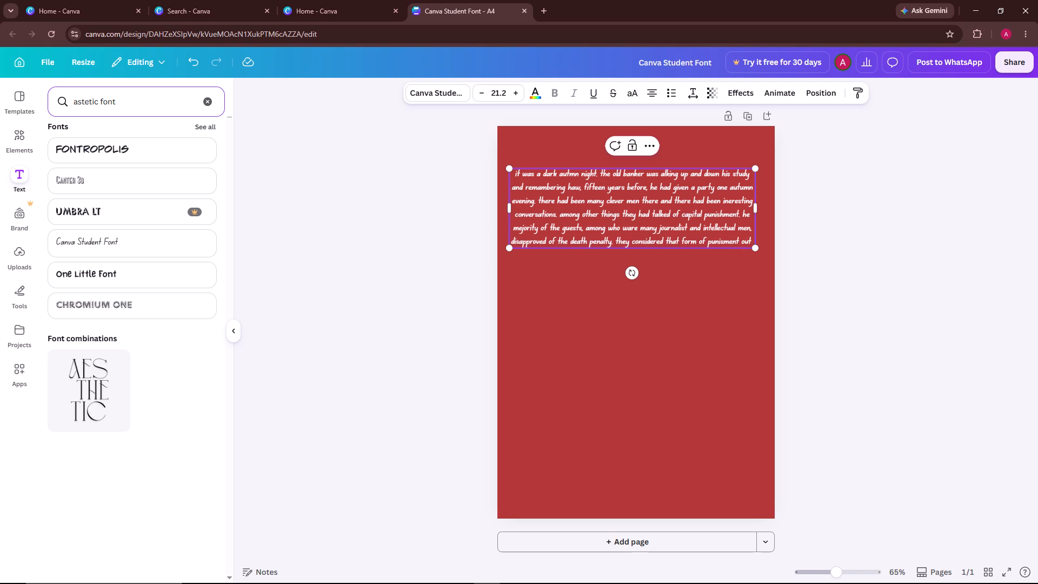
text(of)
key(space)
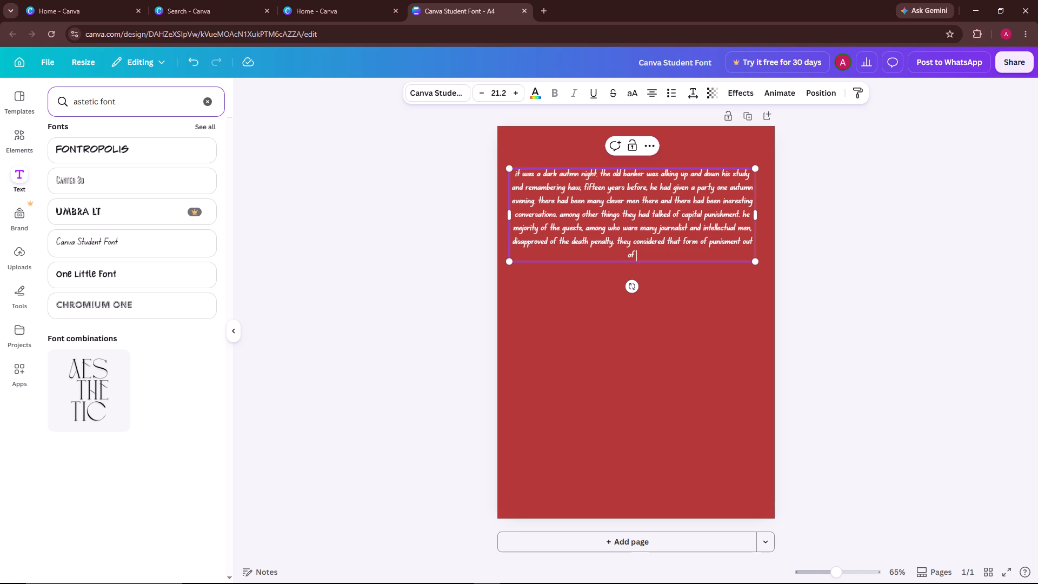
text(da)
text(te)
key(comma)
key(space)
text(immoral)
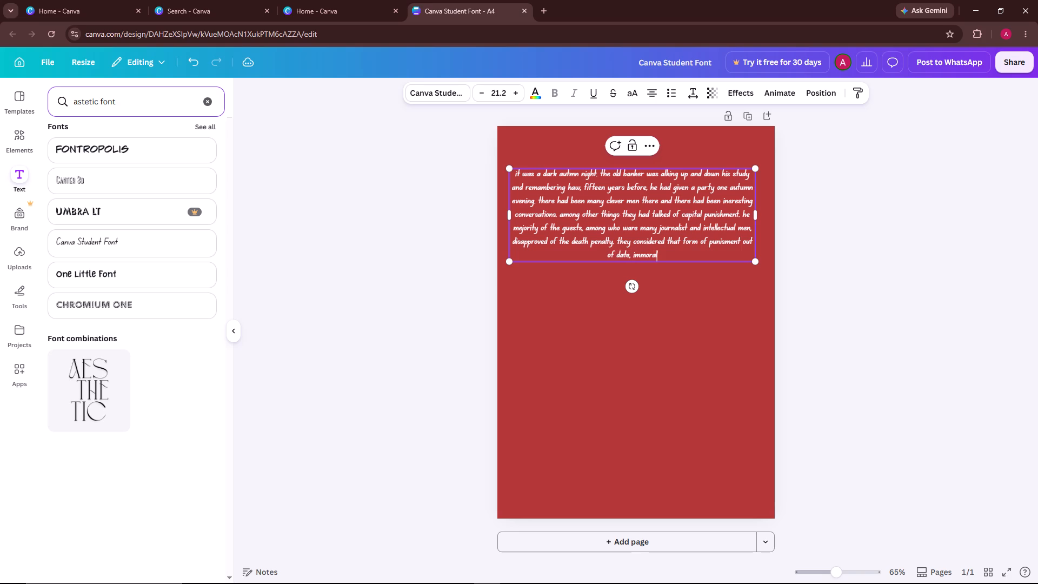
key(comma)
Continue the story's sixth sentence with "and unsuitable".
key(space)
text(and)
key(space)
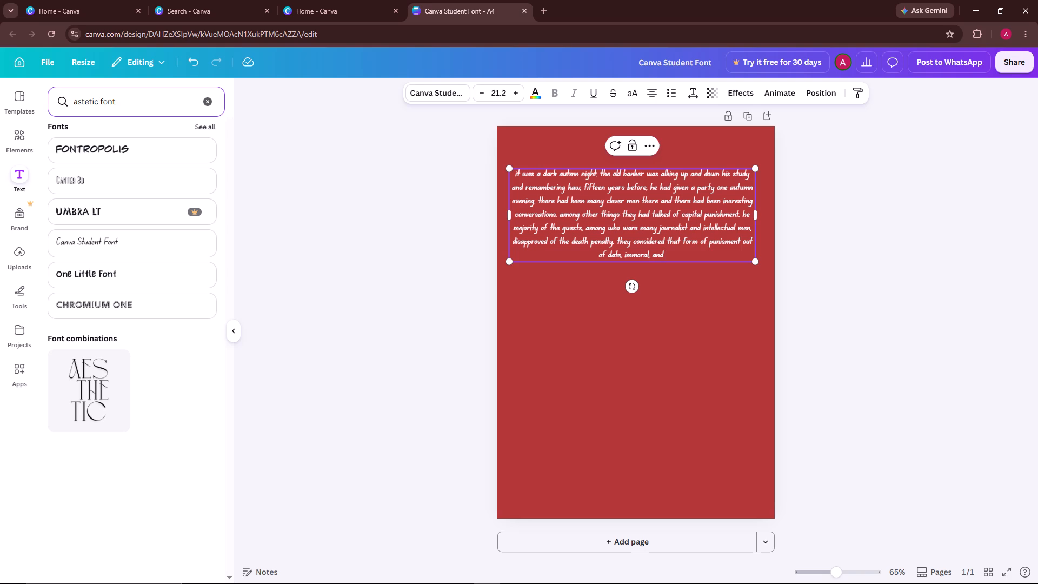
text(un)
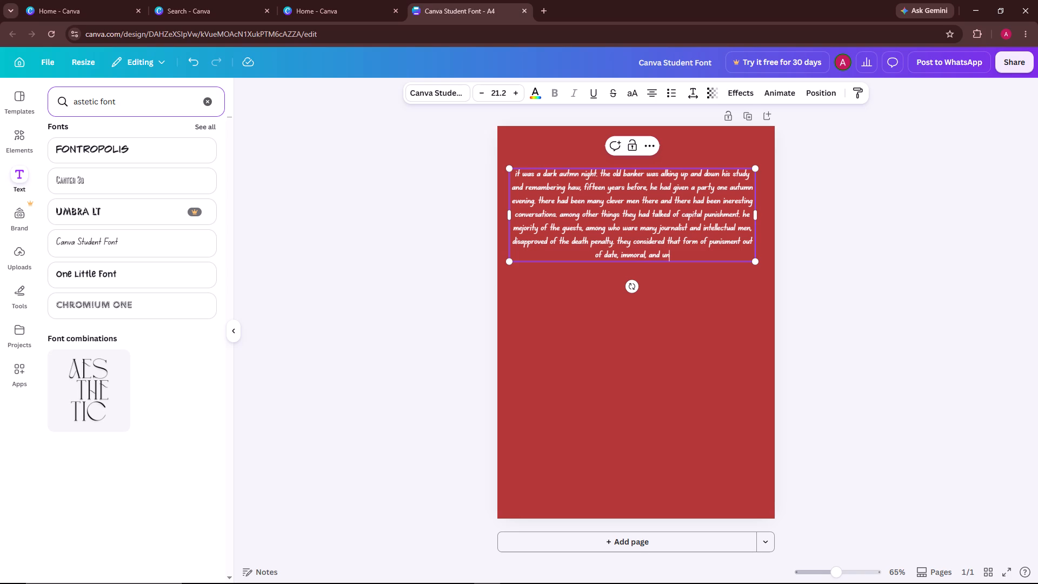
key(s)
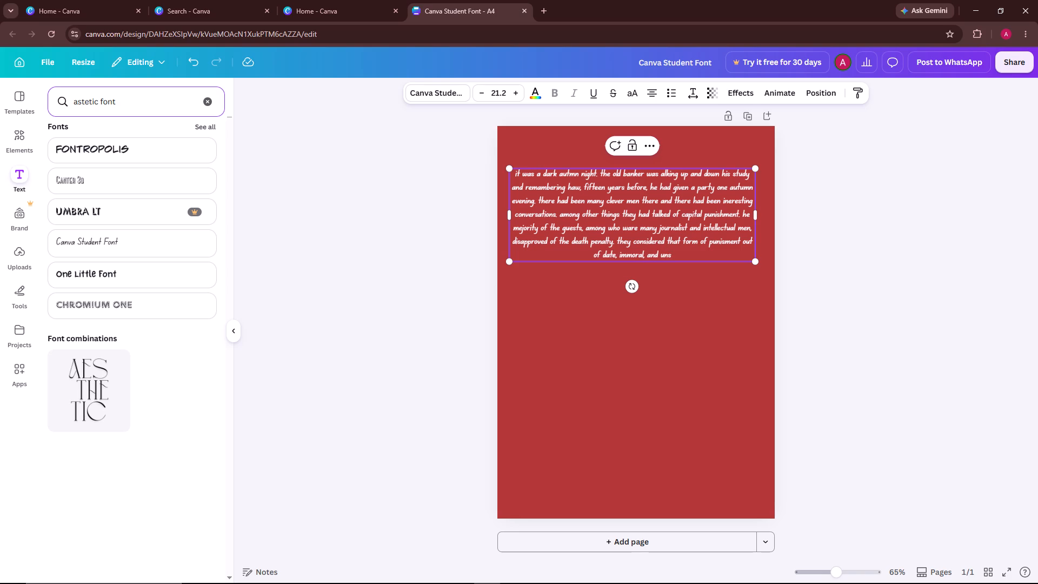
text(ui)
text(table)
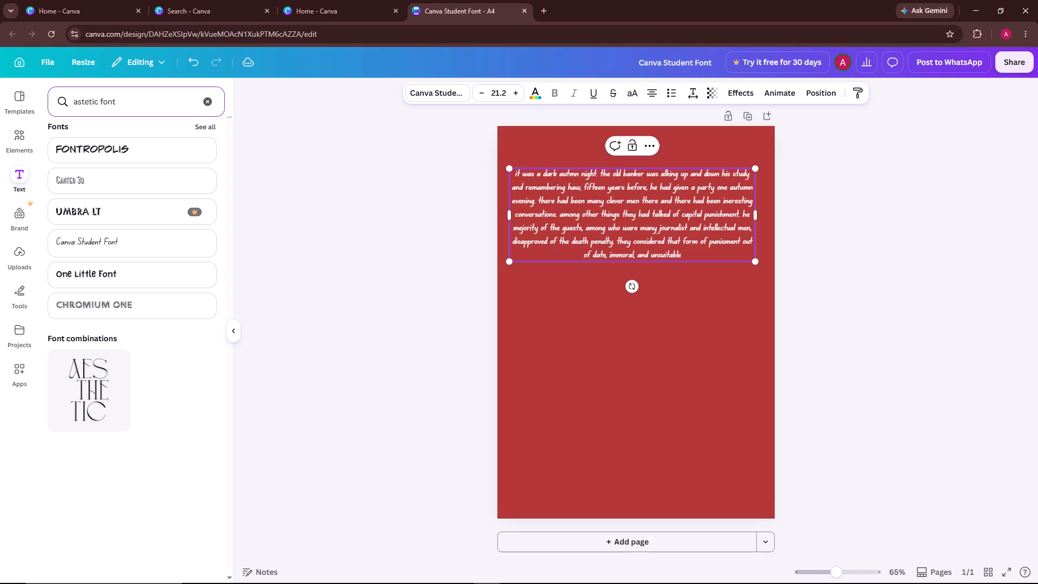
Add the sixth sentence's closing words "for christan states" to the story text.
key(space)
text(for)
key(space)
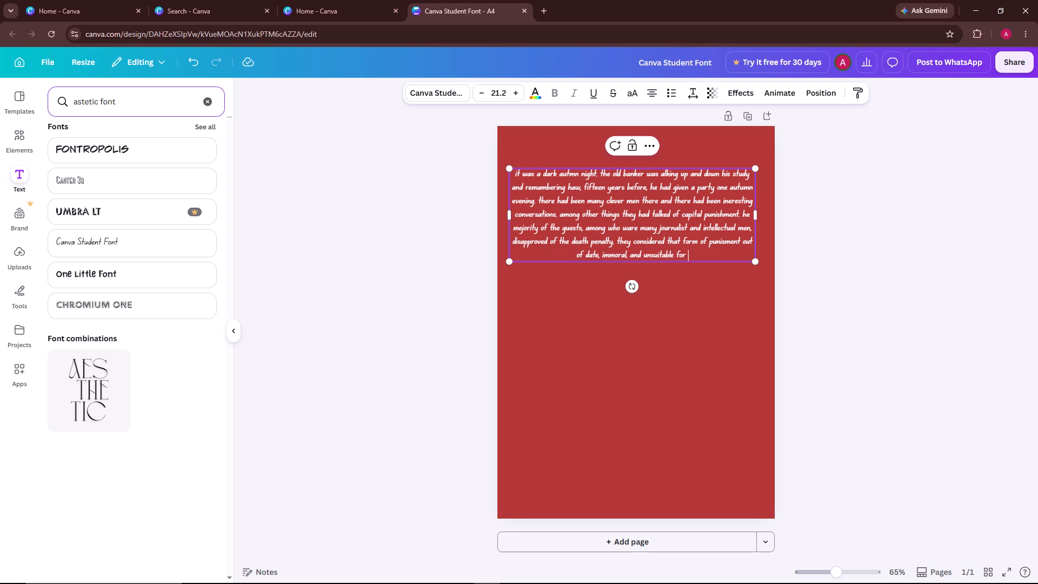
text(chris)
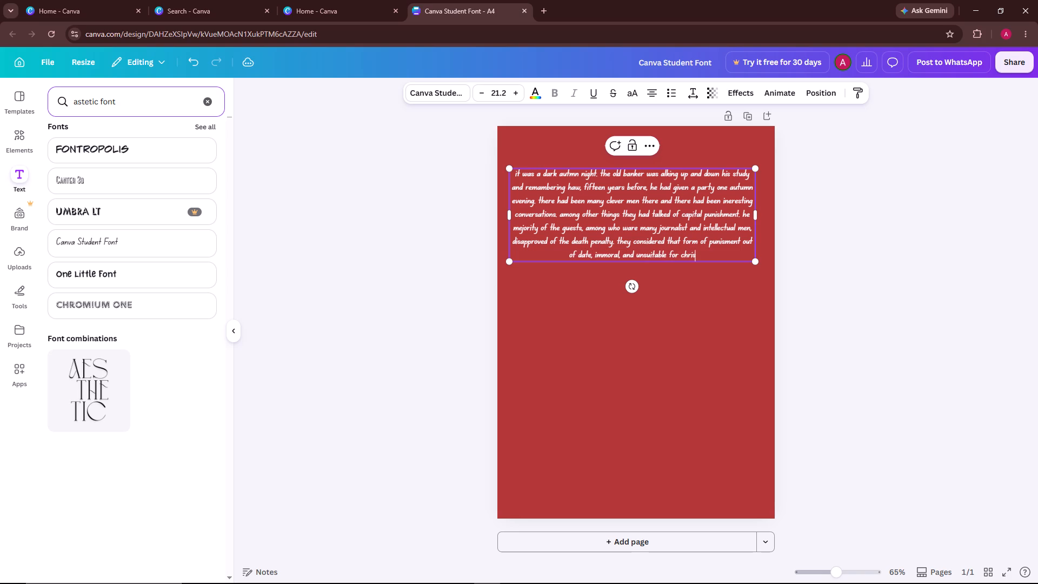
text(tan)
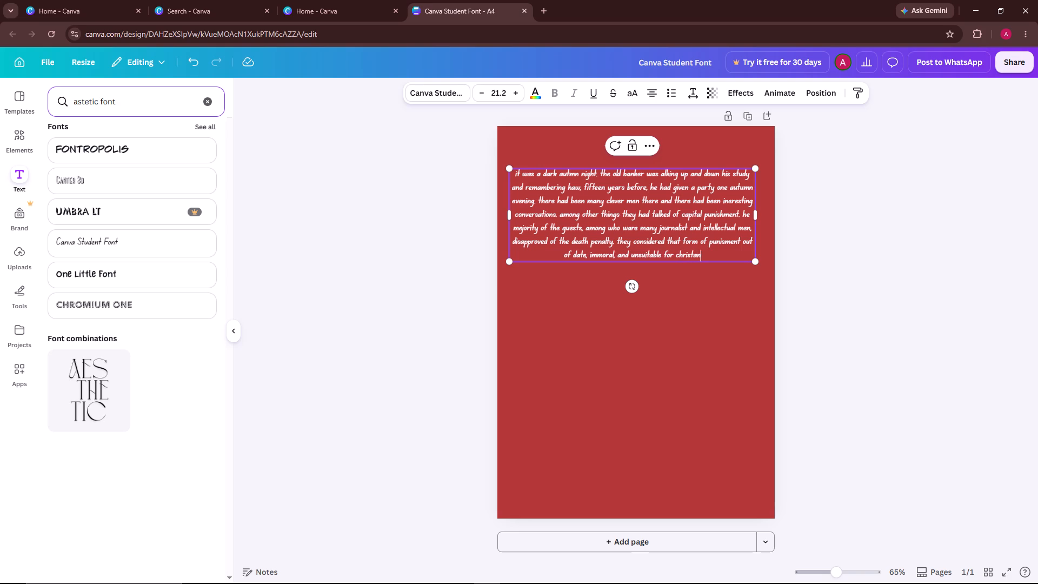
key(space)
text(stat)
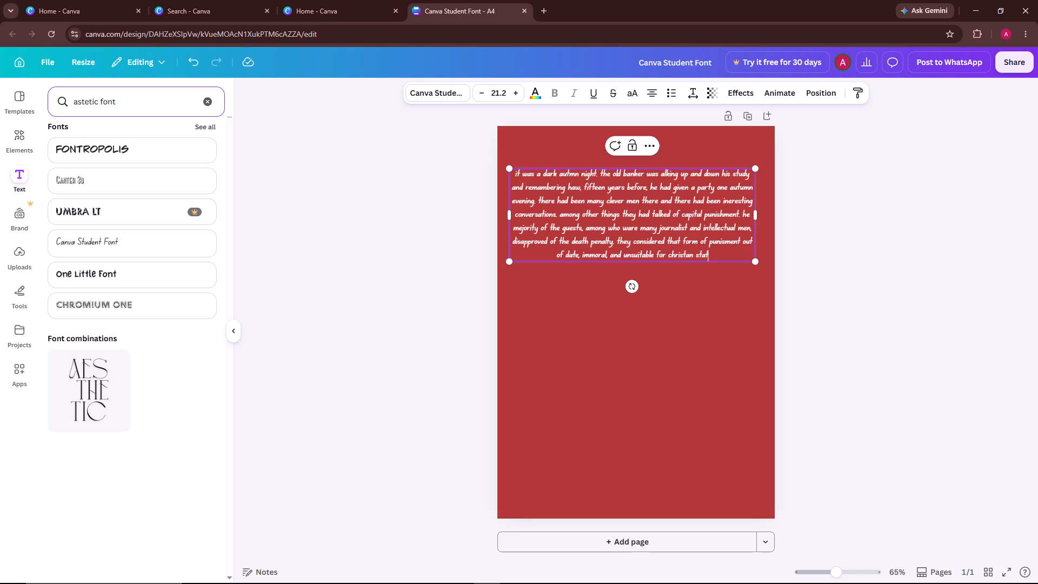
text(es)
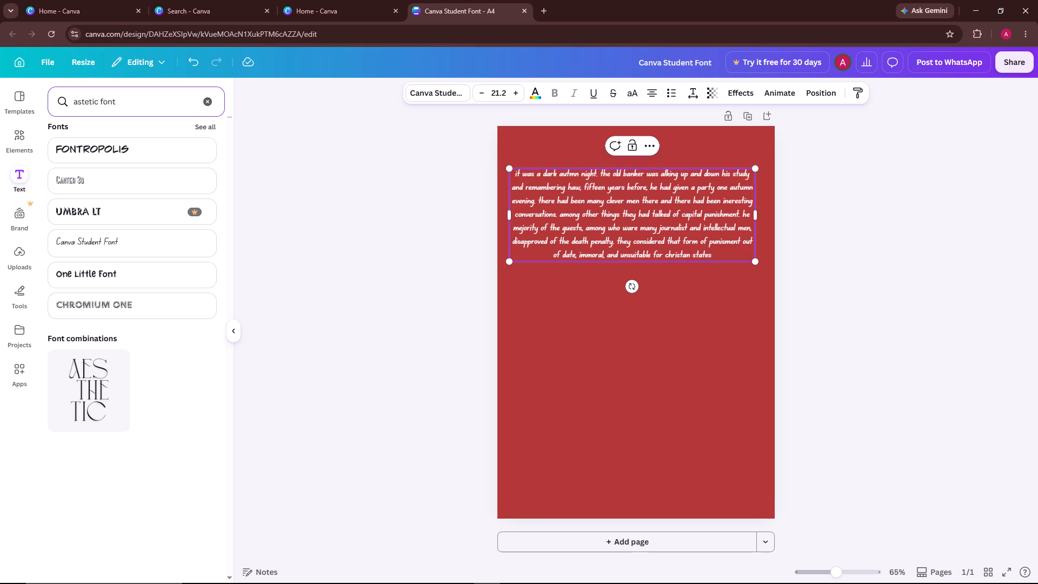
End the sixth sentence with a period and start the seventh with "inthe opinion of some of them".
text(. in)
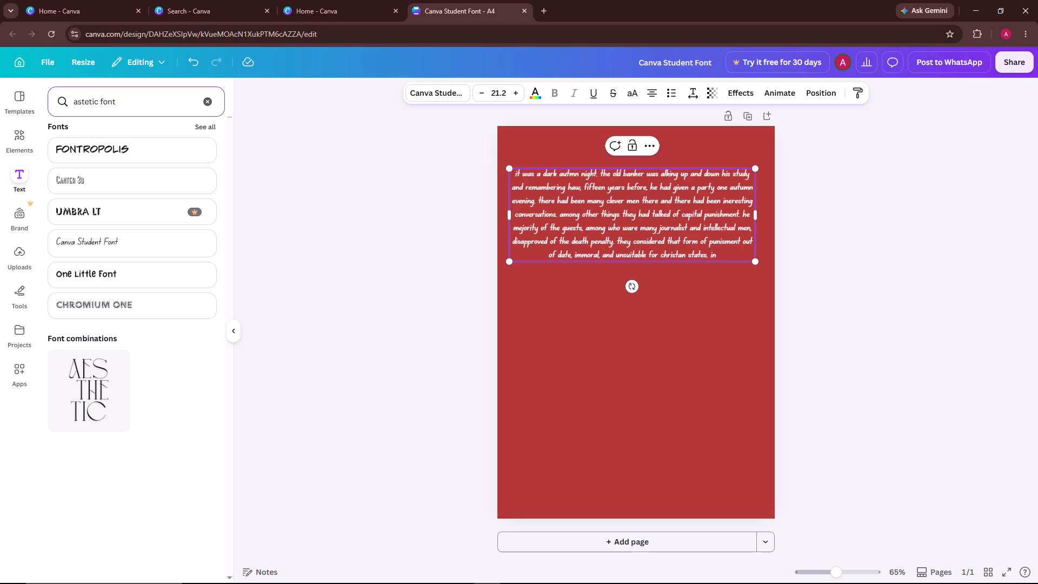
text(the)
key(space)
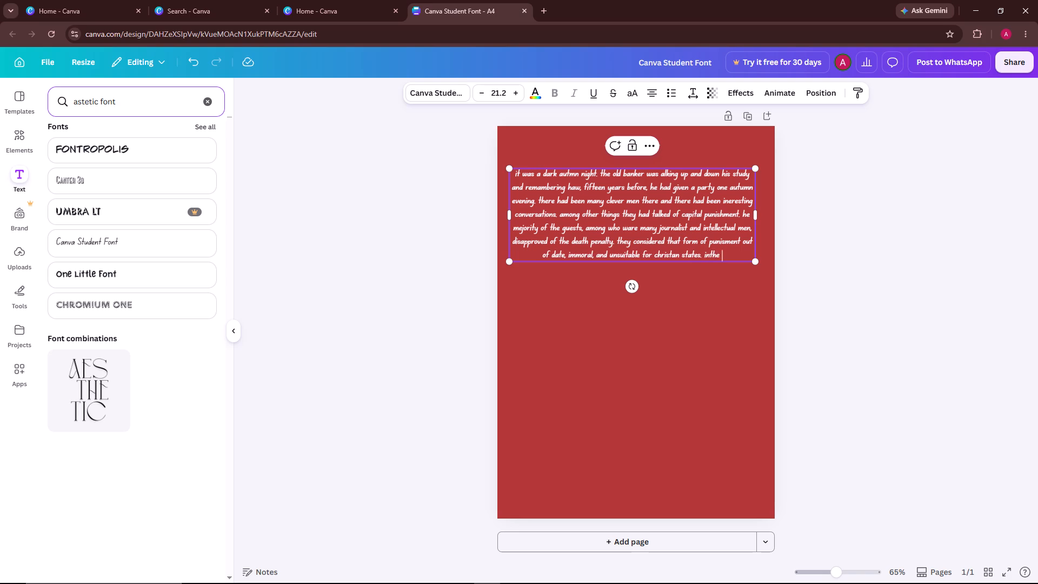
text(opinion)
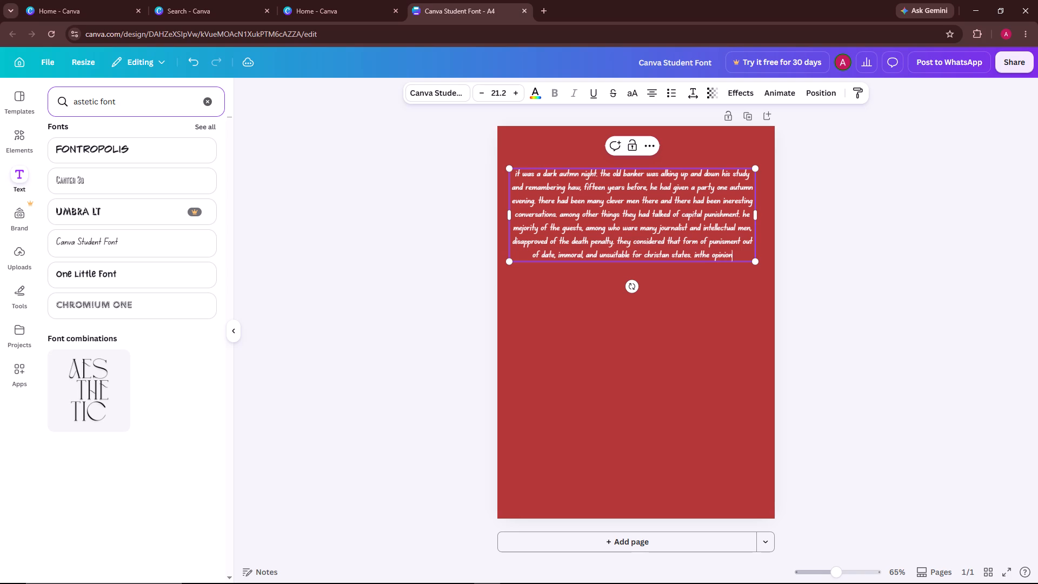
key(space)
text(on)
key(BackSpace)
text(f some)
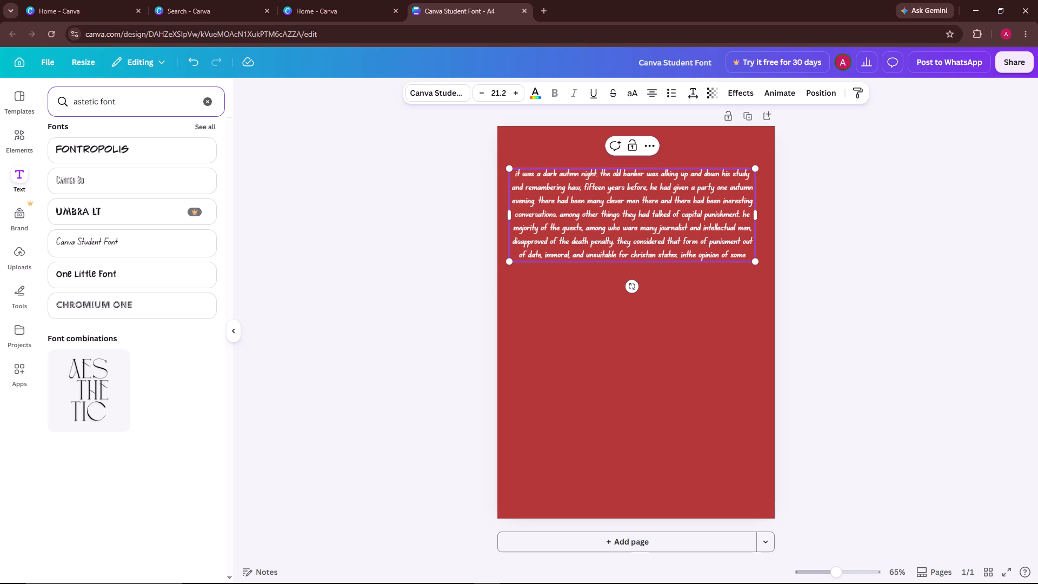
key(space)
text(of th)
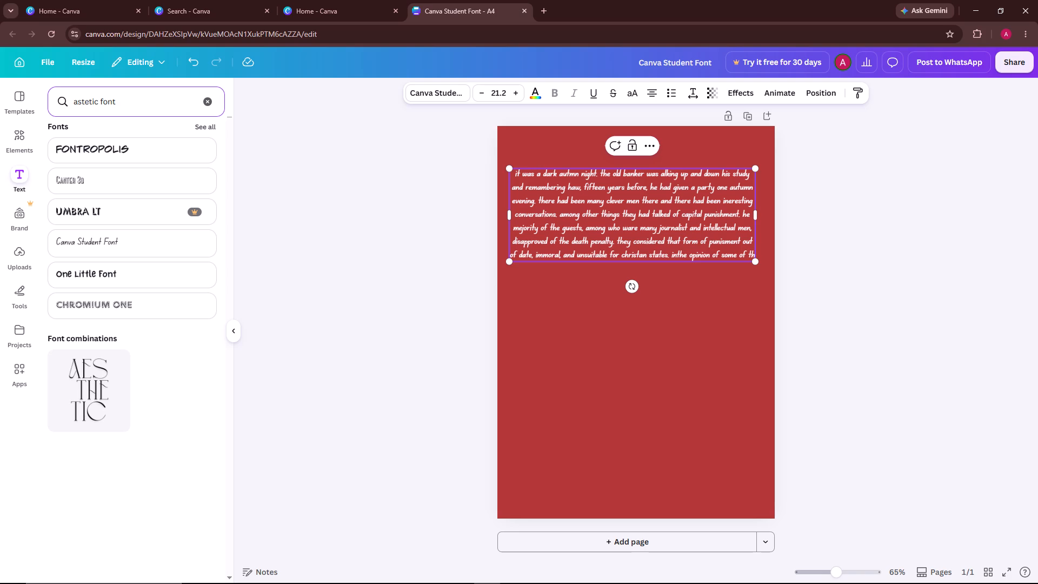
text(em)
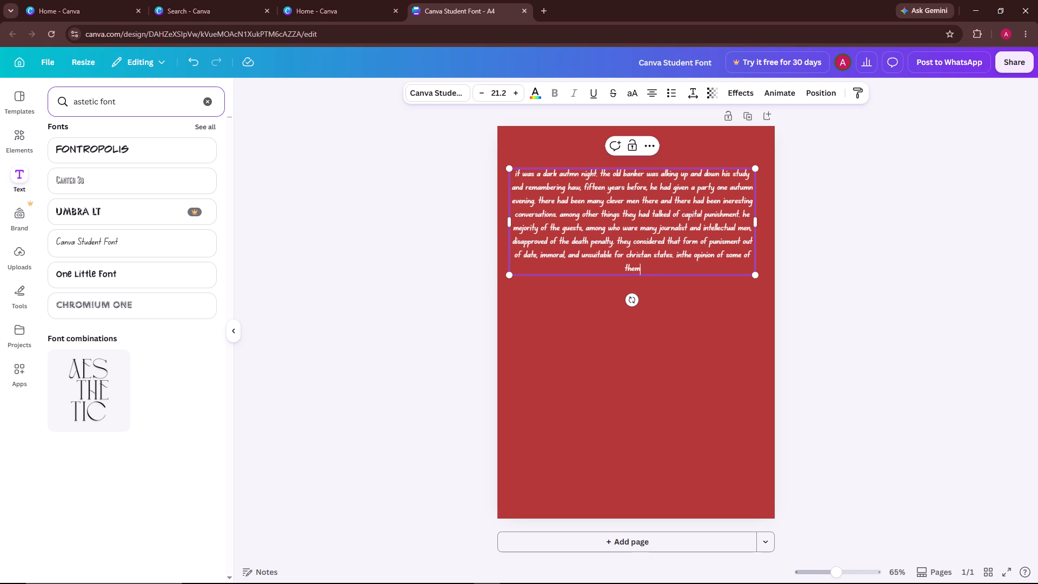
Continue the story's seventh sentence with "the death penalty".
key(space)
text(thg)
key(BackSpace)
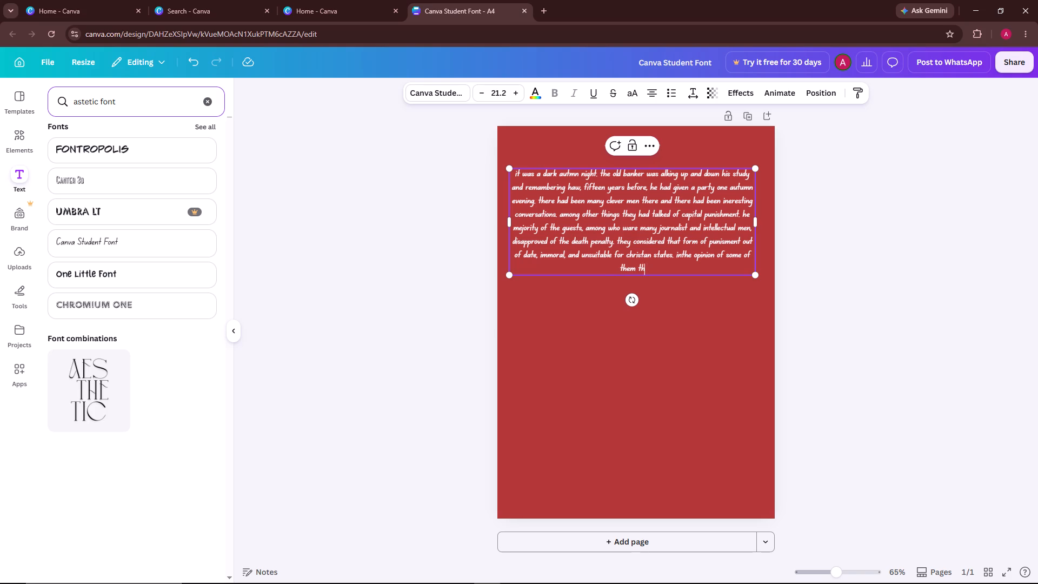
key(e)
key(space)
text(death)
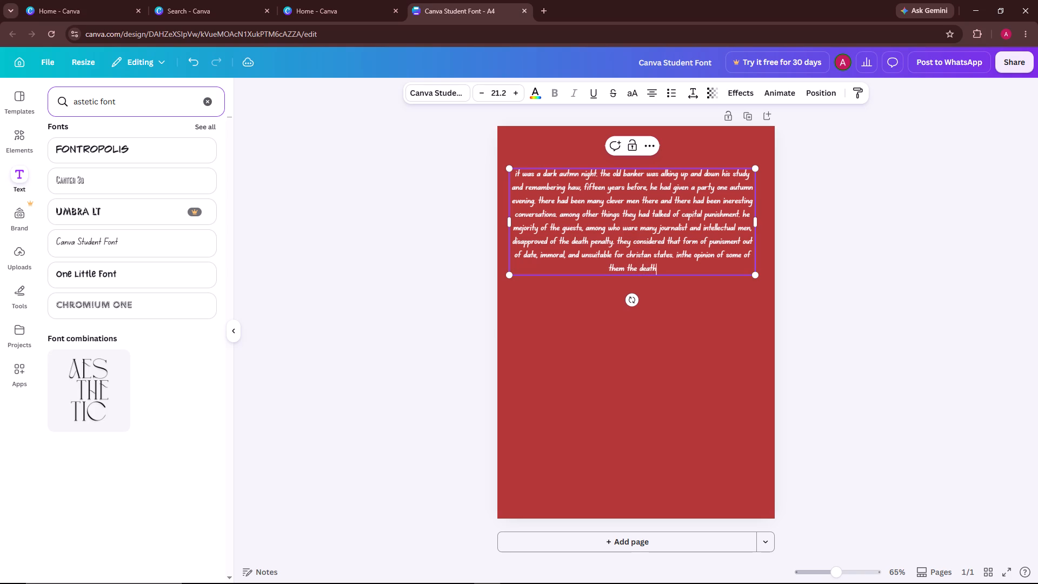
key(space)
text(penalty)
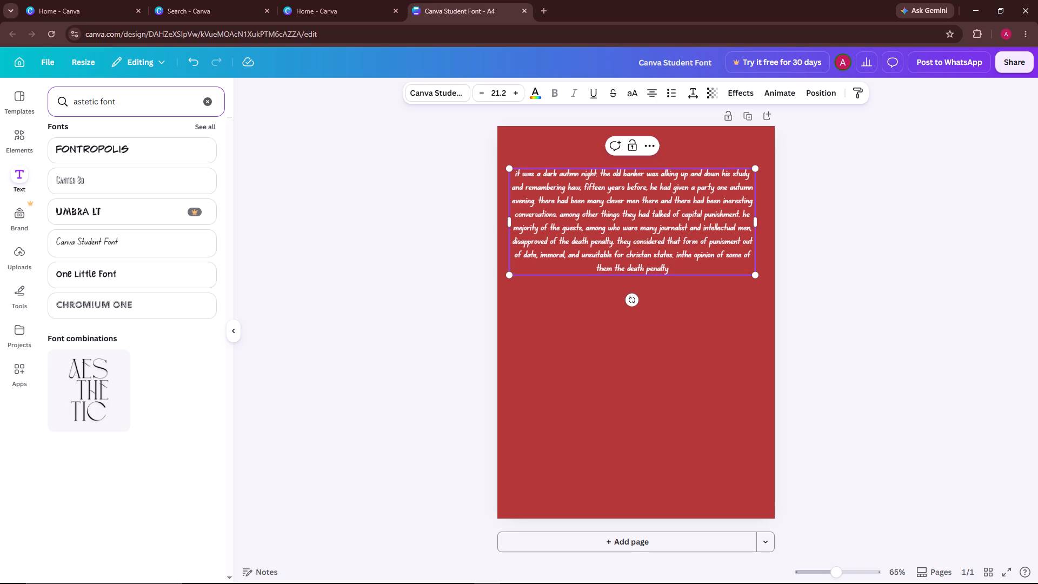
Extend the story's seventh sentence with "ought to be replaced".
key(space)
text(ou)
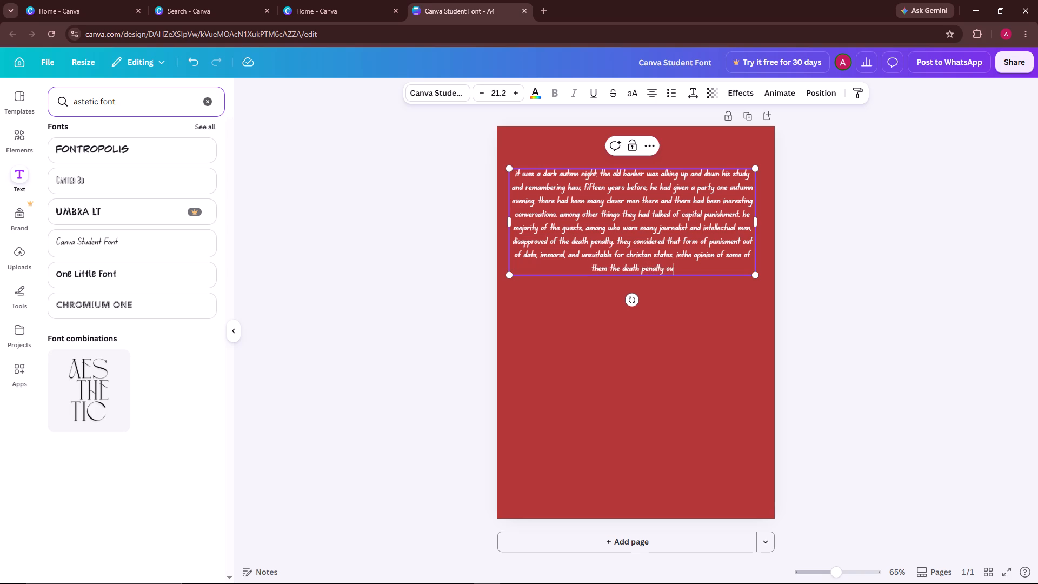
text(gh)
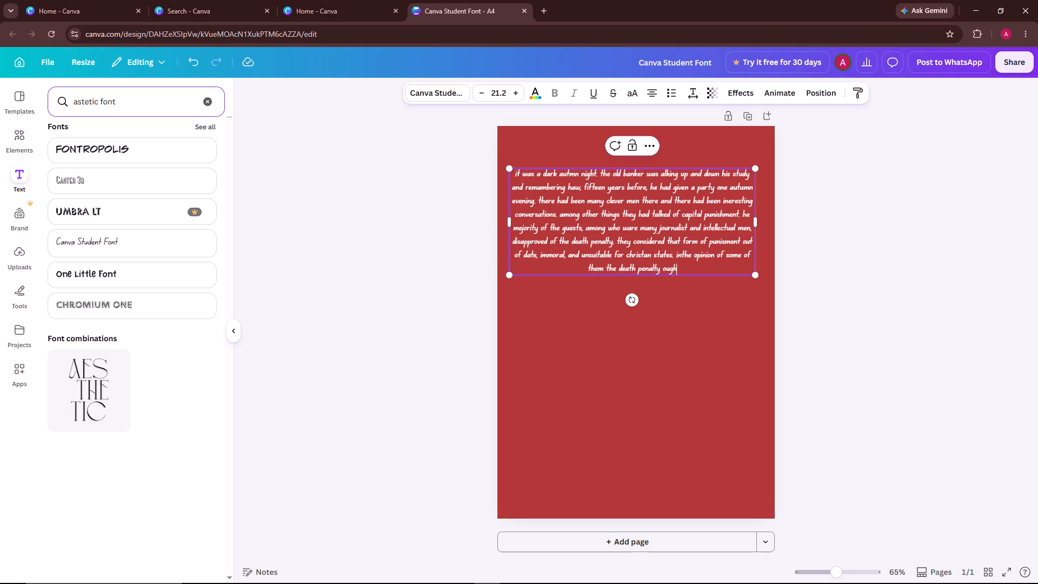
key(t)
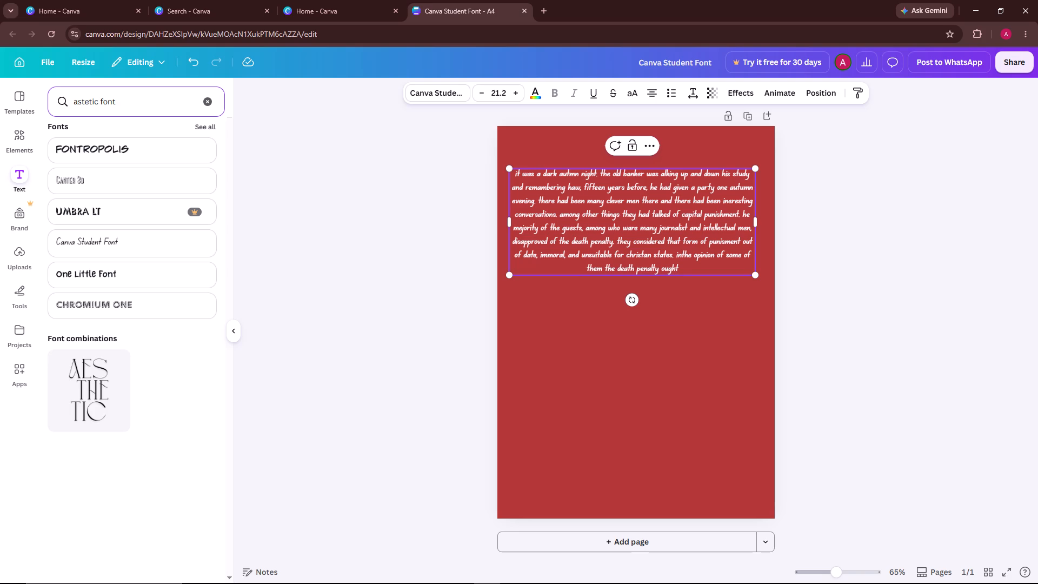
key(space)
text(to)
key(space)
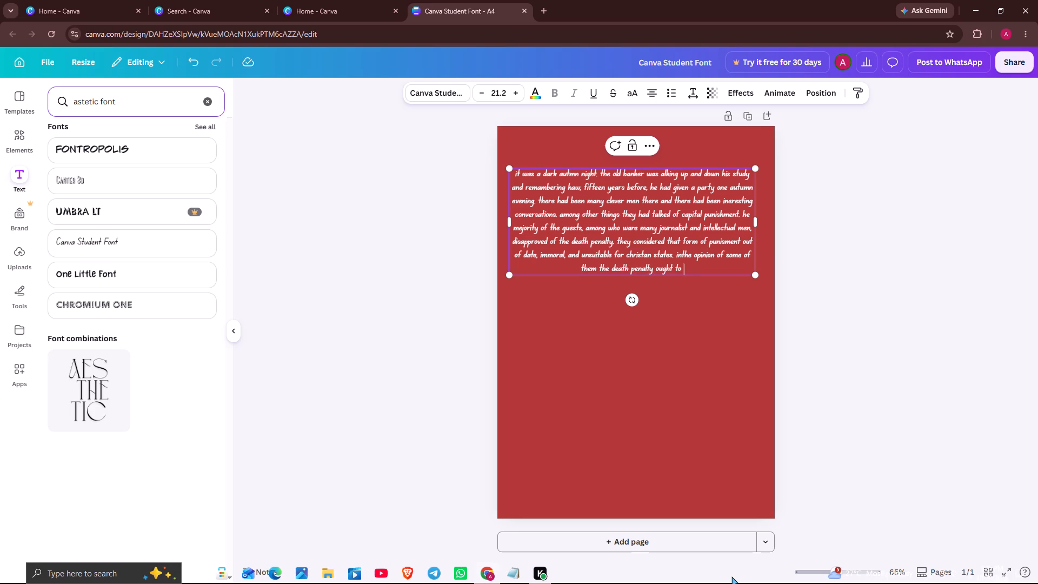
text(be)
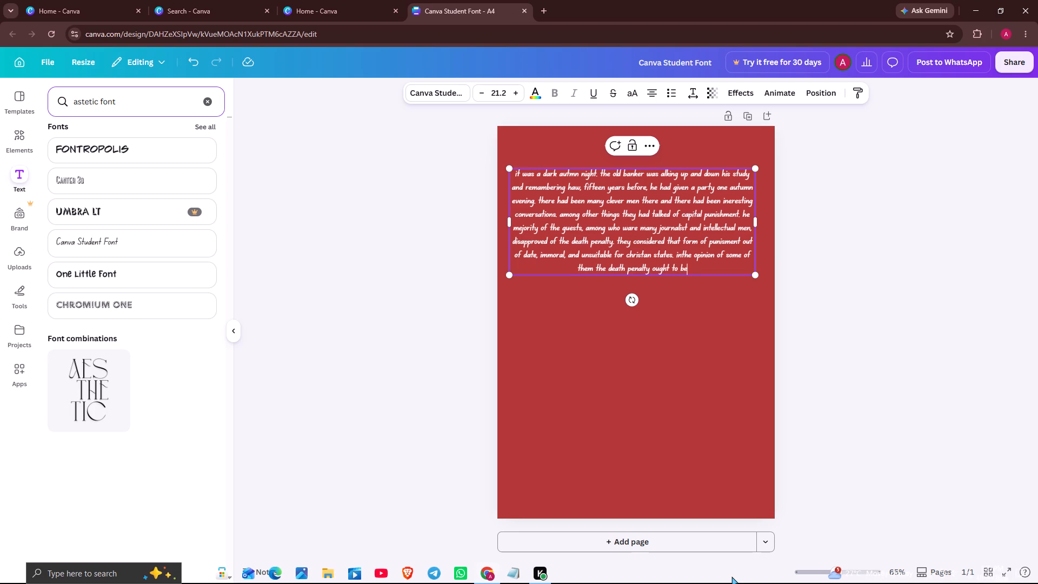
key(space)
text(repla)
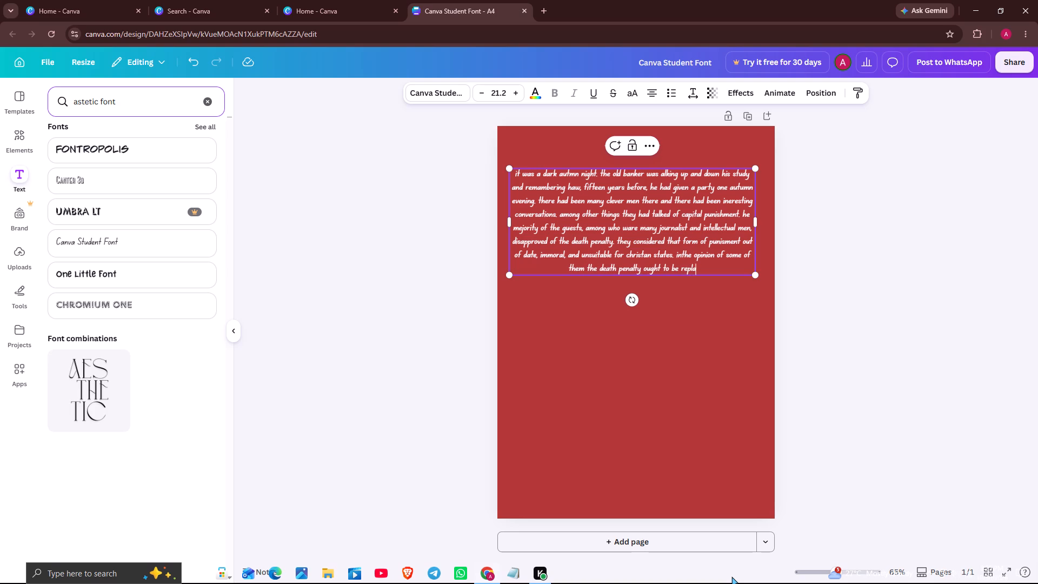
text(ced)
Add "everywhere by" to the story's seventh sentence.
key(space)
text(every)
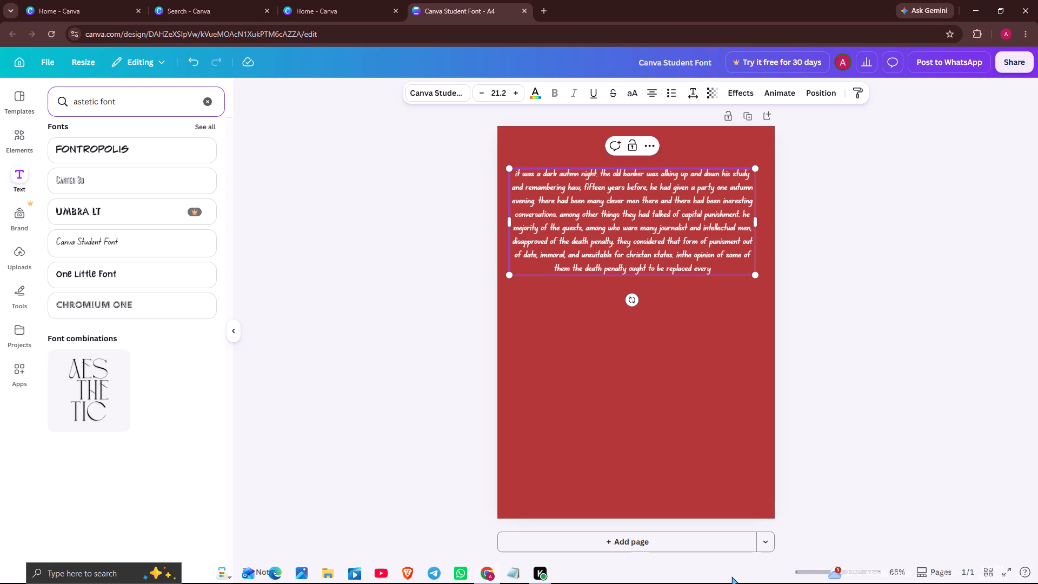
key(w)
key(h)
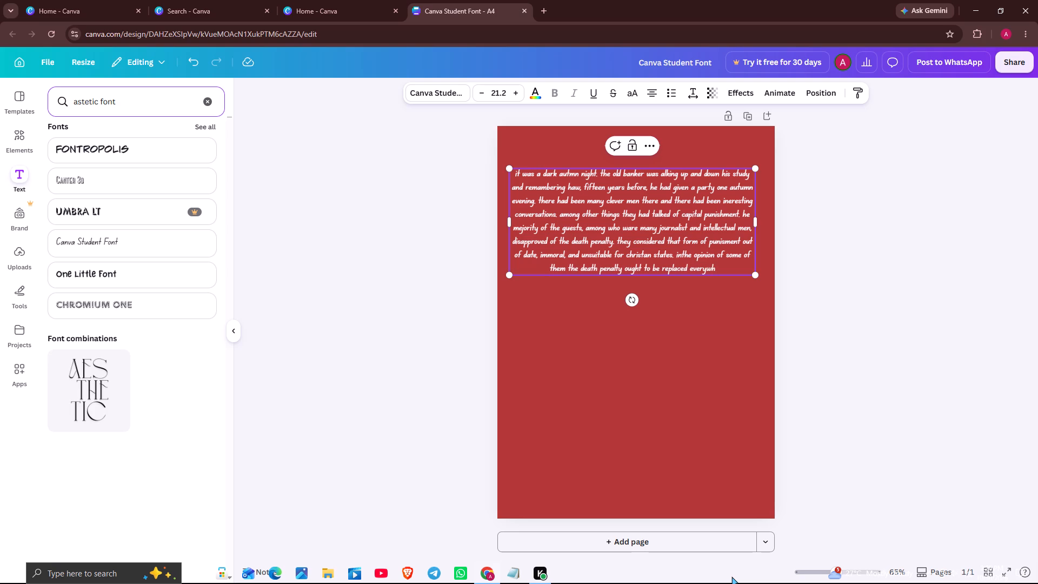
text(er)
key(e)
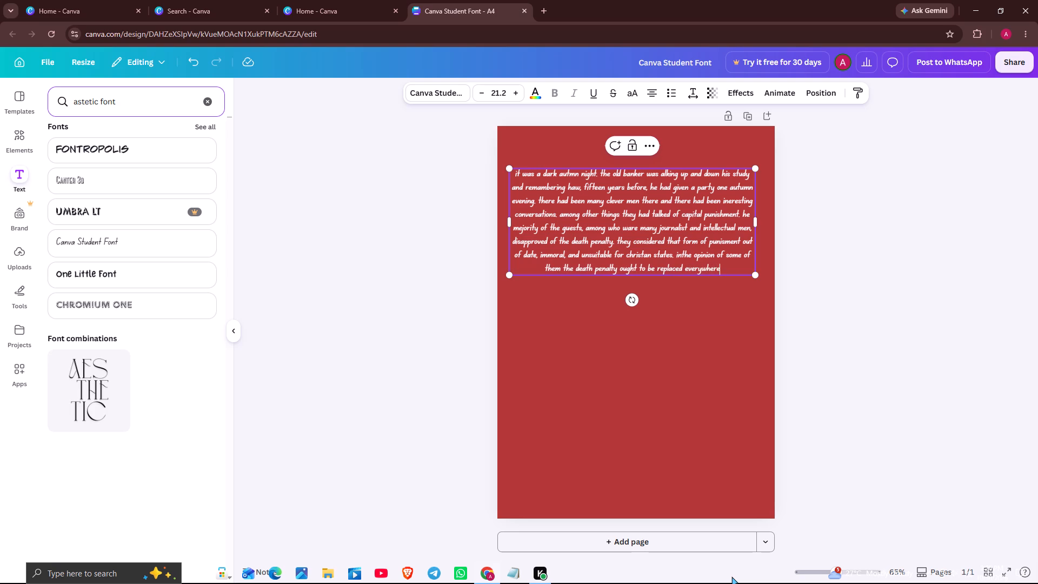
key(space)
text(by)
key(space)
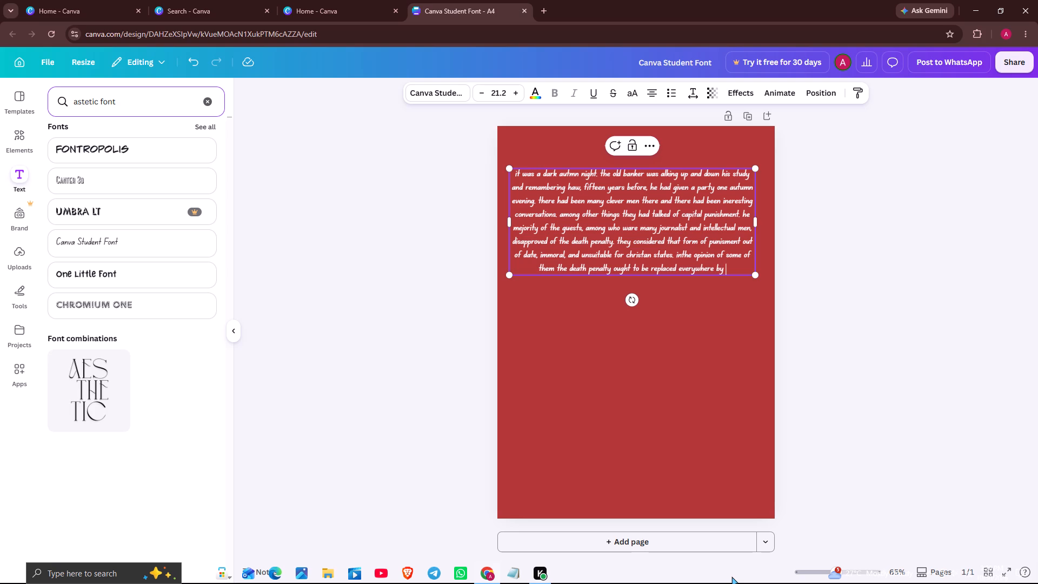
Continue the story's seventh sentence with "imprisonment for".
text(im)
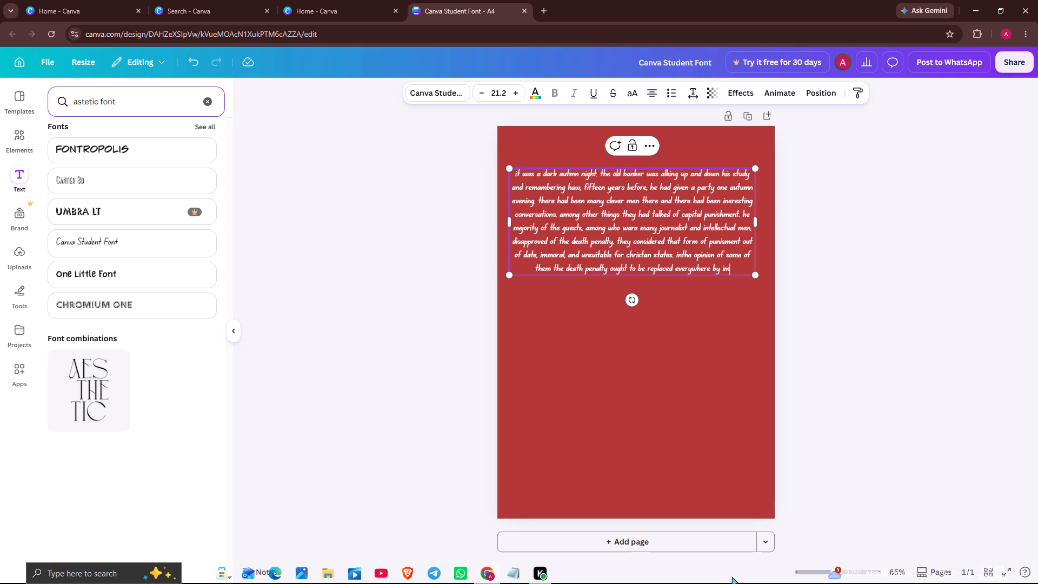
key(p)
text(ri)
text(son)
text(ment)
key(space)
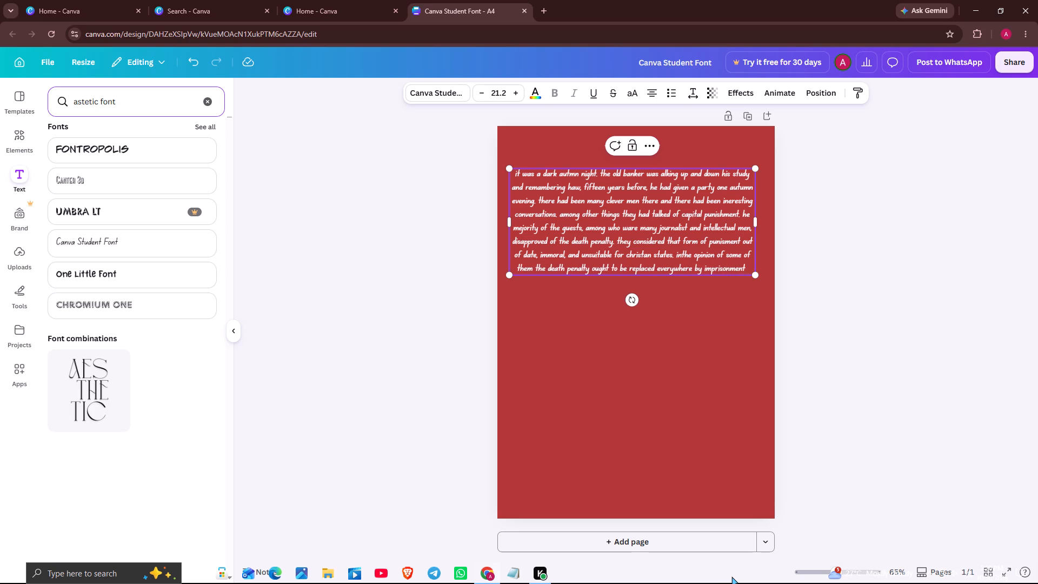
text(for)
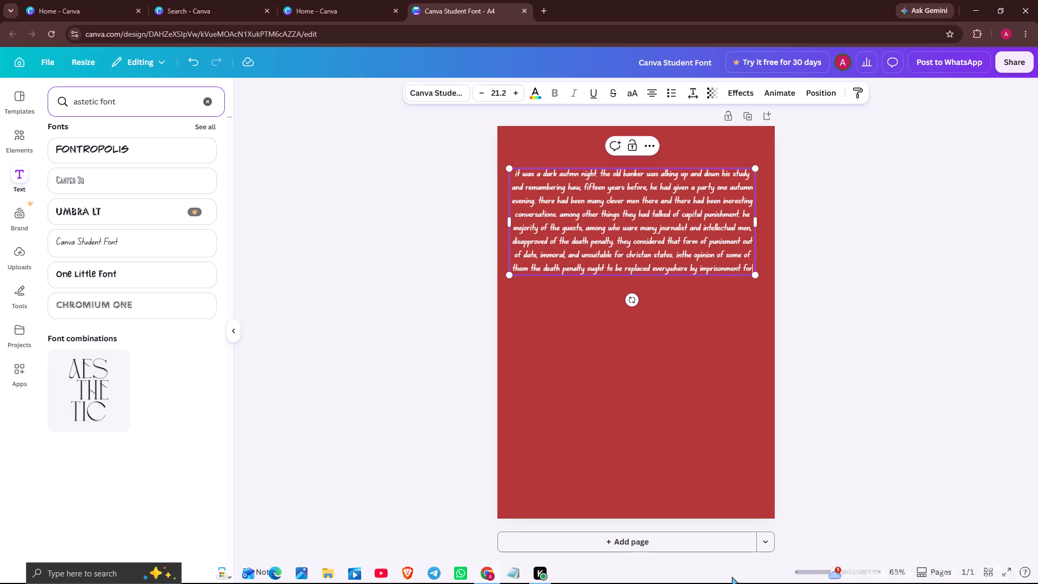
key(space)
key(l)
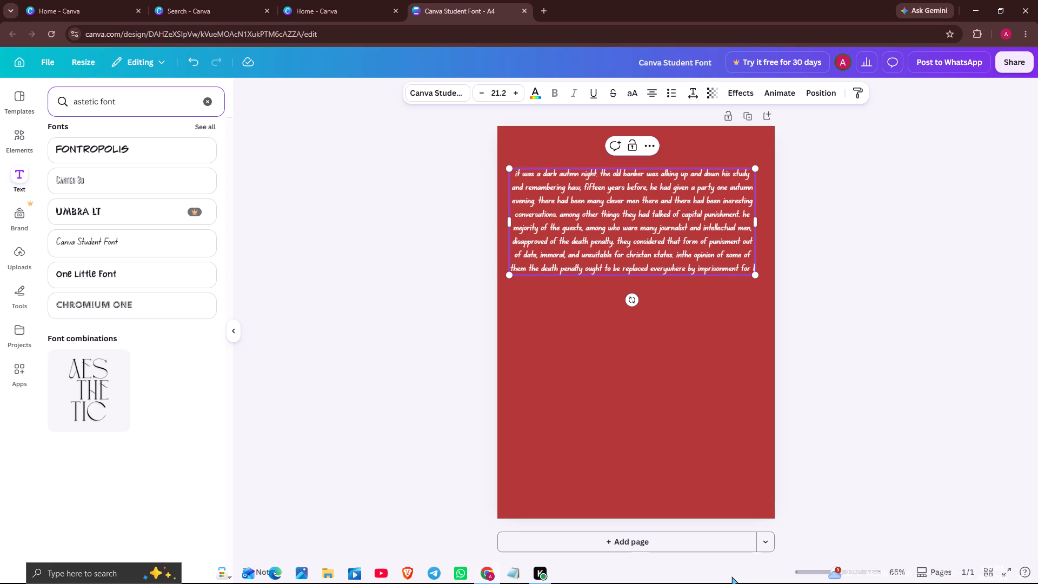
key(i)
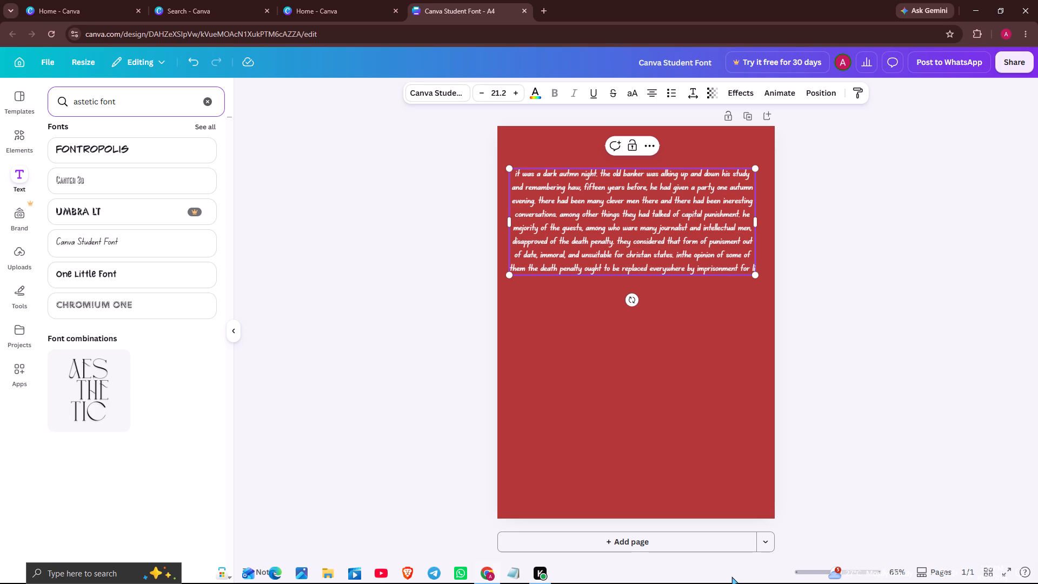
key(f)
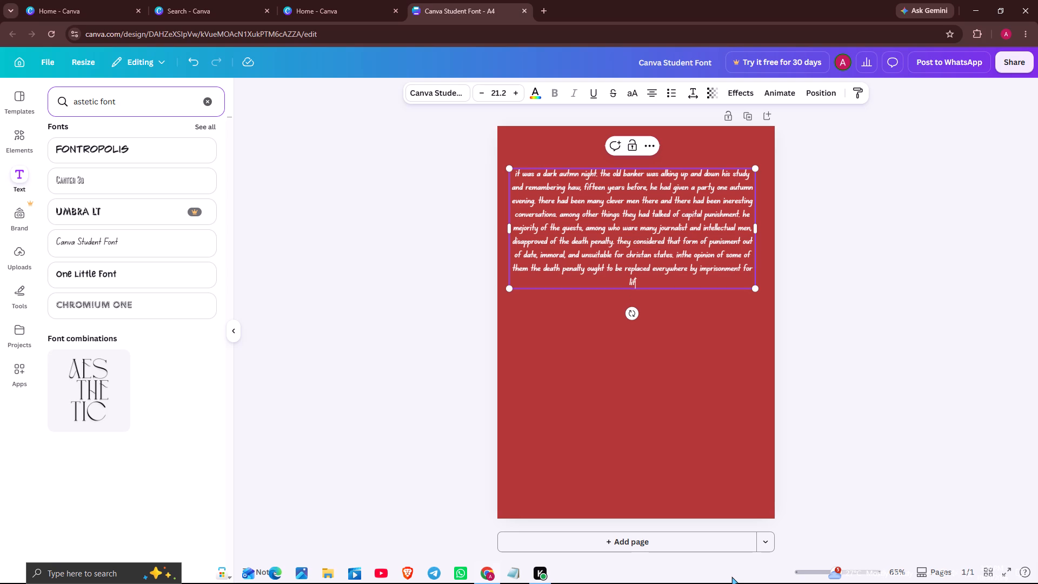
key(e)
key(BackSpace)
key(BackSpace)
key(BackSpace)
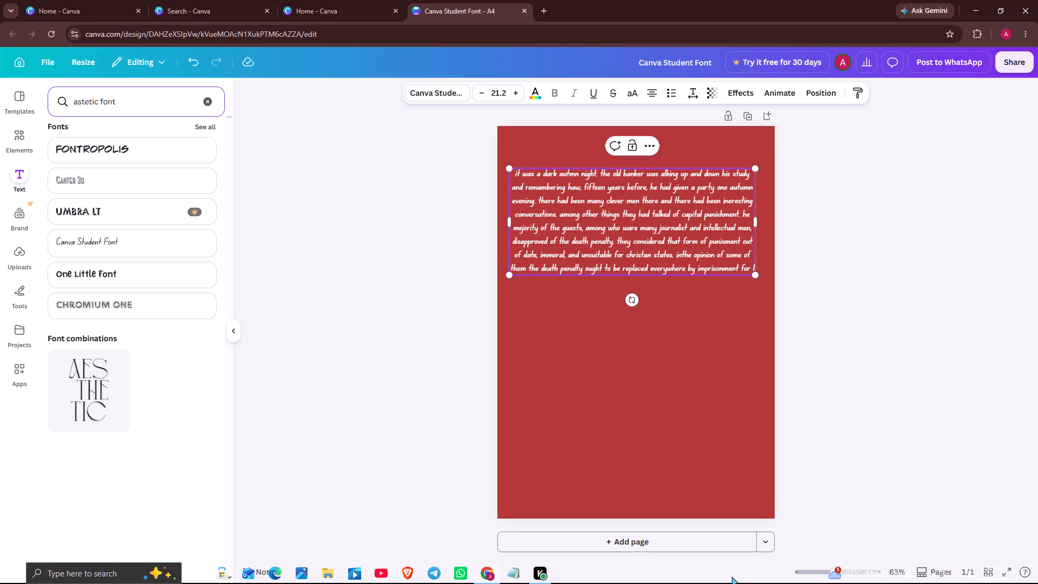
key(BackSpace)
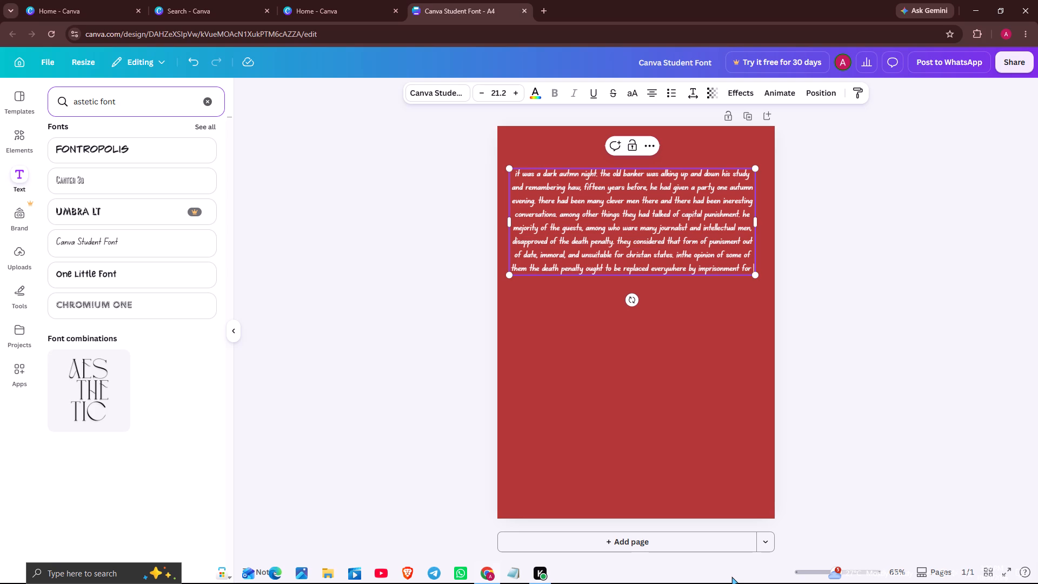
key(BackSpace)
Add a hyphen directly after "for" at the end of the story text and finish editing the paragraph.
key(minus)
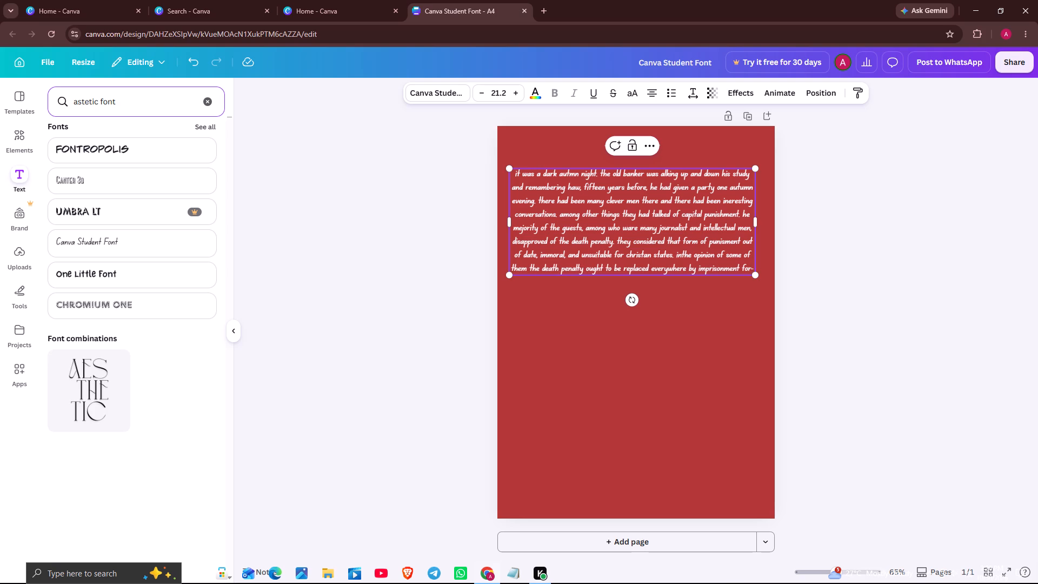
click(541, 374)
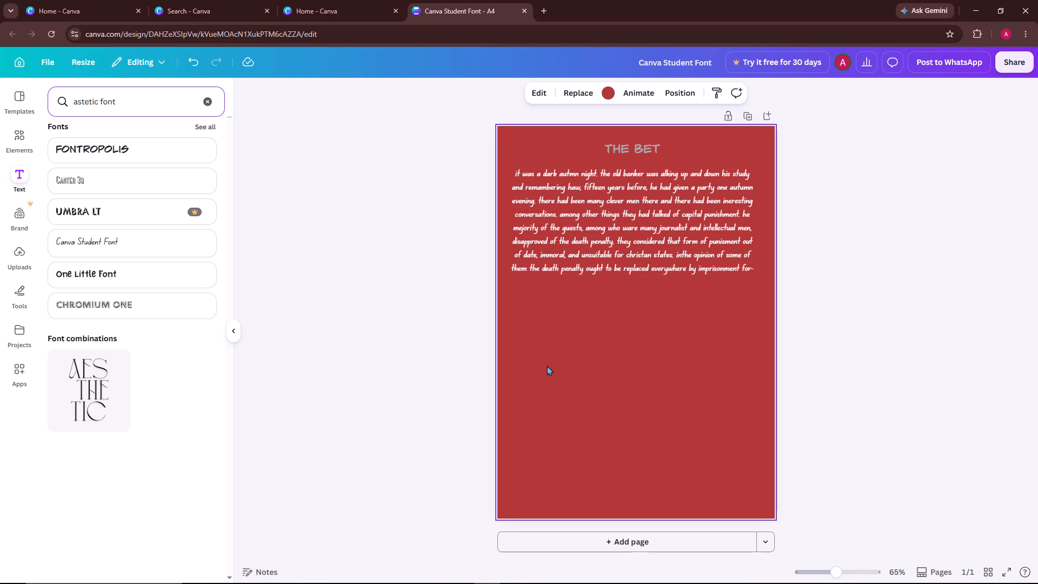
Clear the font search and search the design elements for "prisn".
click(210, 102)
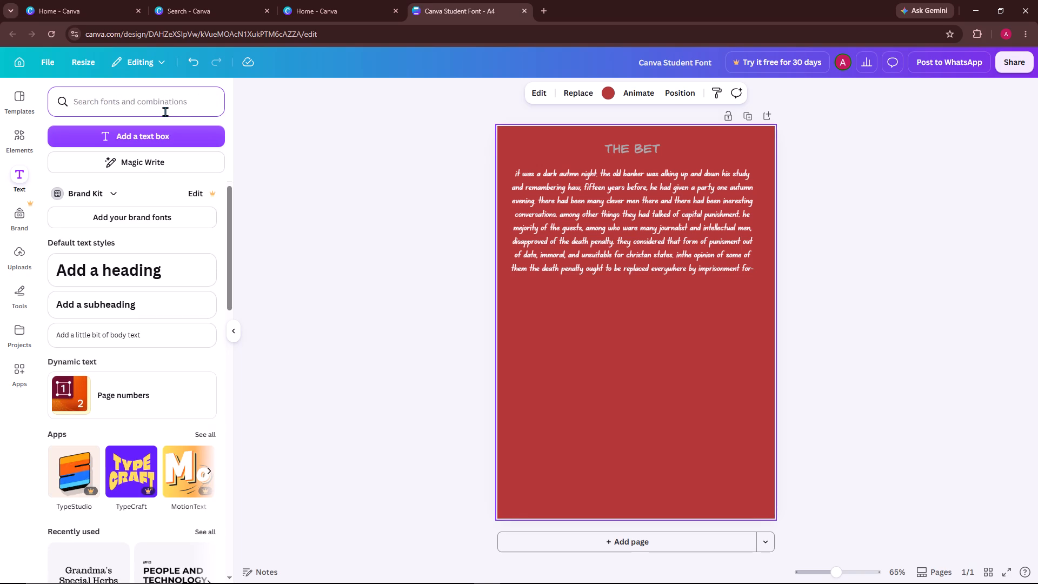
click(23, 132)
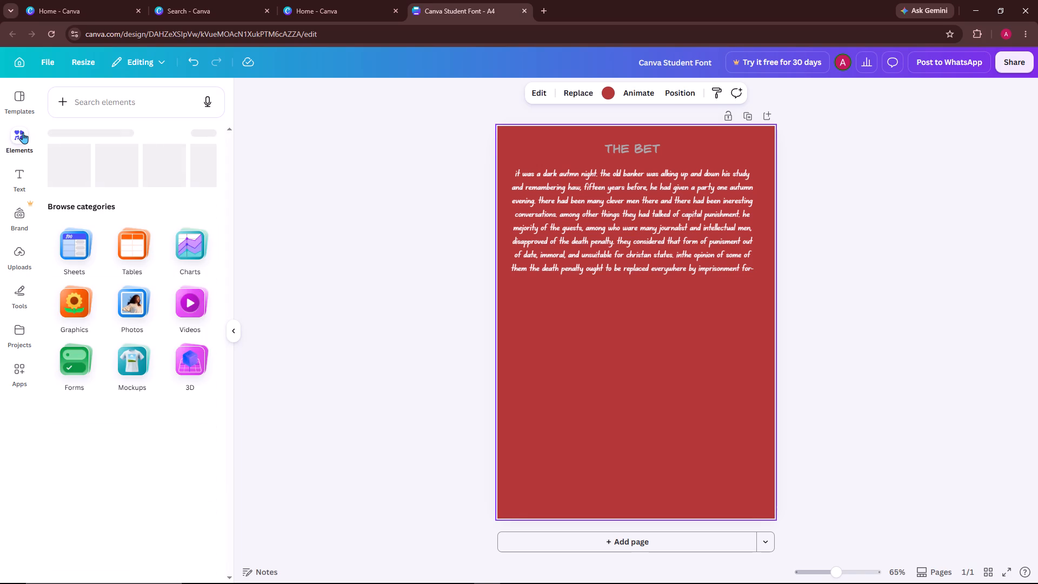
click(93, 107)
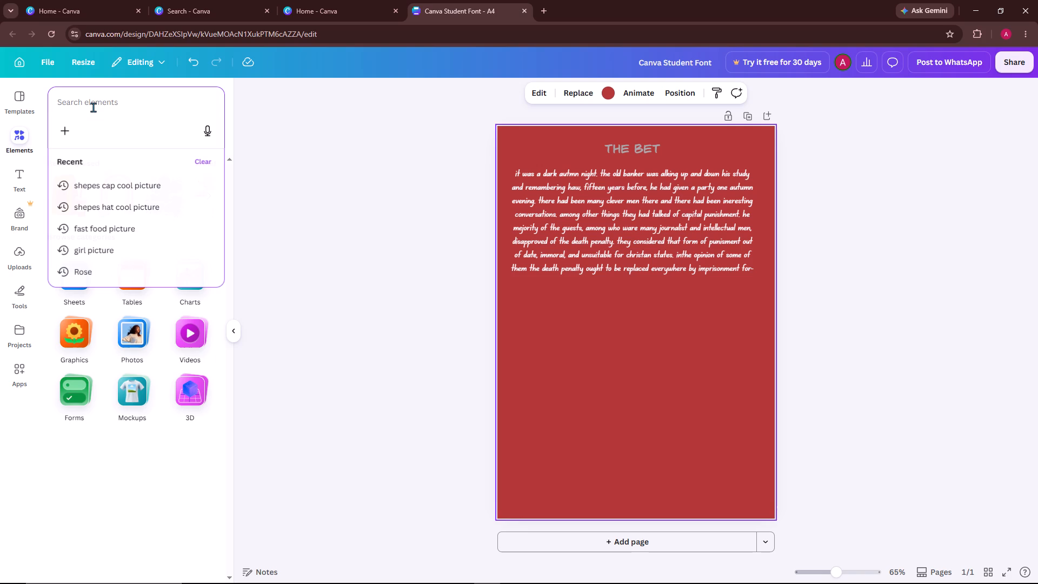
text(pri)
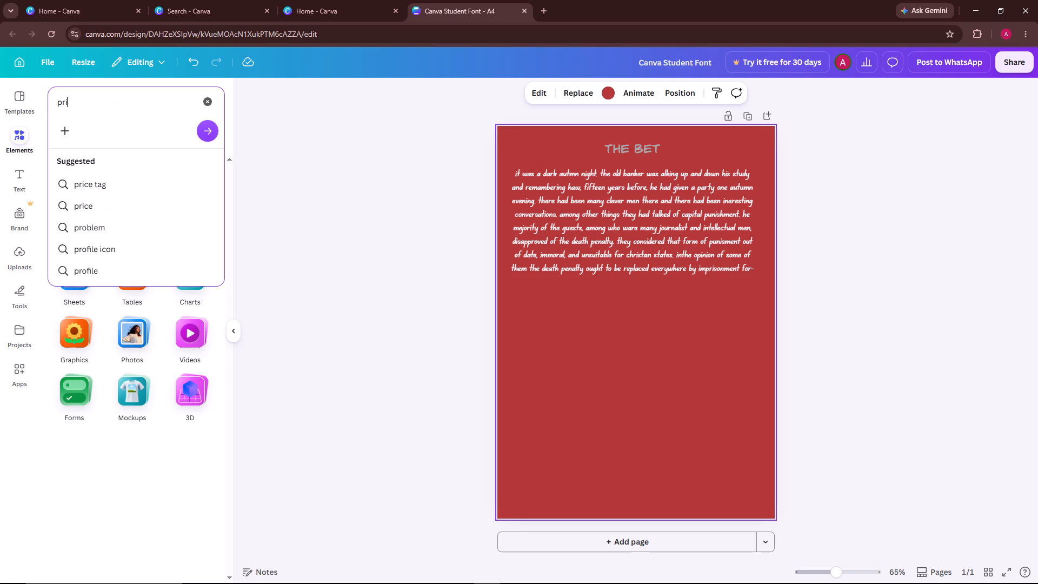
text(sn)
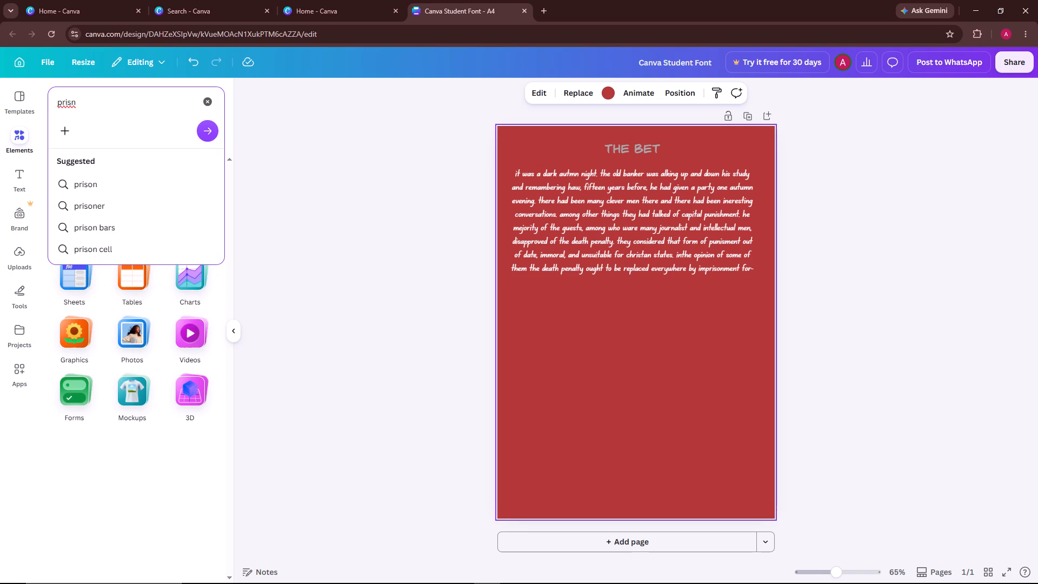
key(Return)
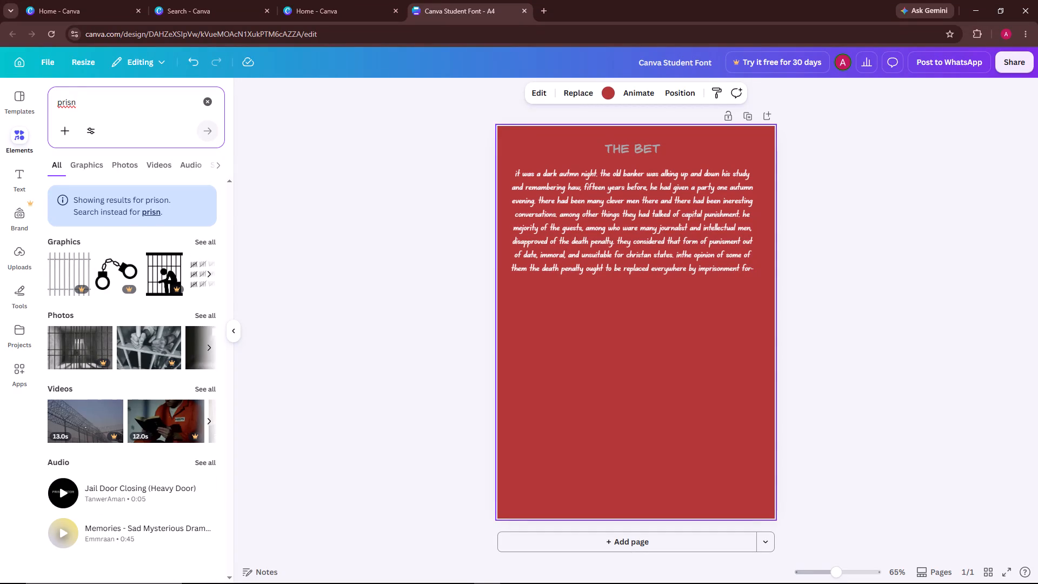
Add the graphic of an orange-clad prisoner behind grey bars and place it just below the paragraph, near the page's right edge.
click(82, 170)
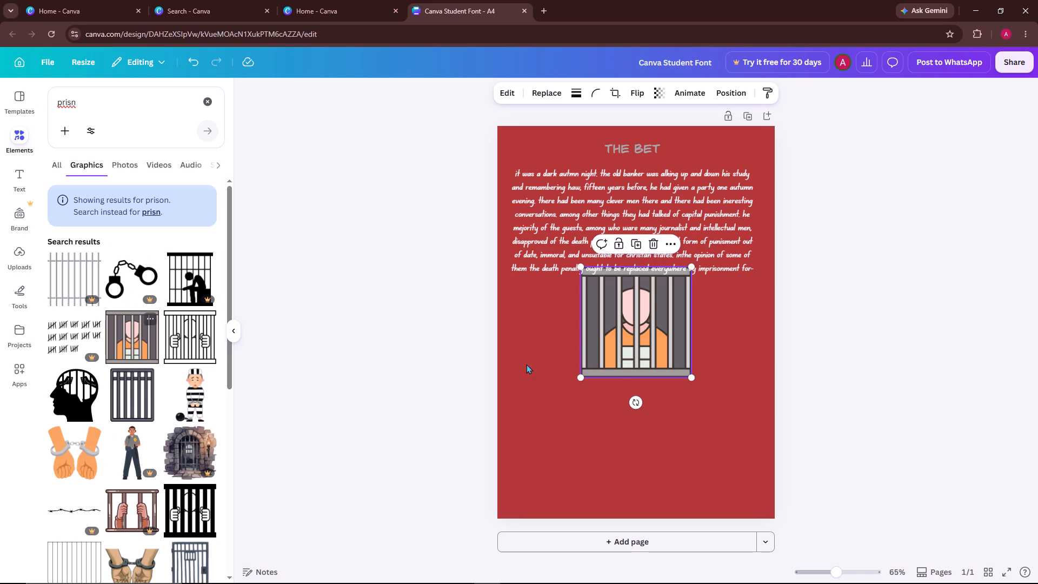
drag(620, 327, 695, 344)
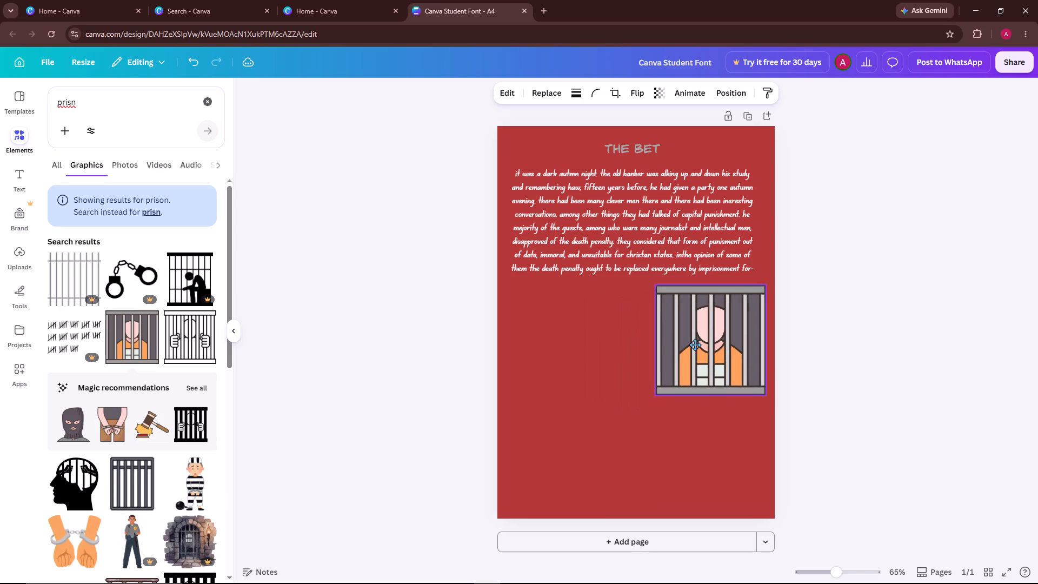
drag(695, 344, 694, 339)
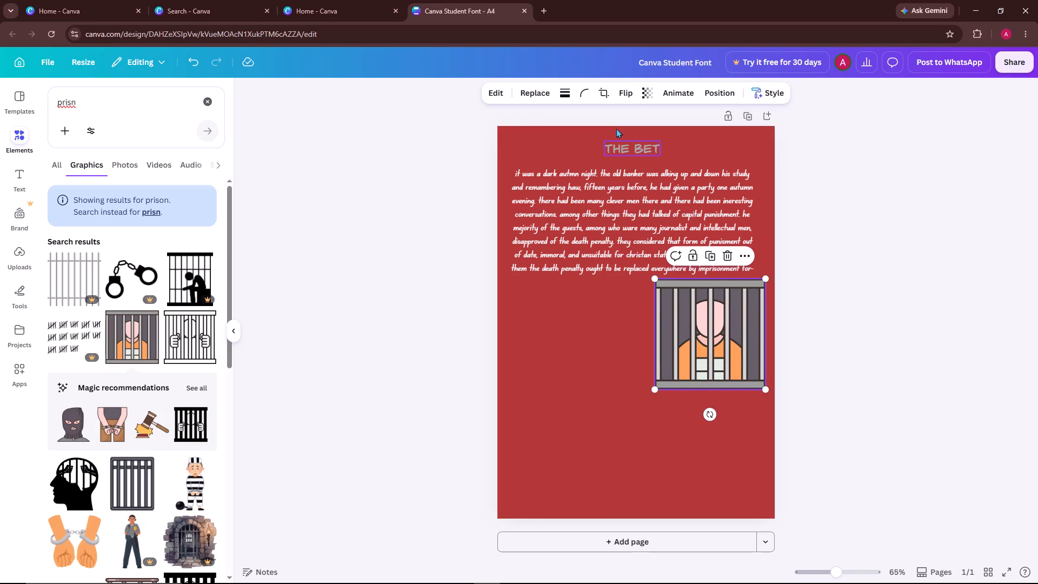
Try the prisoner graphic at transparency 65, and settle on a transparency of 75.
click(647, 93)
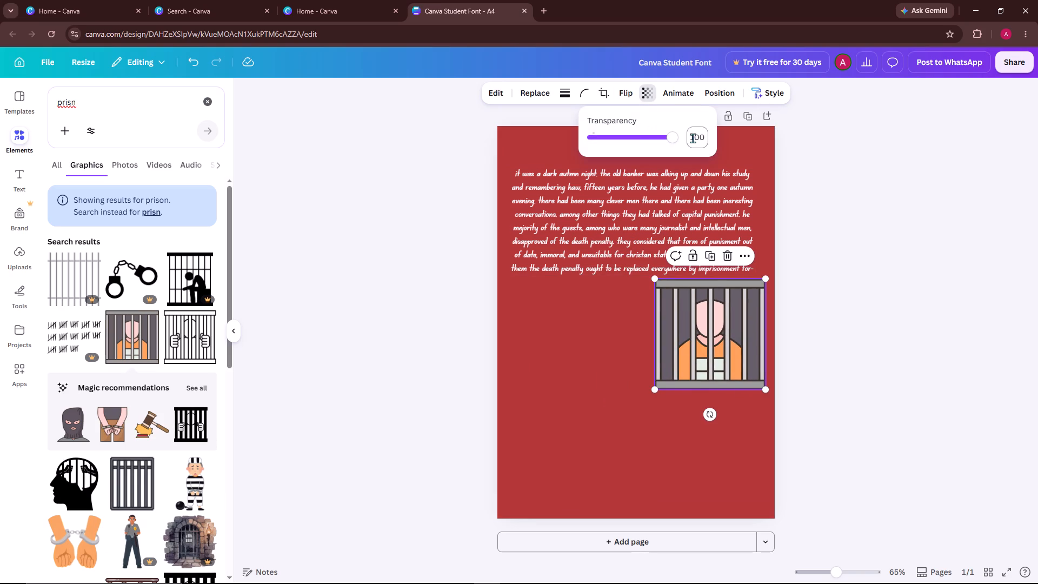
click(693, 138)
text(65)
key(Return)
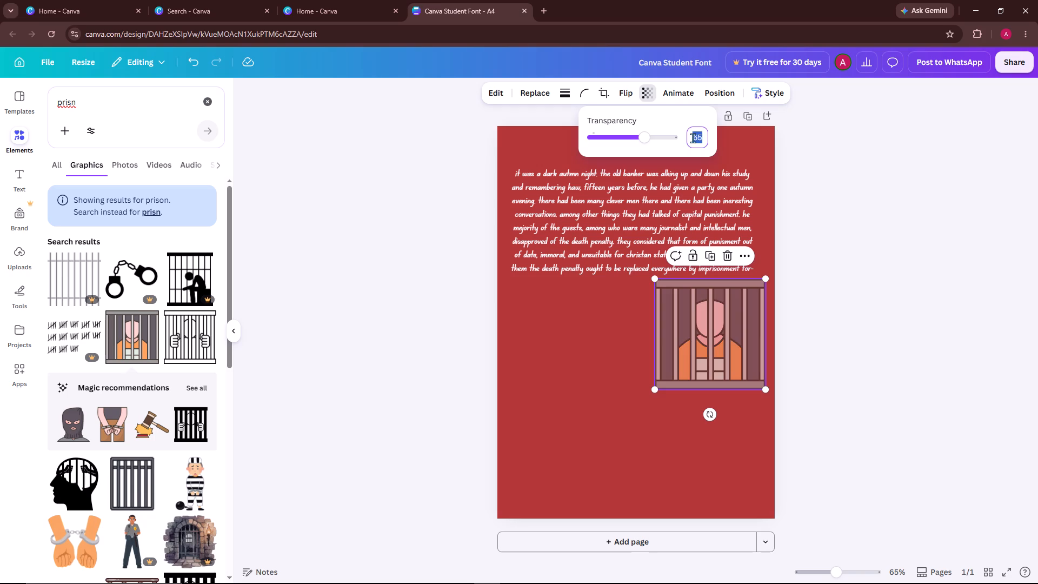
text(75)
key(Return)
click(897, 280)
click(897, 286)
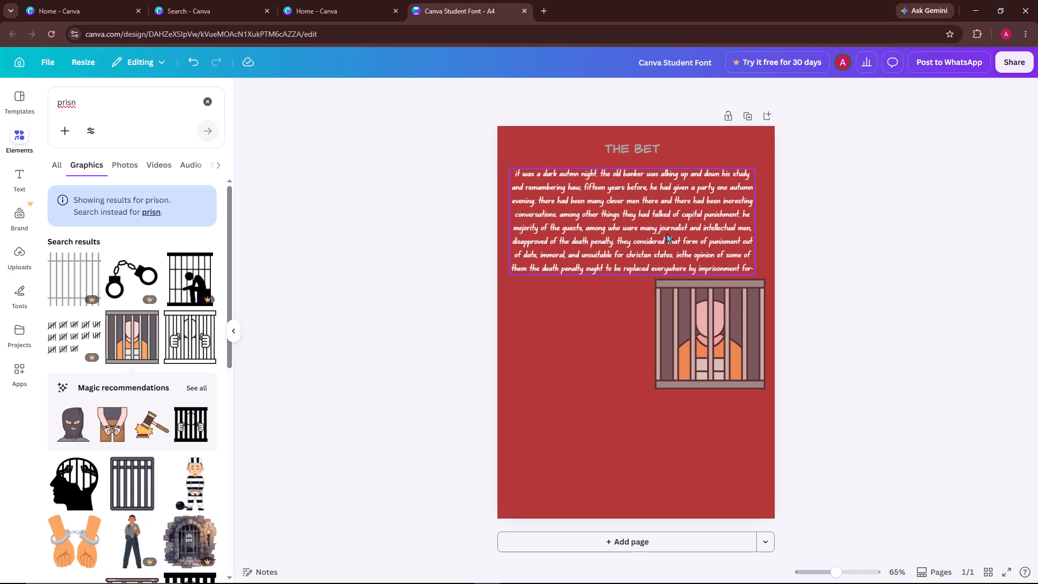
click(634, 229)
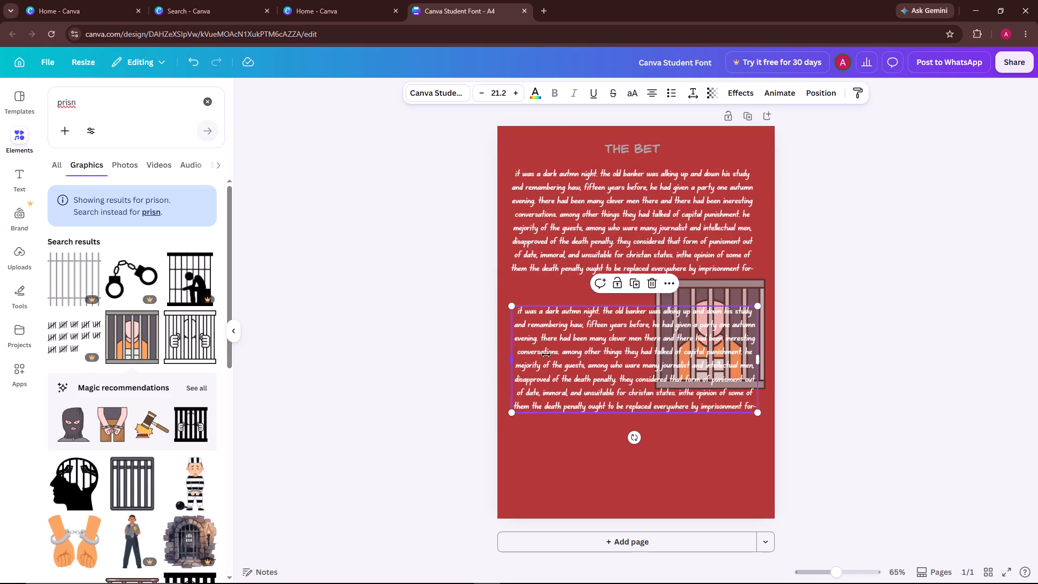
drag(546, 355, 597, 356)
drag(675, 374, 597, 369)
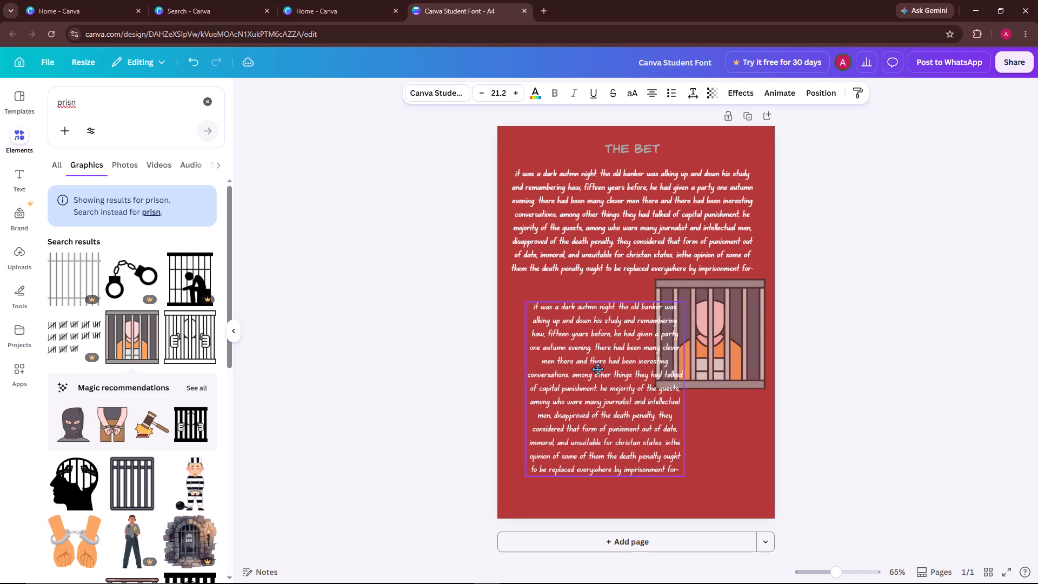
drag(597, 369, 578, 357)
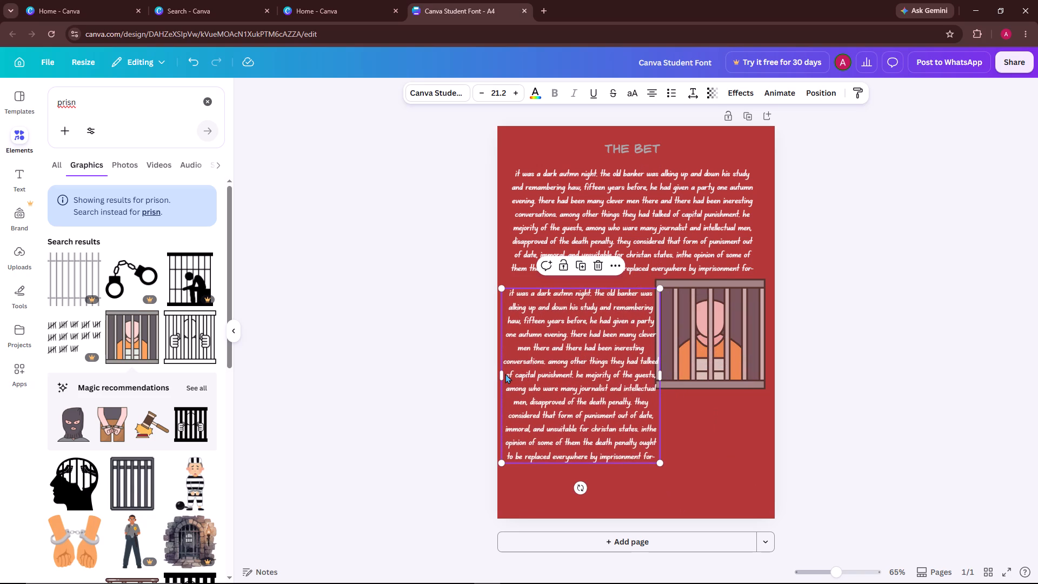
drag(500, 371, 512, 371)
Position the narrow text column directly beneath the first paragraph, with its right edge against the prisoner graphic.
drag(562, 362, 560, 362)
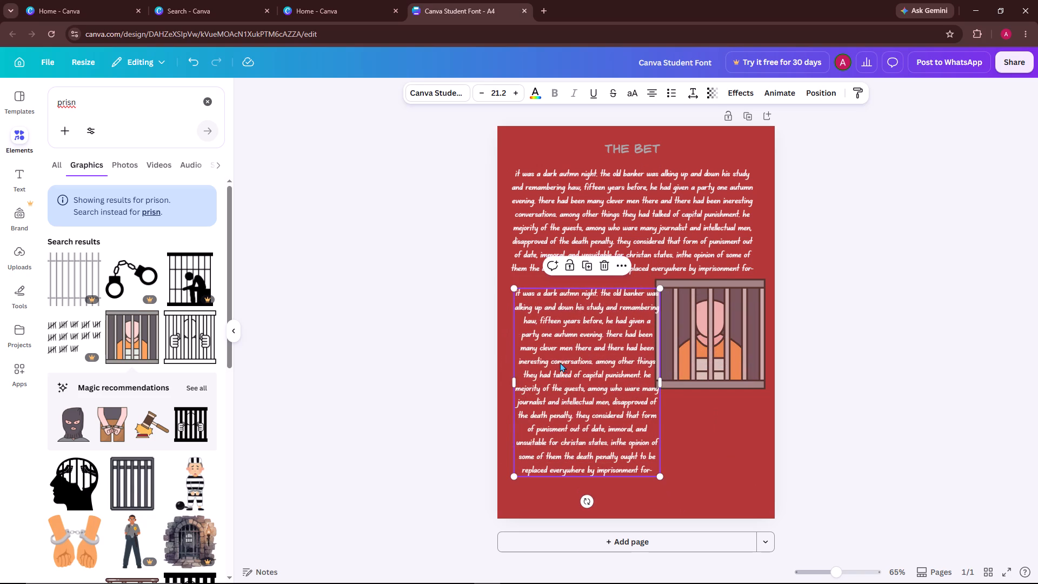
drag(560, 362, 552, 361)
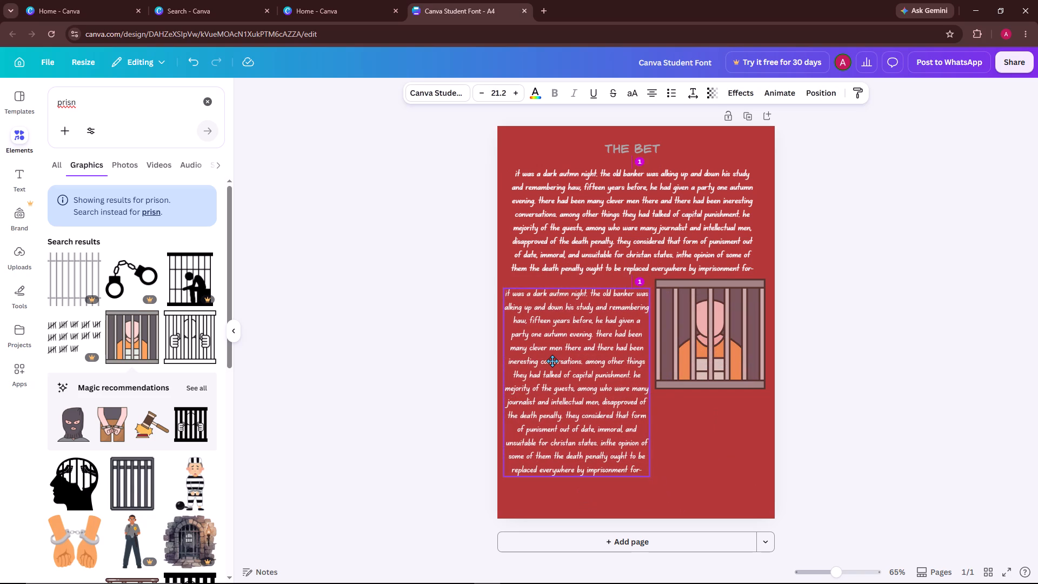
drag(552, 361, 552, 352)
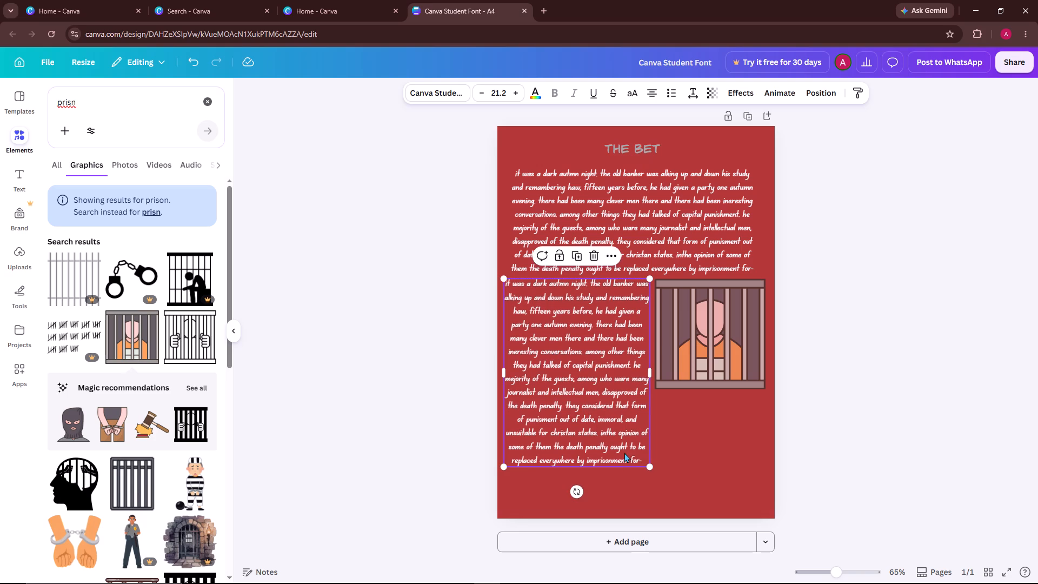
drag(642, 455, 651, 467)
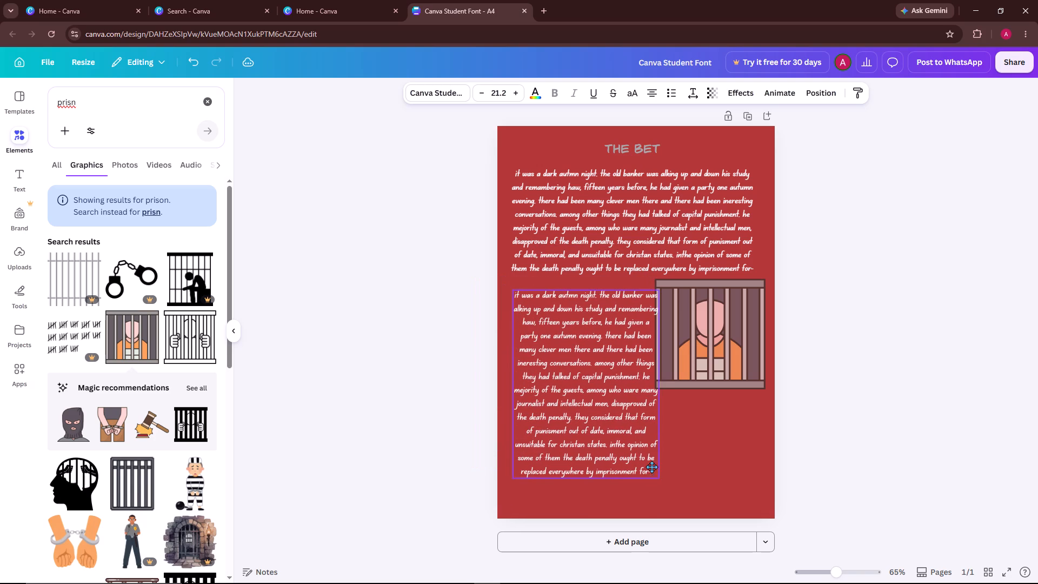
drag(651, 467, 649, 458)
click(862, 403)
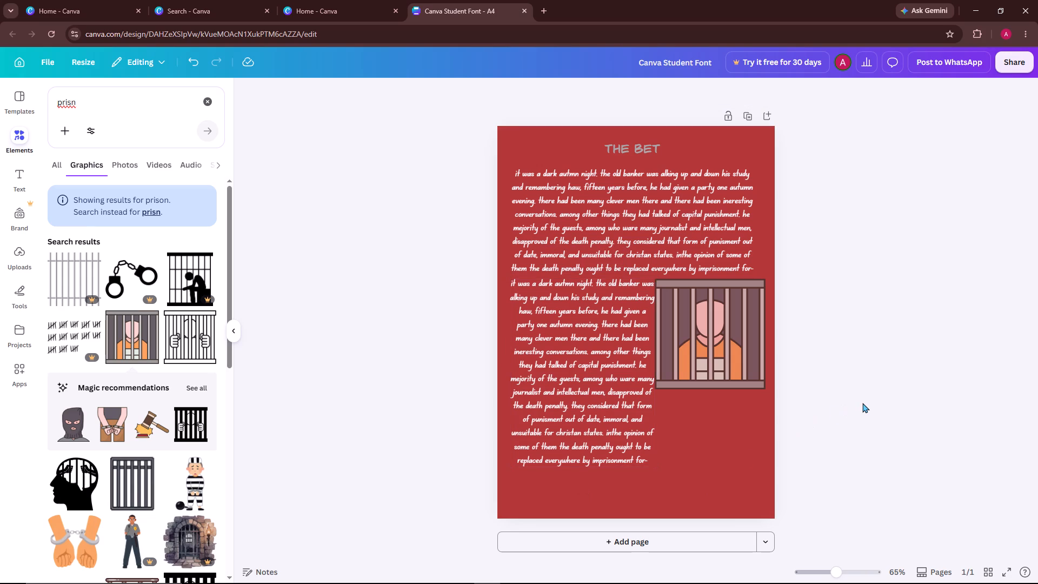
Replace all the copied text in the narrow column beside the prisoner graphic with the story's continuation, starting "life. idont".
click(644, 456)
click(647, 459)
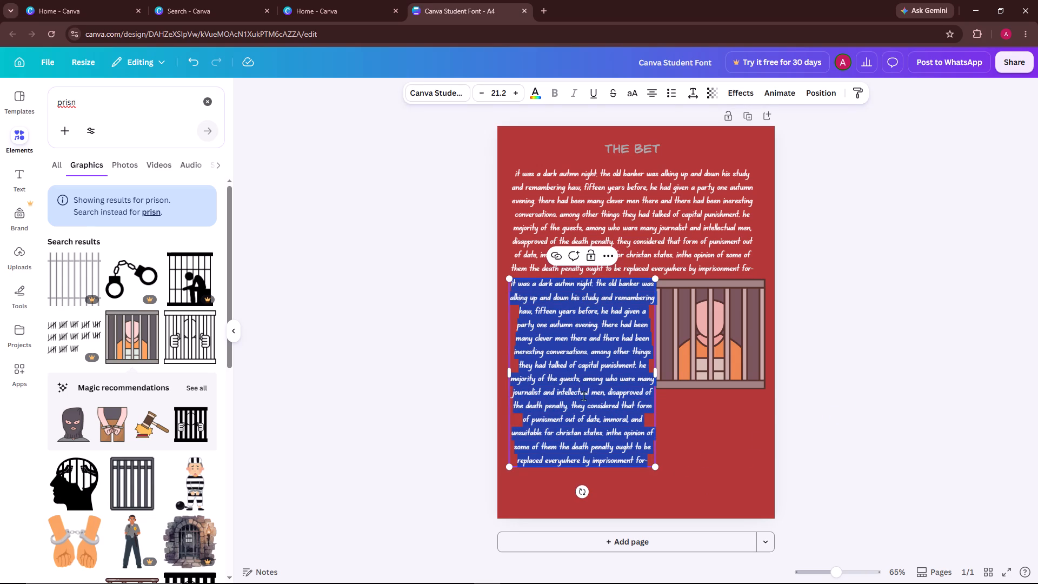
key(BackSpace)
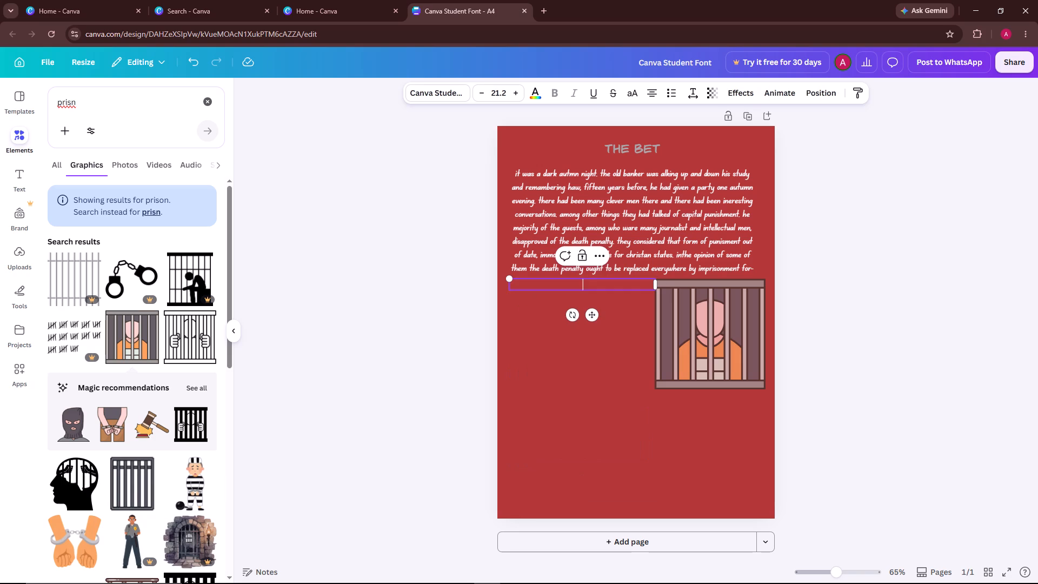
text(life)
key(period)
key(space)
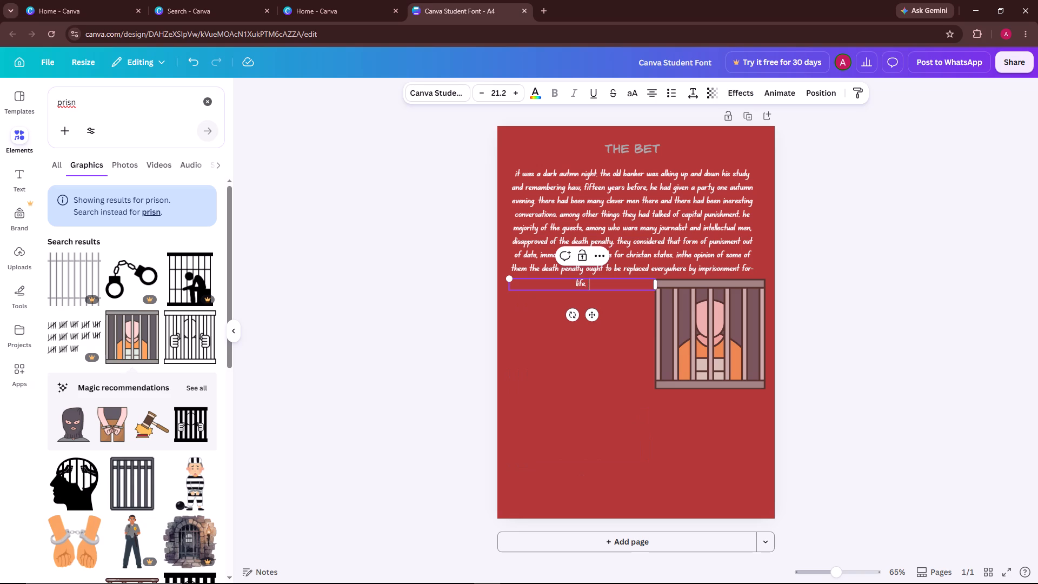
text(idont)
key(space)
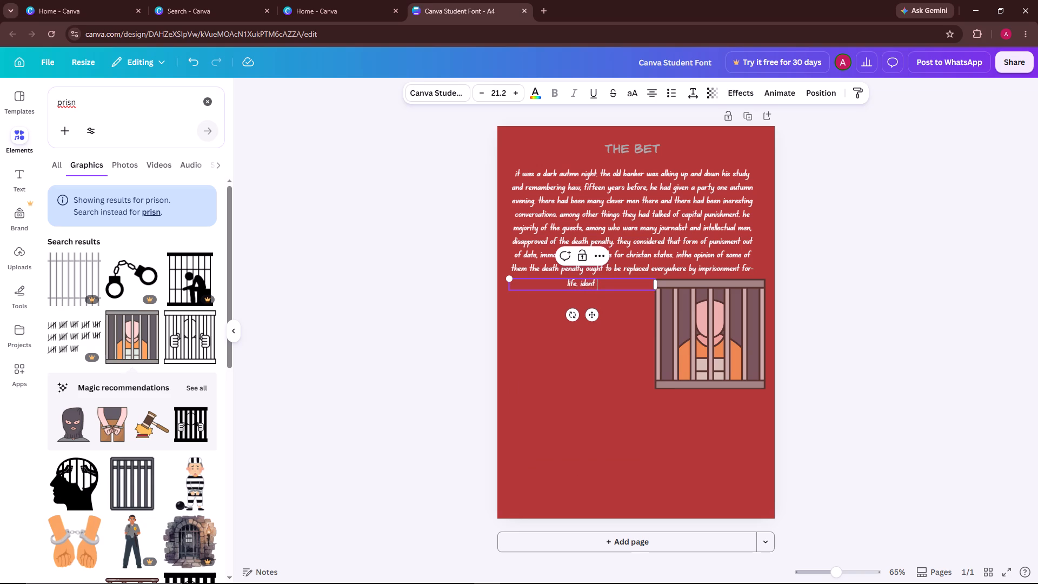
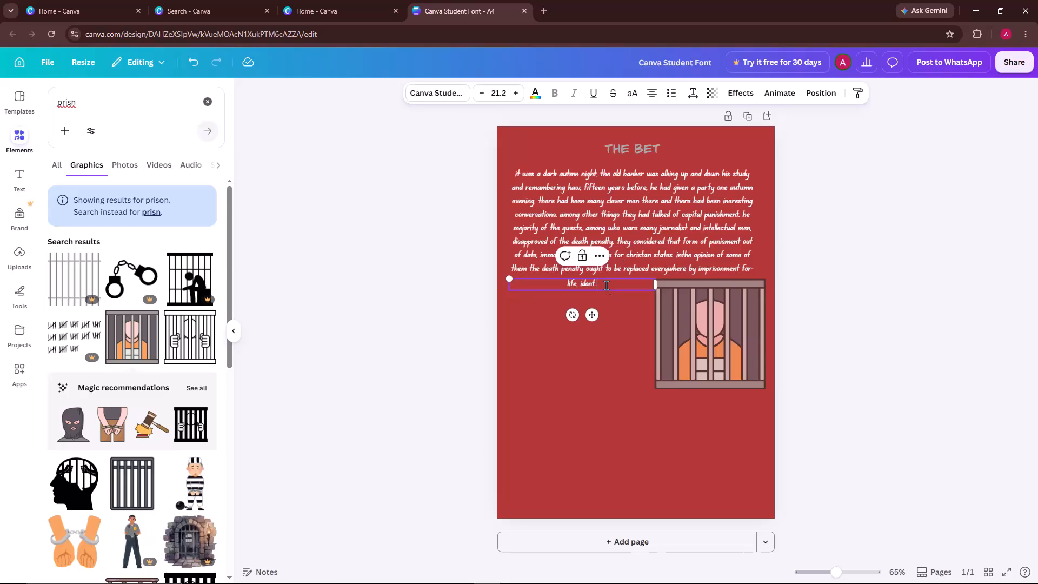
Continue the narrow column's text after "life. idont" with "agree with you,".
click(238, 329)
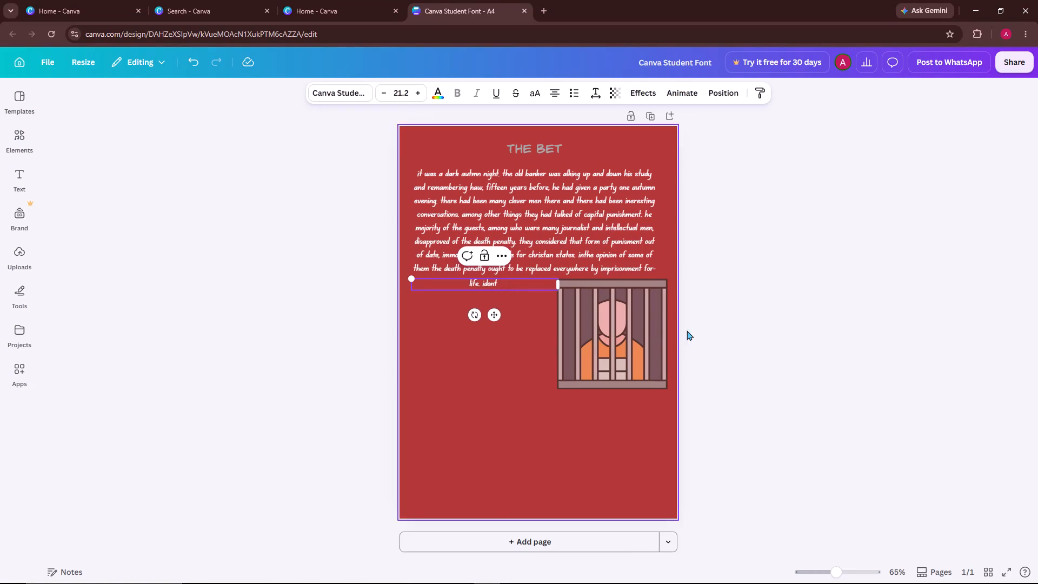
click(514, 287)
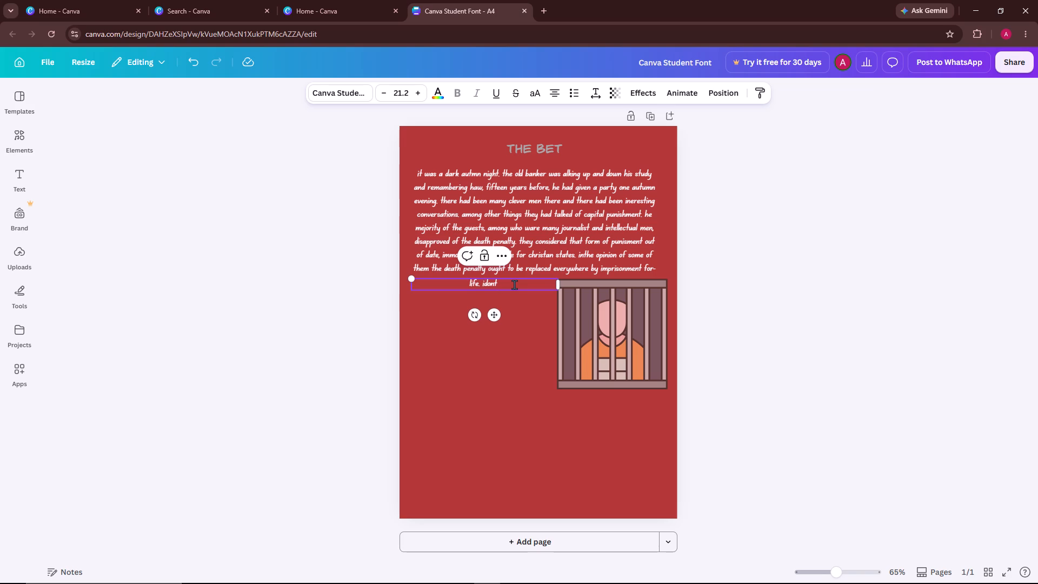
text(ag)
key(e)
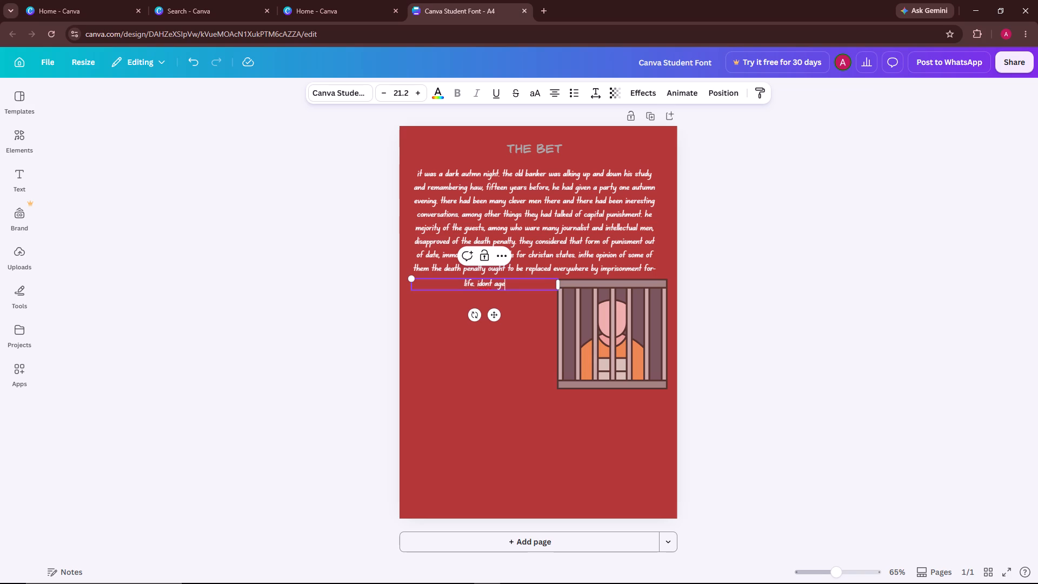
key(BackSpace)
text(ree)
key(space)
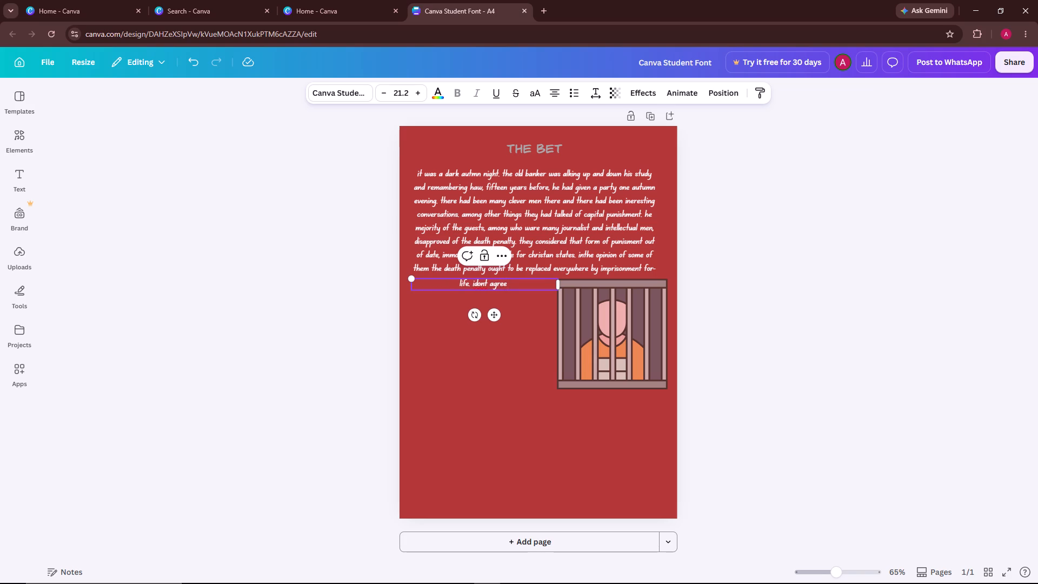
key(w)
text(ith)
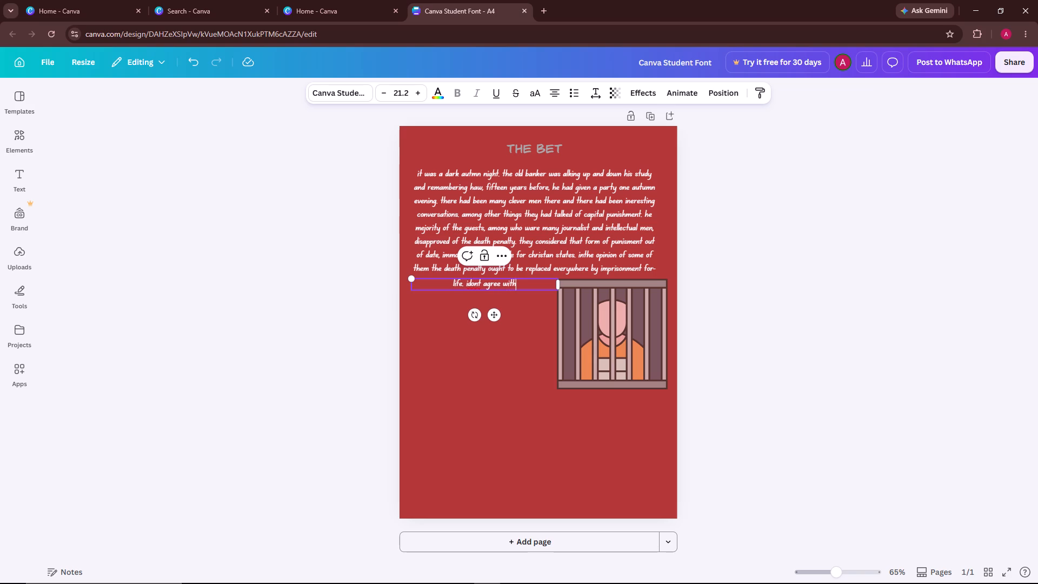
key(o)
key(BackSpace)
text(you)
key(BackSpace)
key(BackSpace)
key(BackSpace)
key(space)
text(you)
key(space)
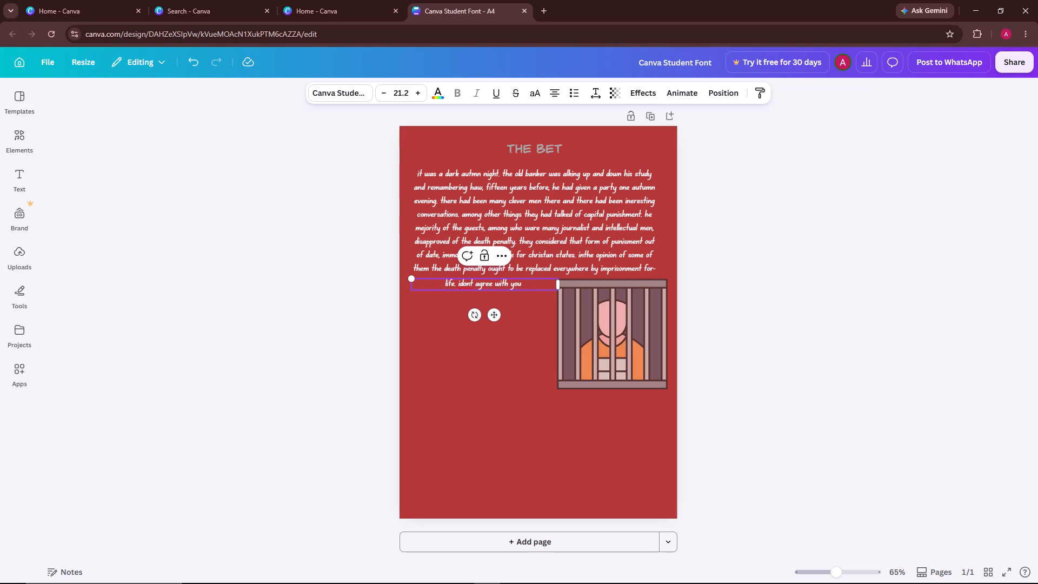
key(BackSpace)
text(,)
key(space)
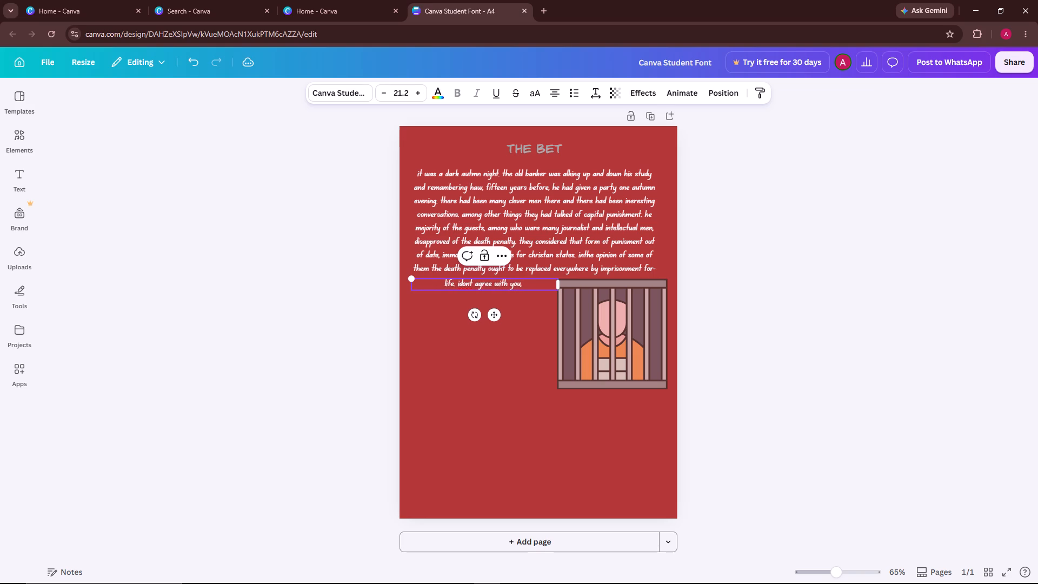
Add "said host the banker." after "agree with you," in the narrow column beside the prisoner graphic.
text(said)
key(space)
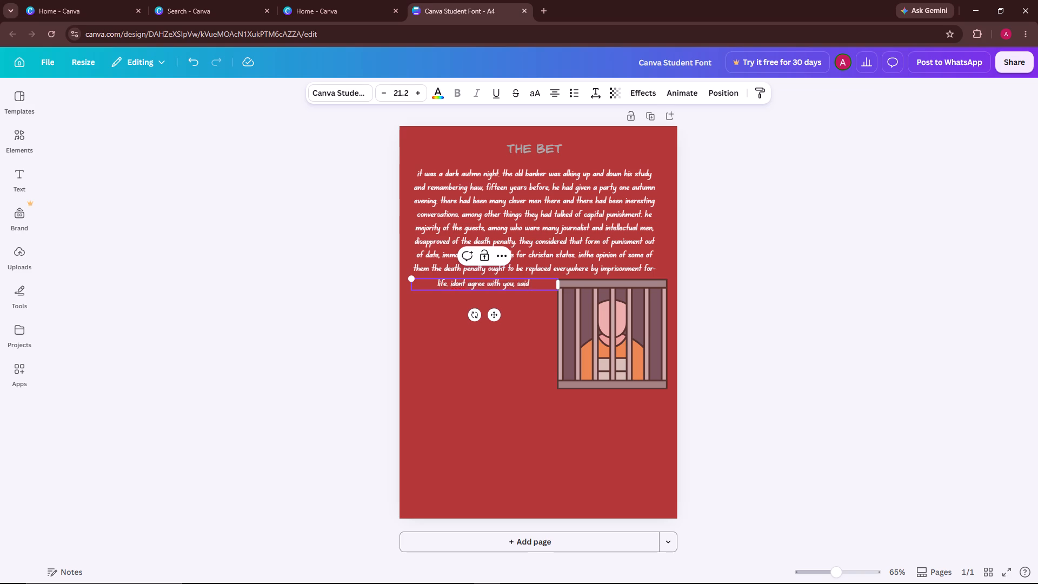
text(host)
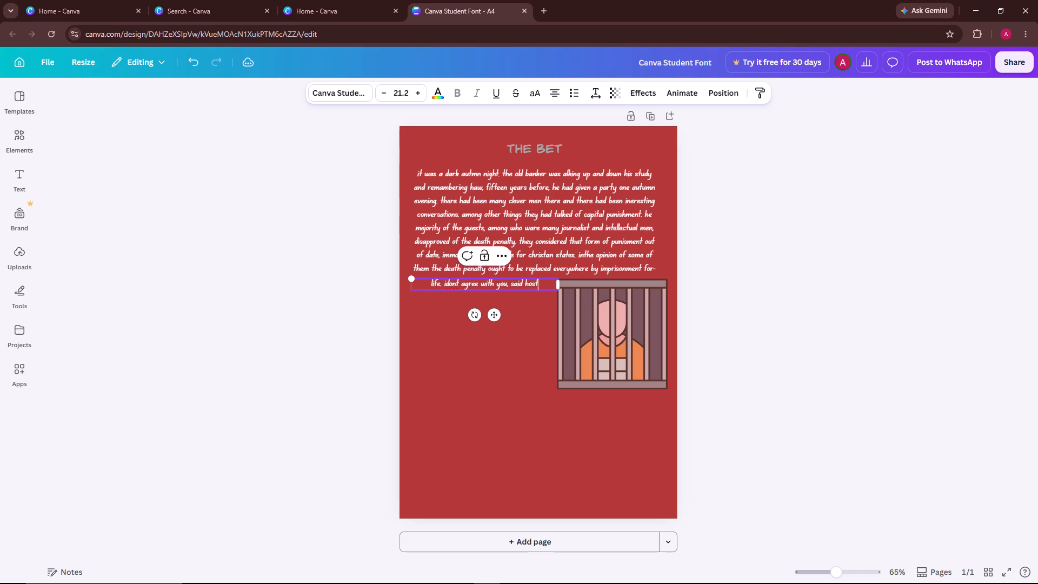
key(space)
text(the)
key(space)
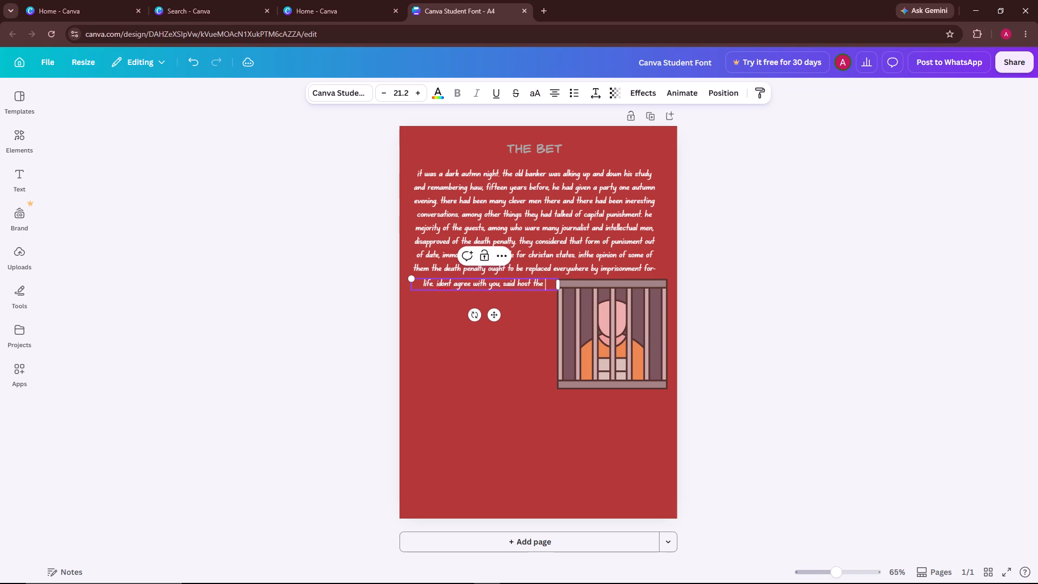
text(banker)
key(space)
key(BackSpace)
text(.)
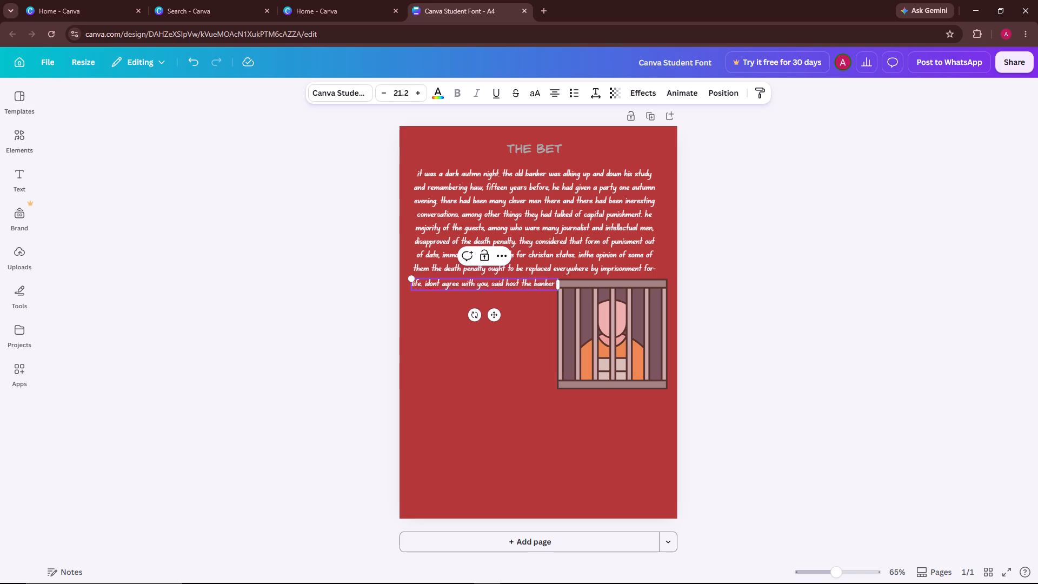
Continue the narrow column with a new sentence beginning "i have not tried either the".
key(space)
text(i have)
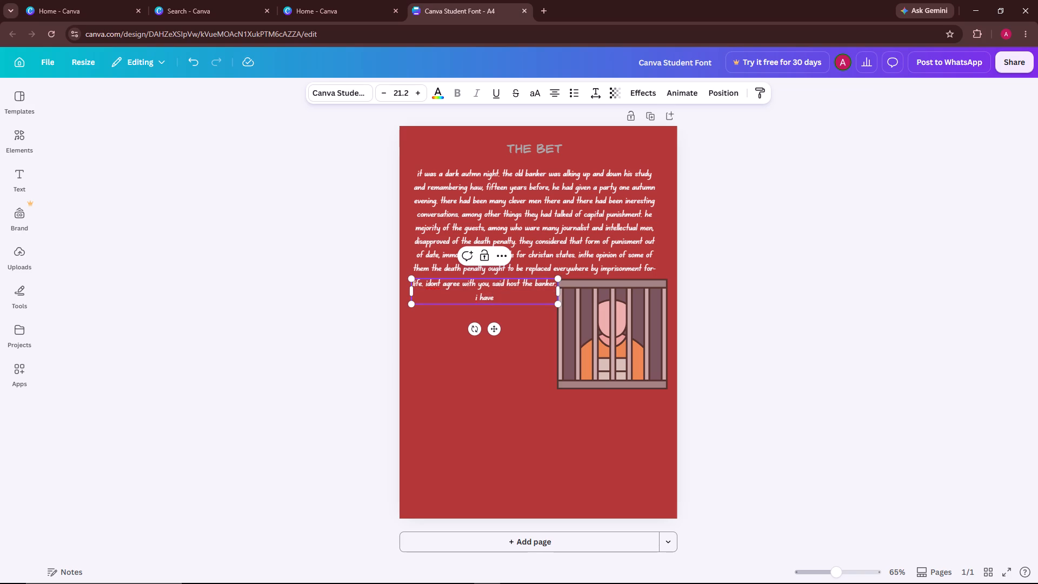
key(BackSpace)
key(BackSpace)
text(be)
key(BackSpace)
key(BackSpace)
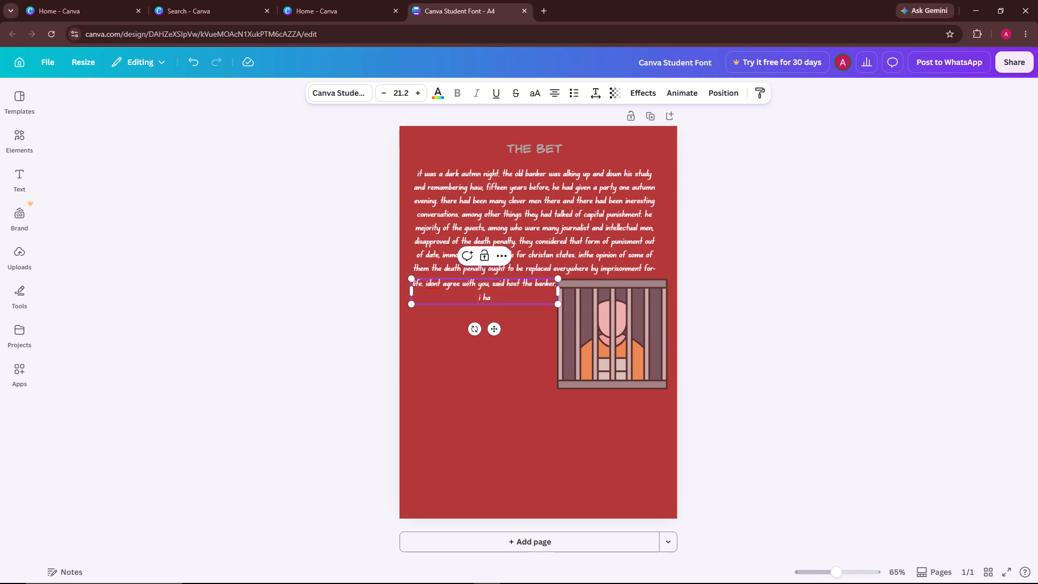
text(ve)
key(space)
text(not)
key(space)
text(tr)
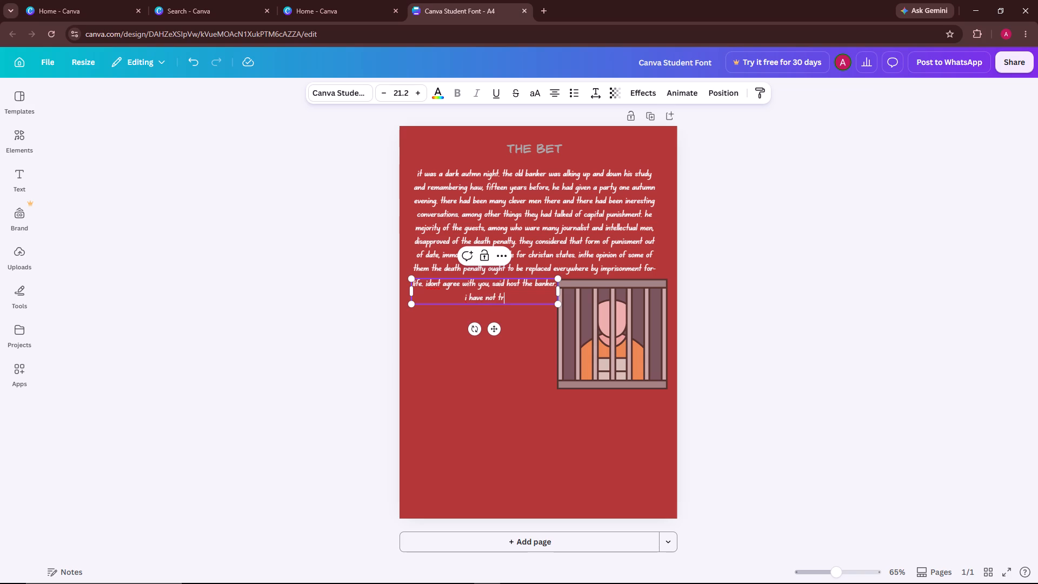
text(ied)
key(space)
text(either)
key(space)
text(the)
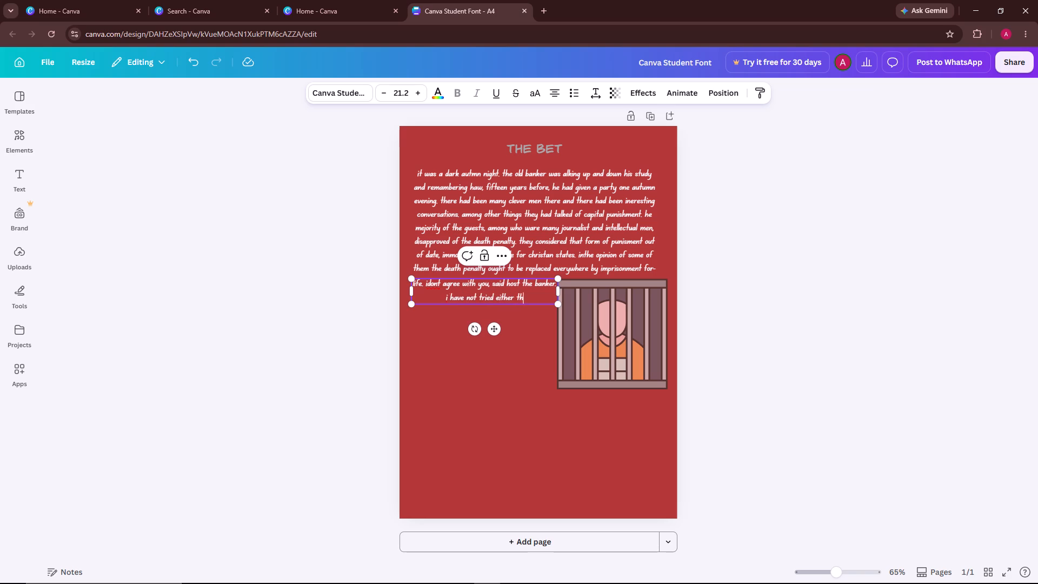
Extend the sentence in the narrow column with "death penalty or imprisonment for life,".
key(space)
text(death)
key(space)
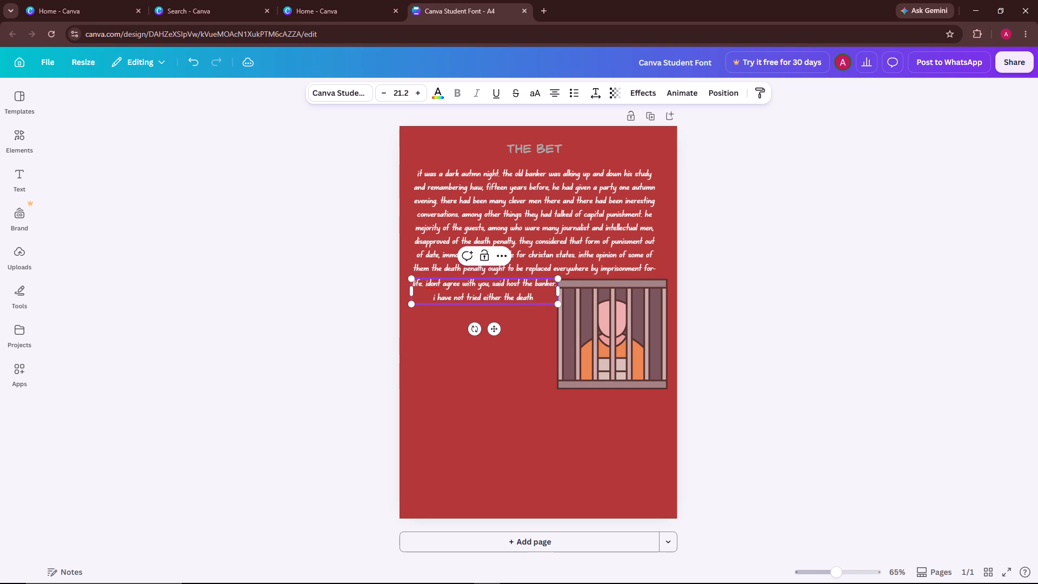
text(penalty)
key(space)
text(or)
key(space)
text(imprisonment)
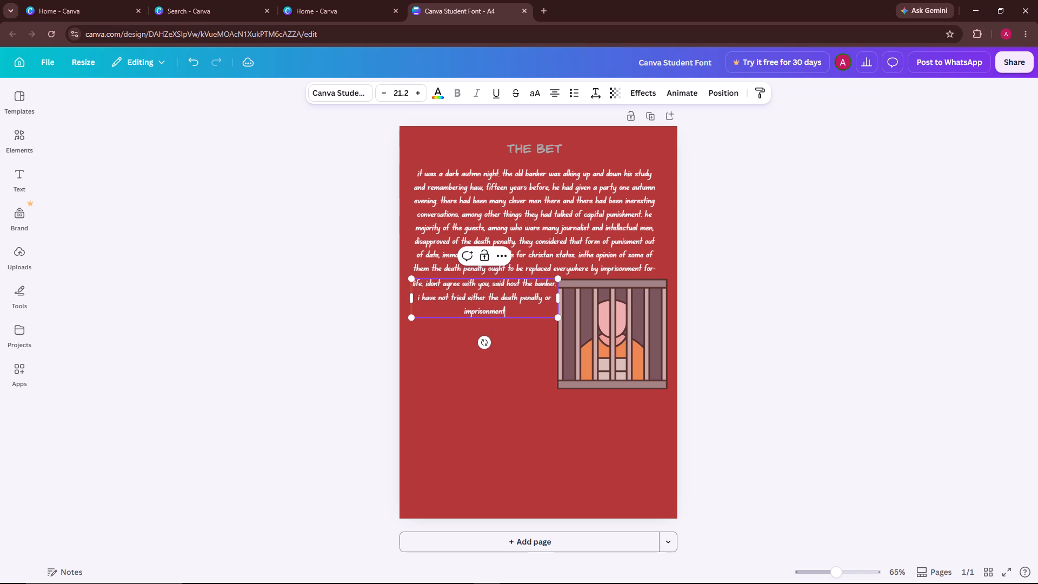
key(space)
text(for)
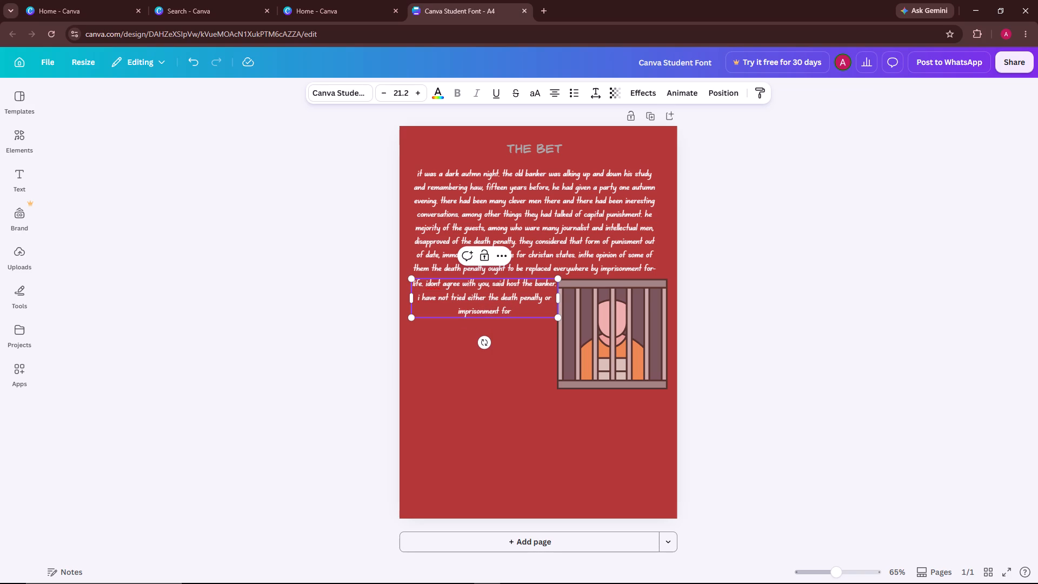
key(space)
text(life)
key(comma)
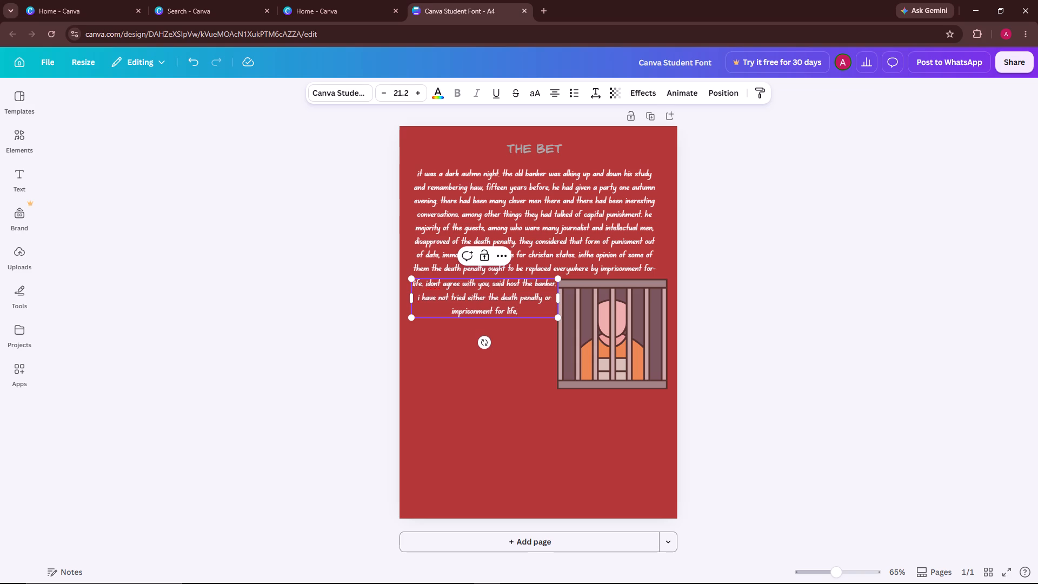
Continue the narrow column's text after "imprisonment for life," with "but if one may".
key(space)
text(but)
key(space)
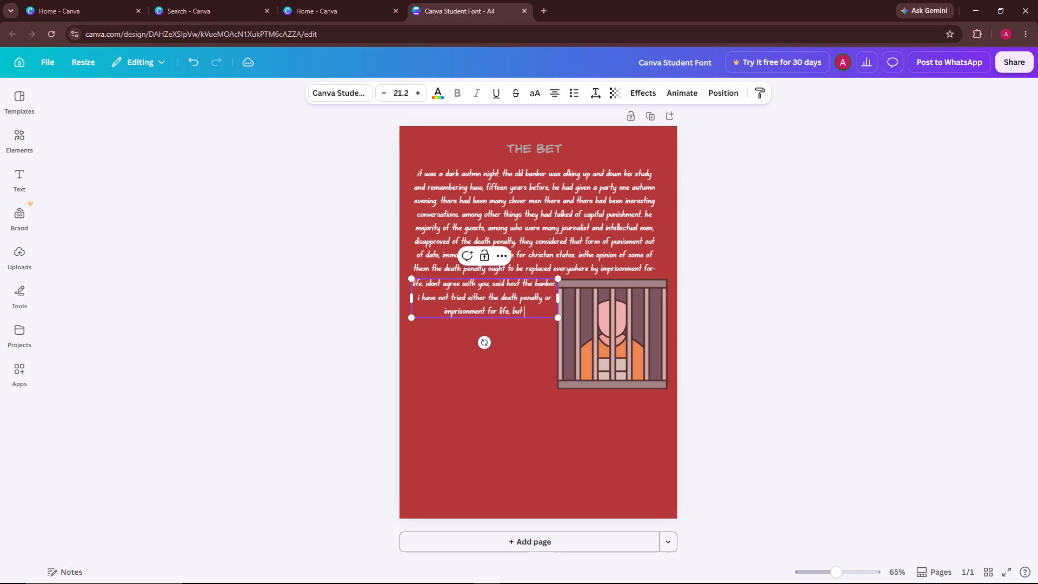
text(if)
key(space)
text(one)
key(space)
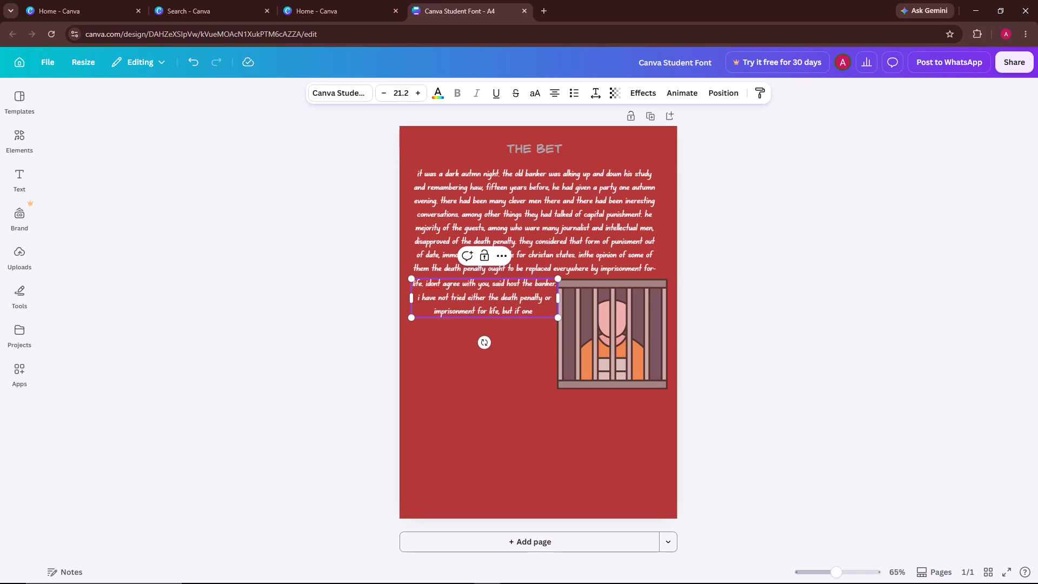
text(may)
key(space)
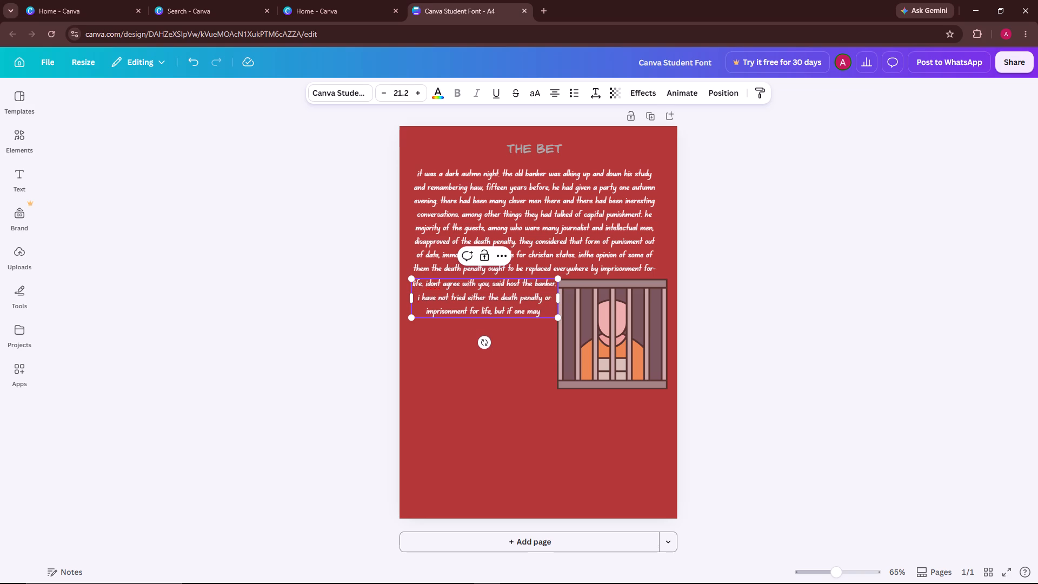
Add "judge a priori" after "but if one may" in the narrow column beside the prisoner graphic.
text(jud)
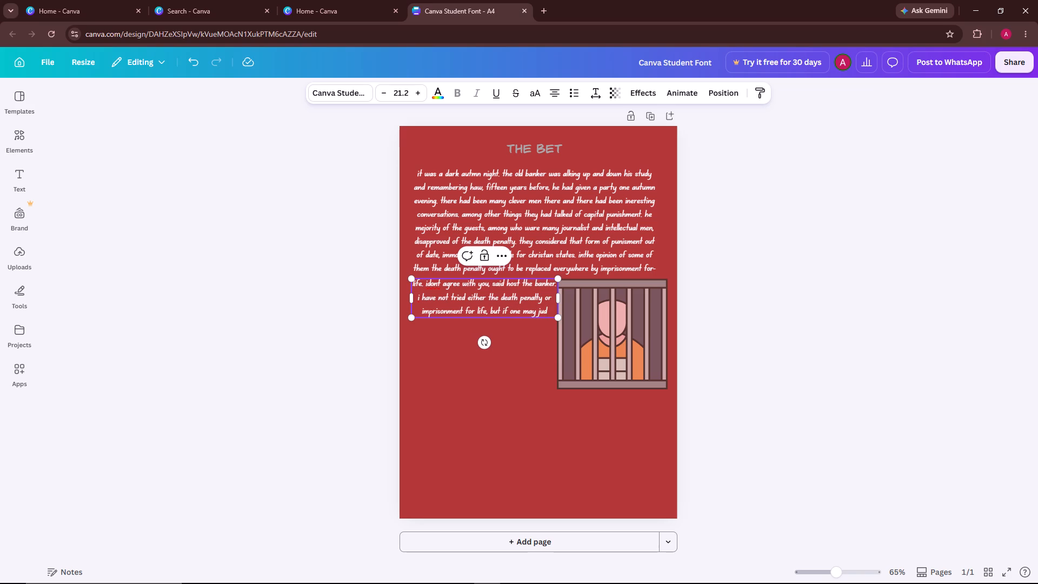
key(g)
text(e)
key(space)
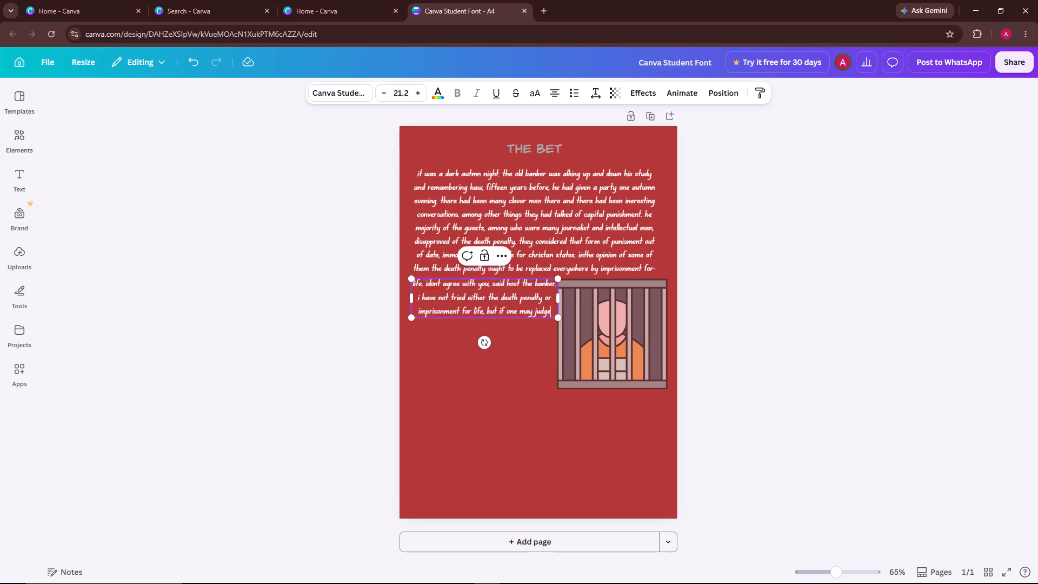
key(a)
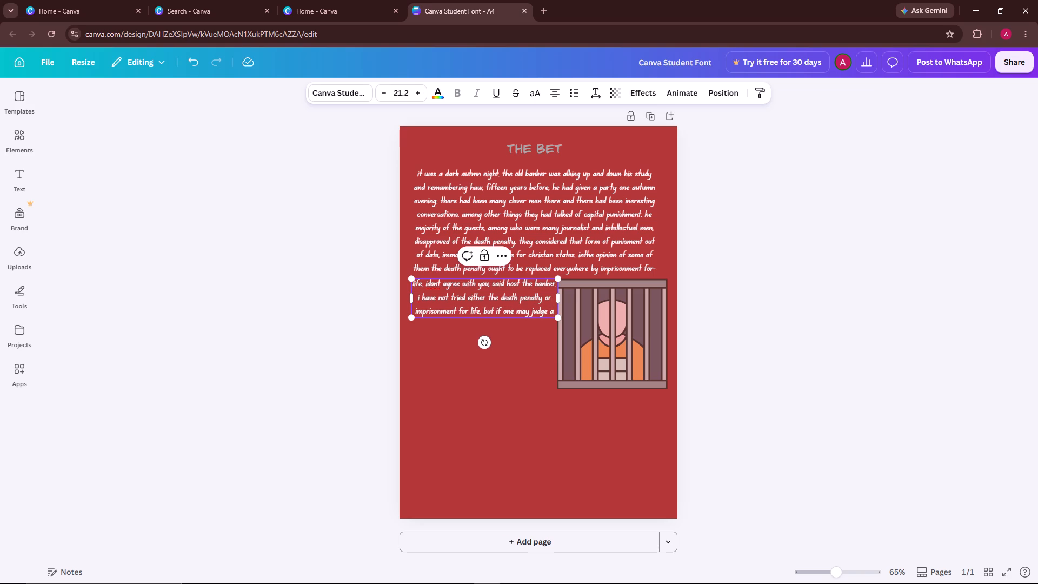
key(space)
text(pr)
key(i)
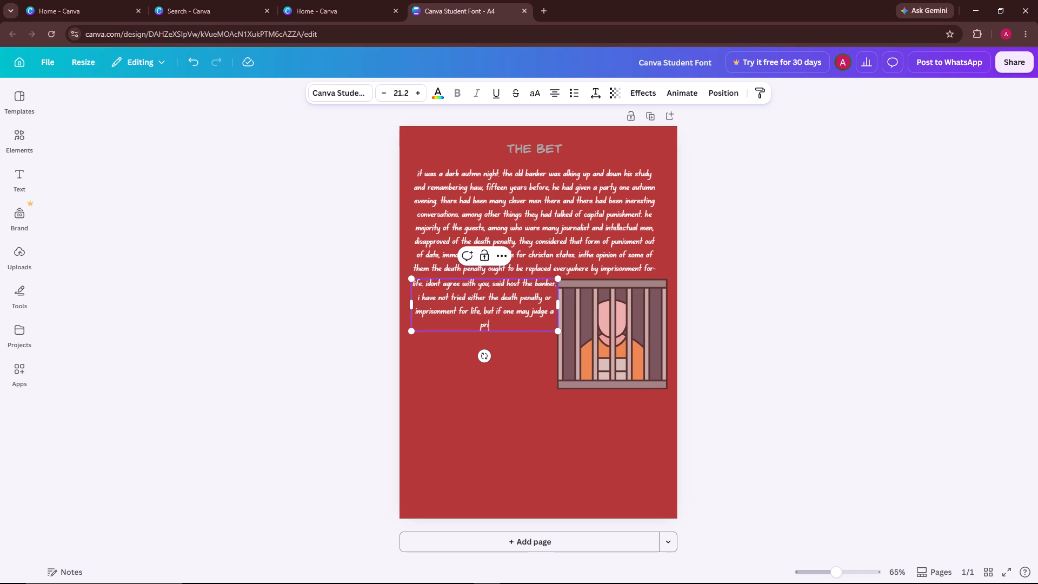
key(o)
text(ri)
Extend the sentence in the narrow column after "a priori" with ", the death penalty".
text(, the)
key(space)
text(dw)
key(BackSpace)
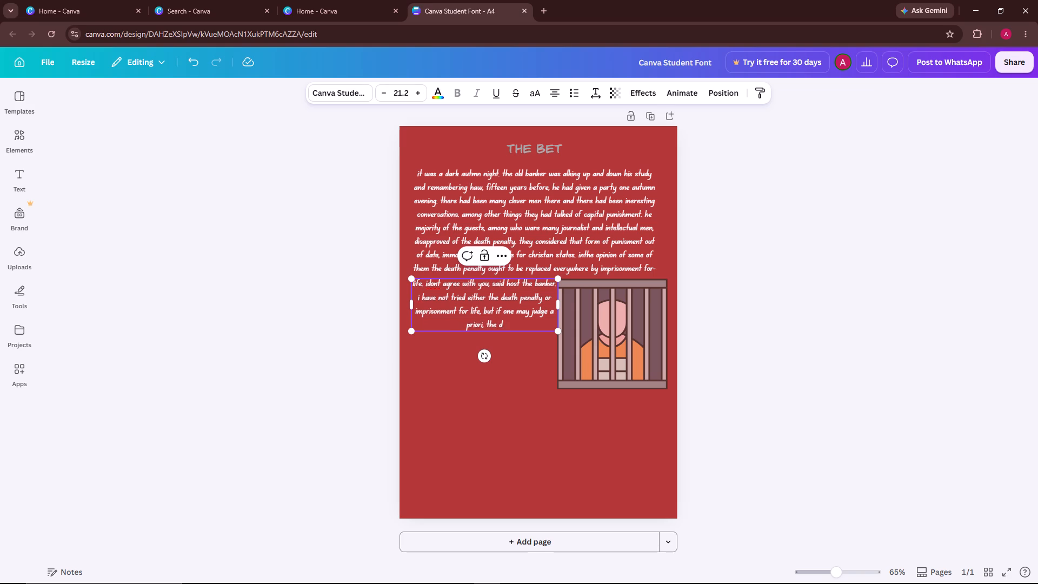
text(eath)
key(space)
text(penalty)
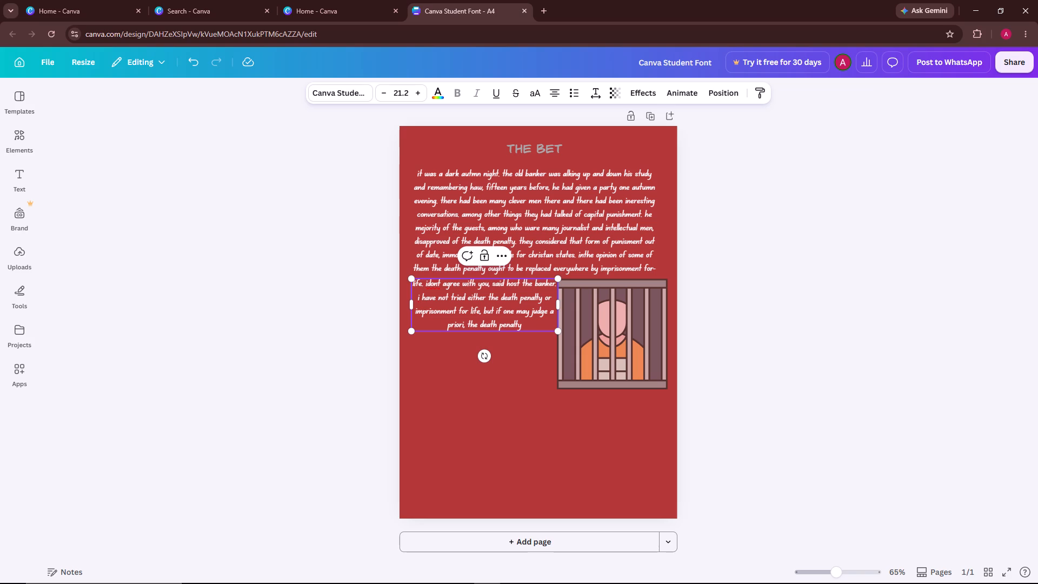
key(space)
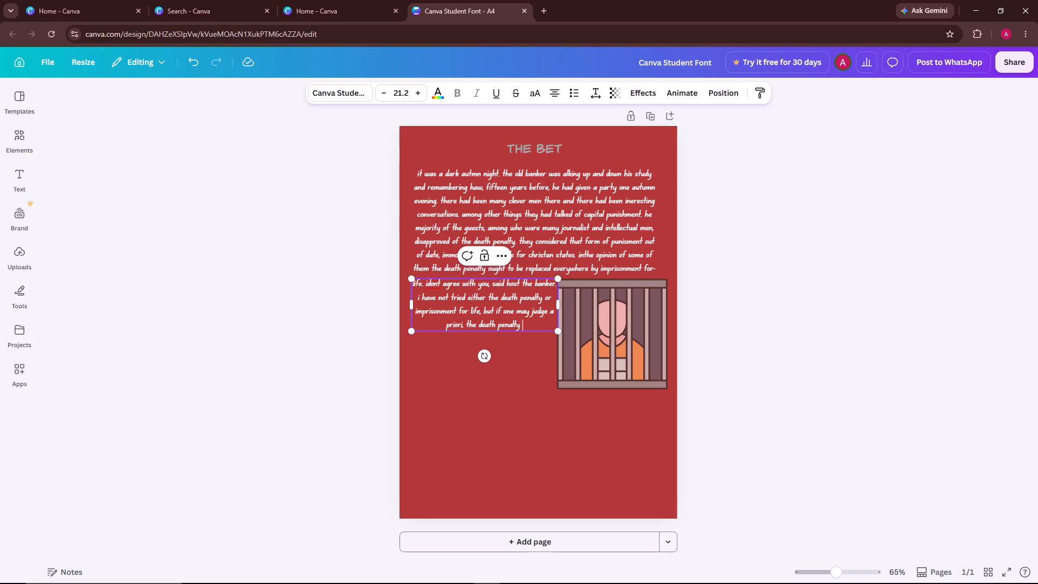
Continue the narrow column's sentence after "the death penalty" with "is more human then".
text(is more)
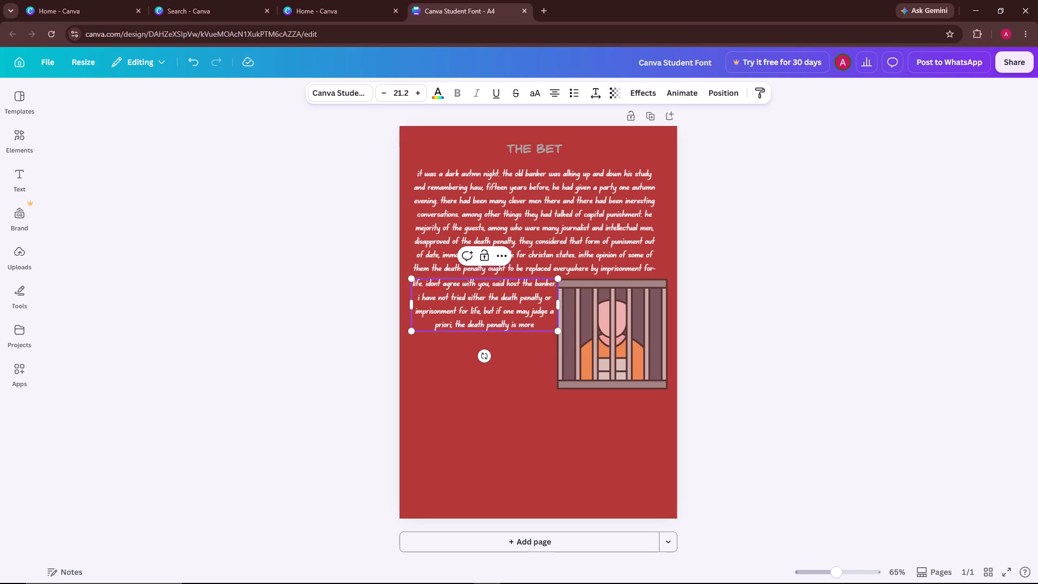
key(space)
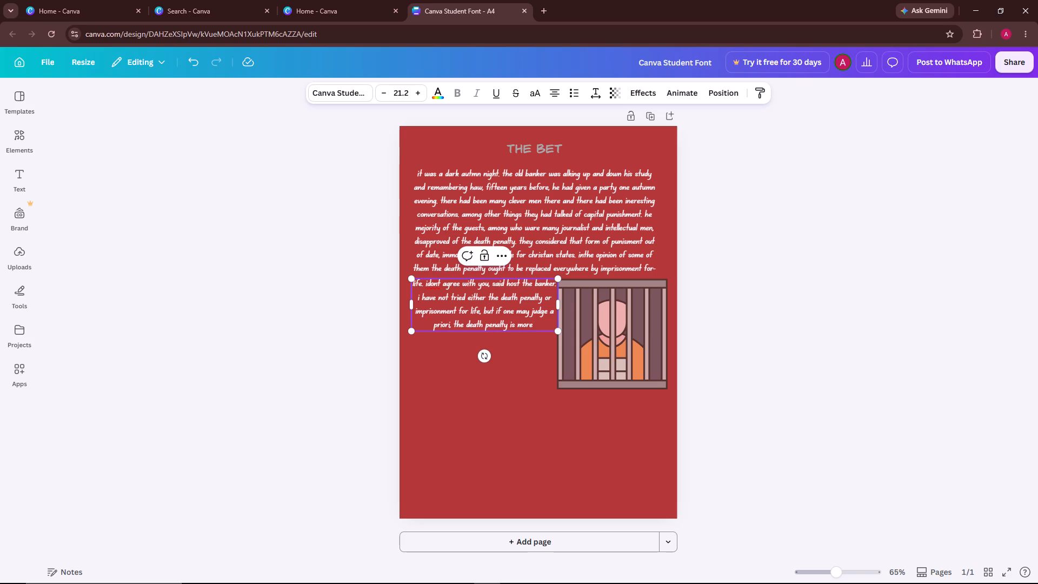
text(human)
key(space)
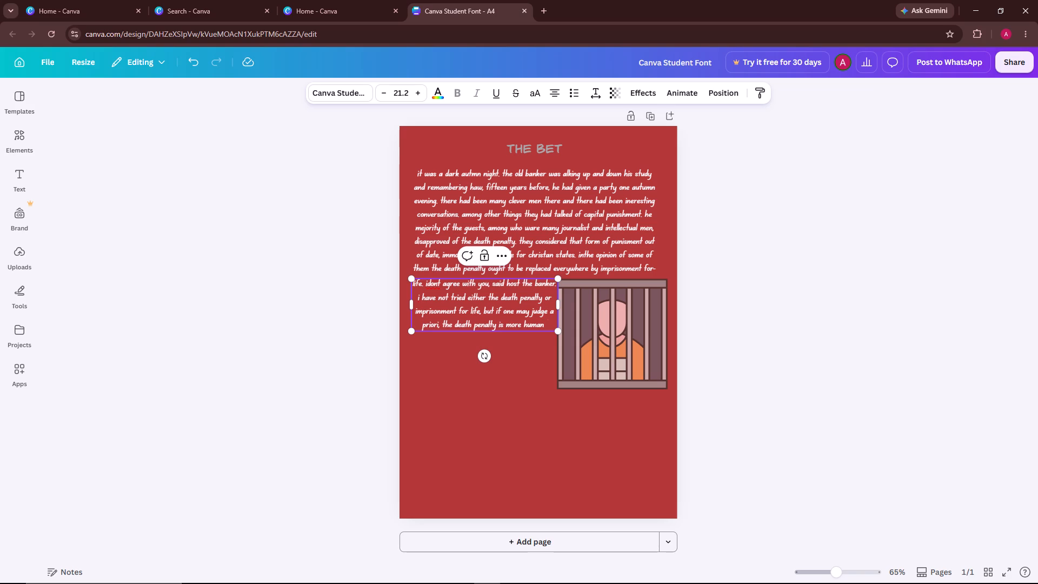
text(then)
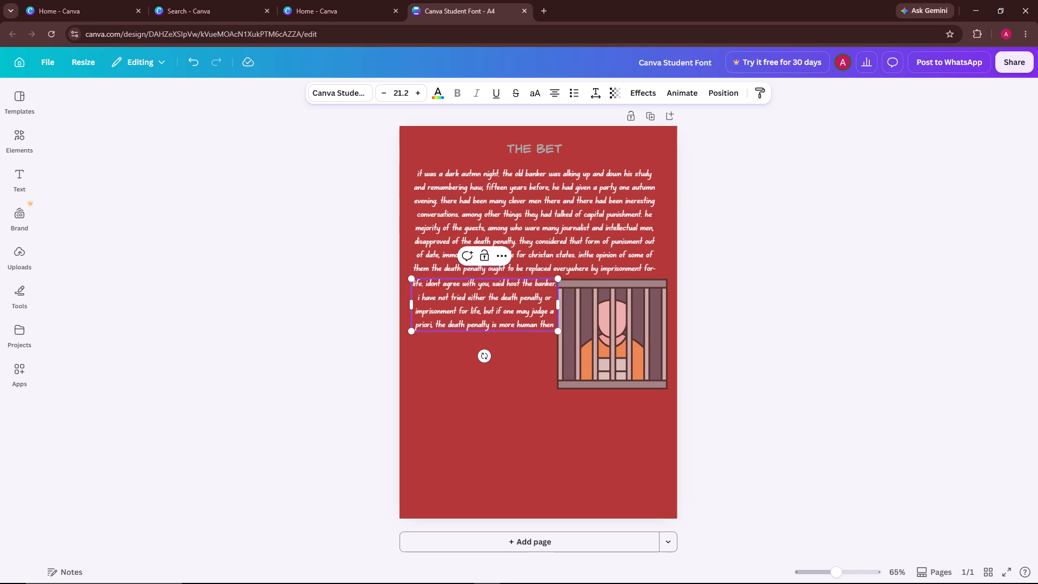
key(space)
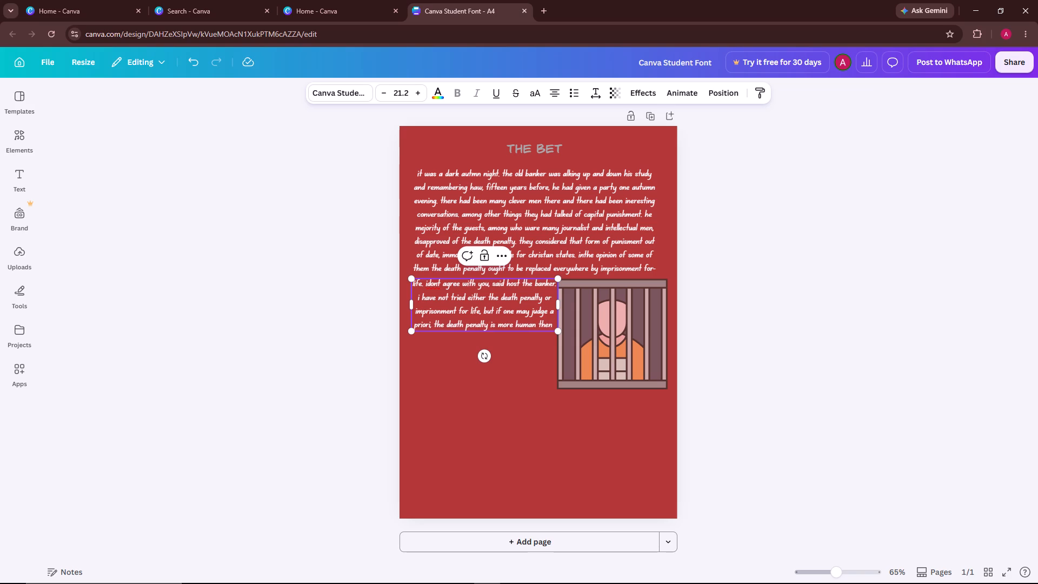
Finish the sentence in the narrow column with "imprisonment kills him slowly.".
text(impri)
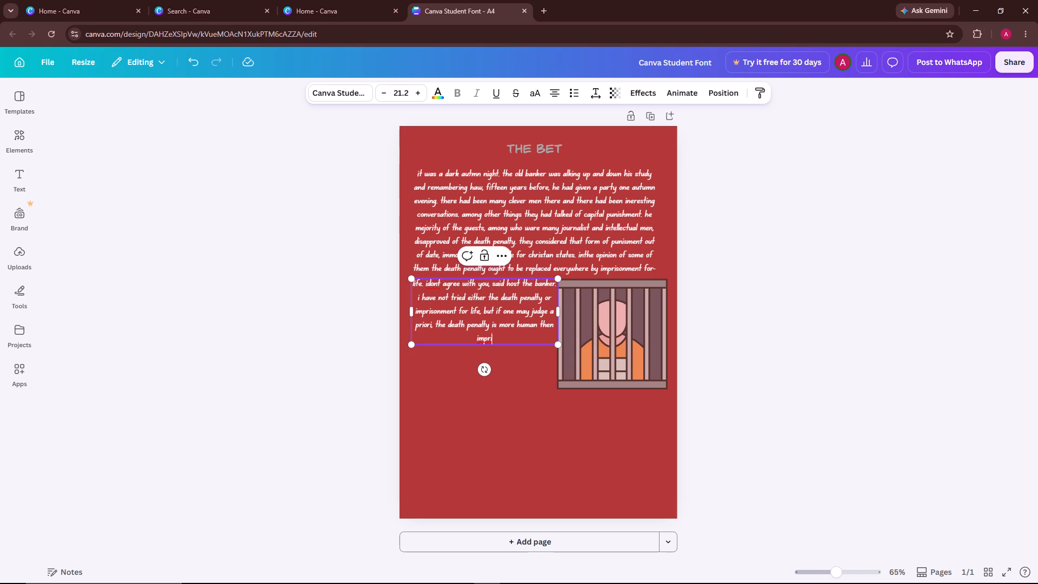
text(sonment)
key(space)
text(kill)
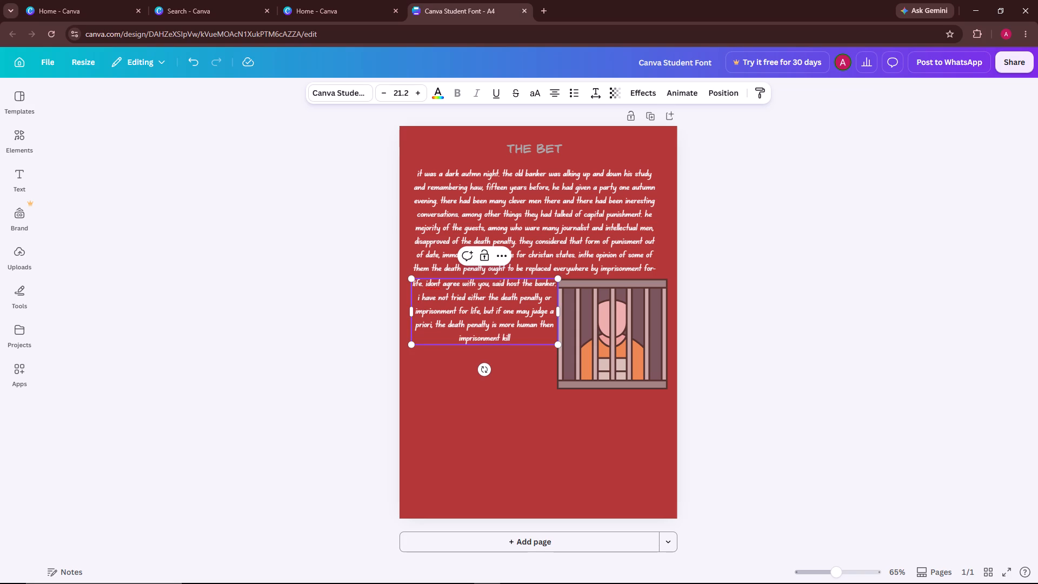
text(s him)
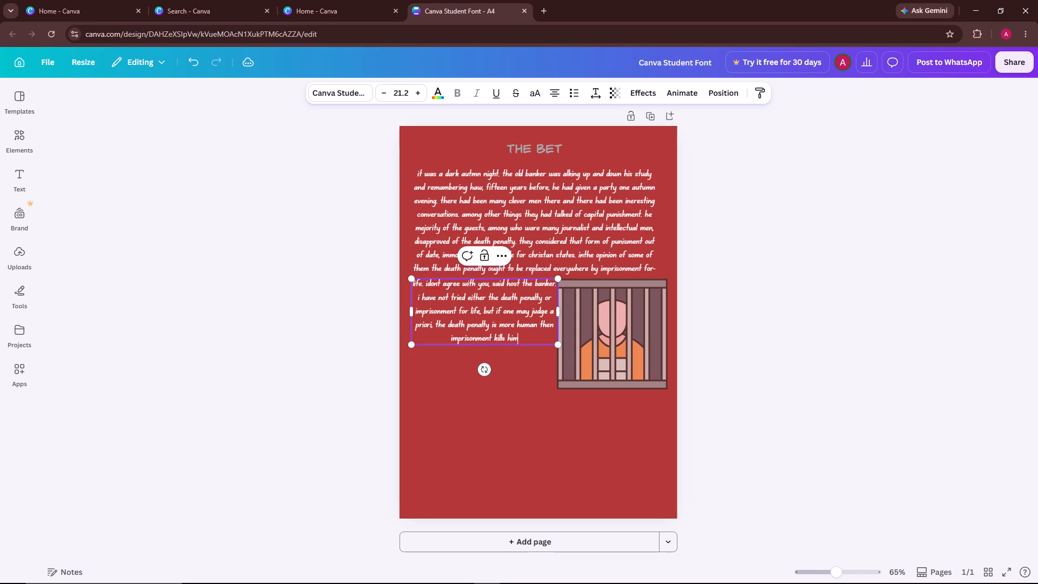
key(space)
text(slo)
text(wly)
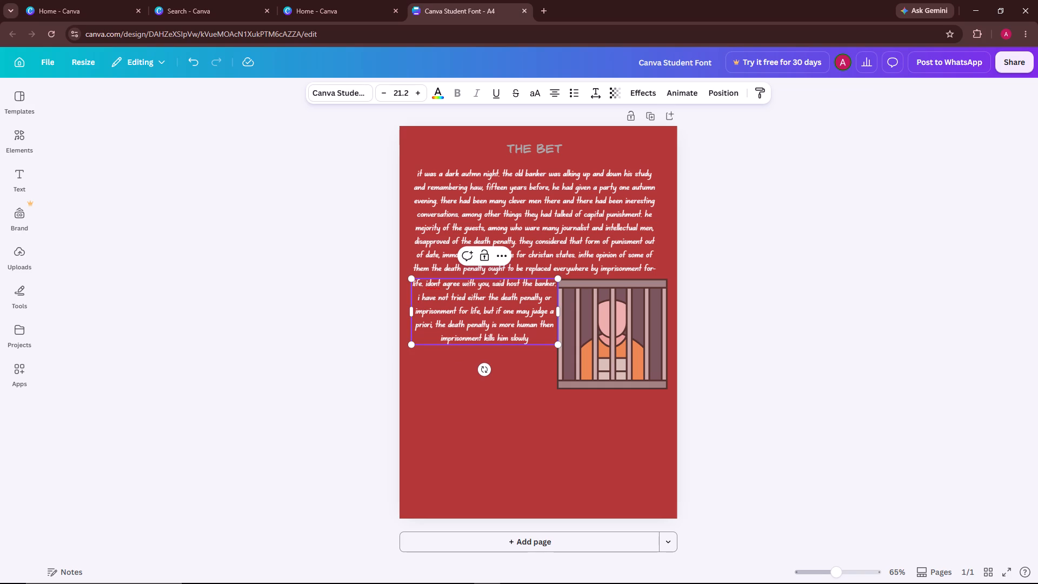
key(period)
key(space)
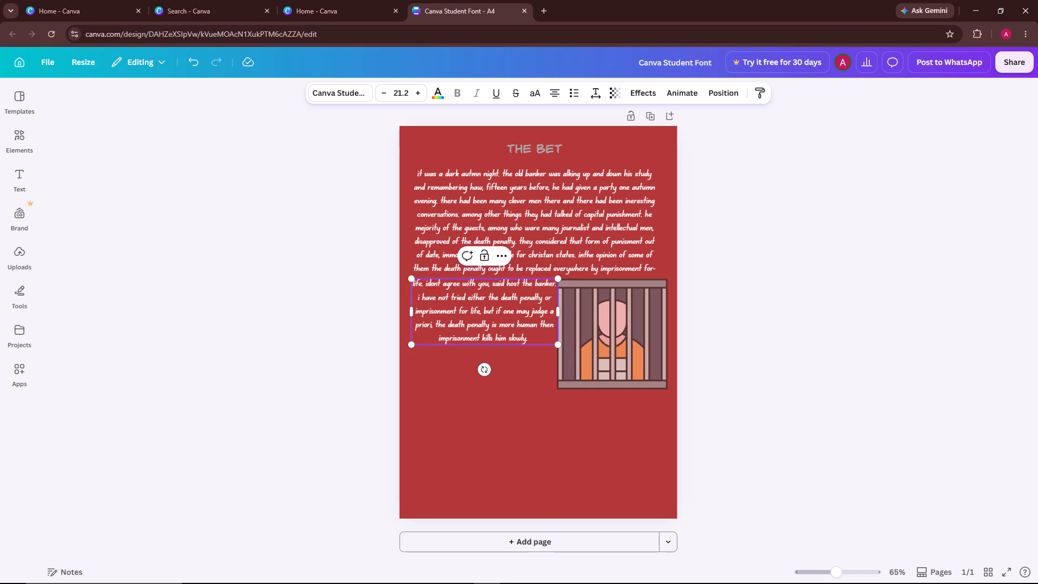
Begin a new sentence in the narrow column reading "which axecutioner is".
text(which)
key(space)
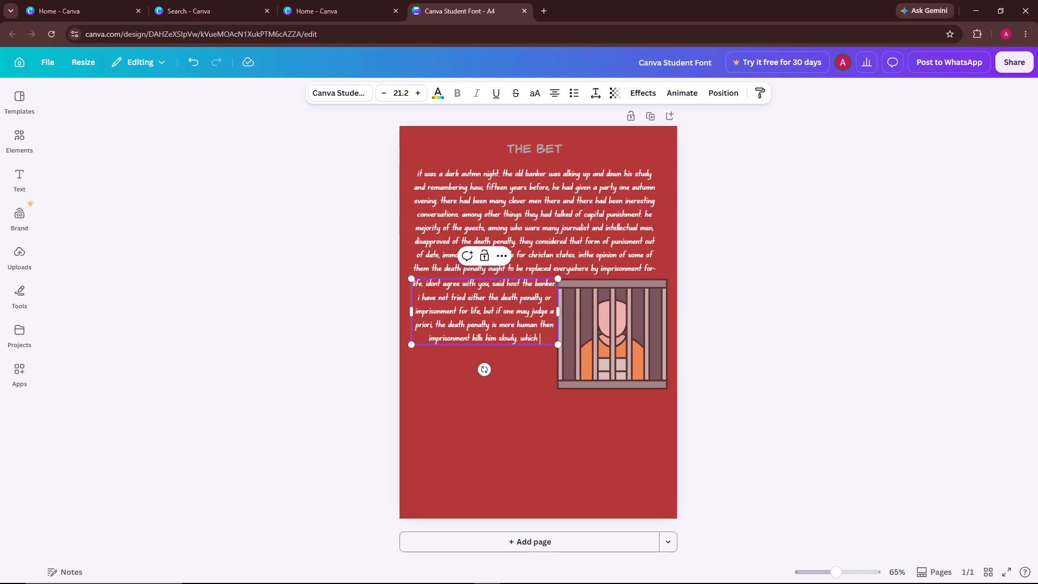
text(ax)
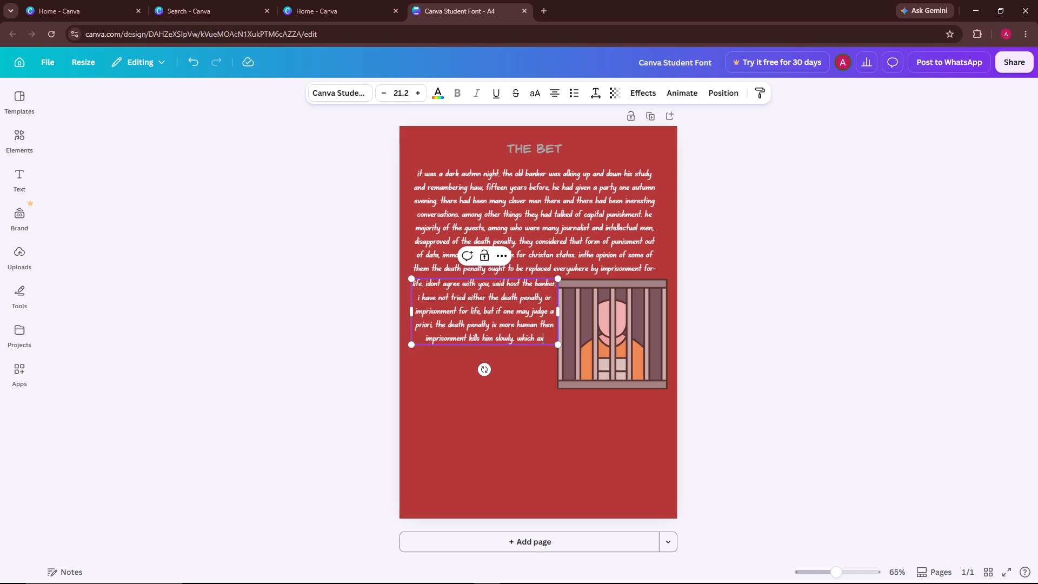
text(ecu)
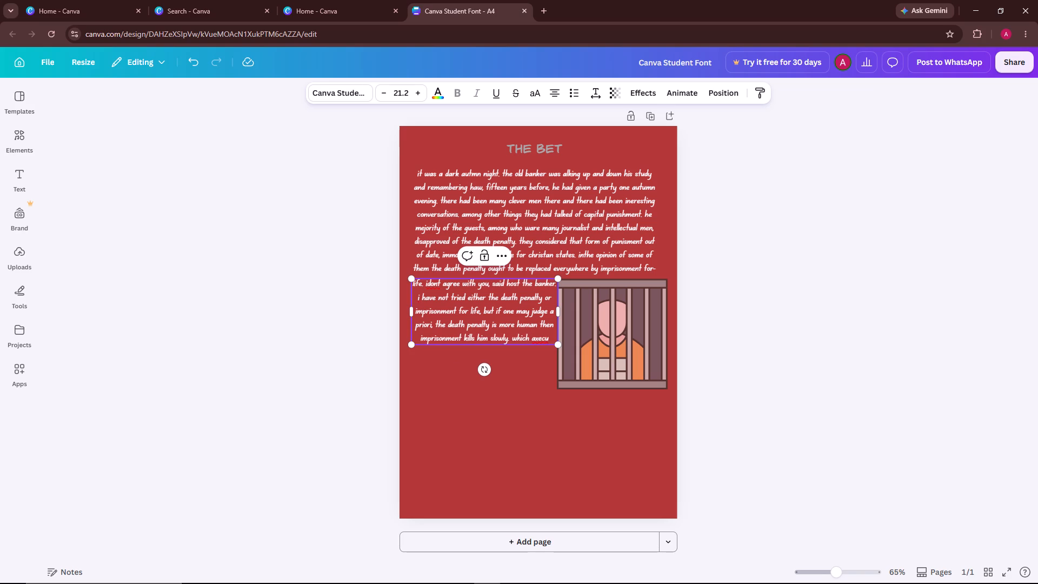
text(tion)
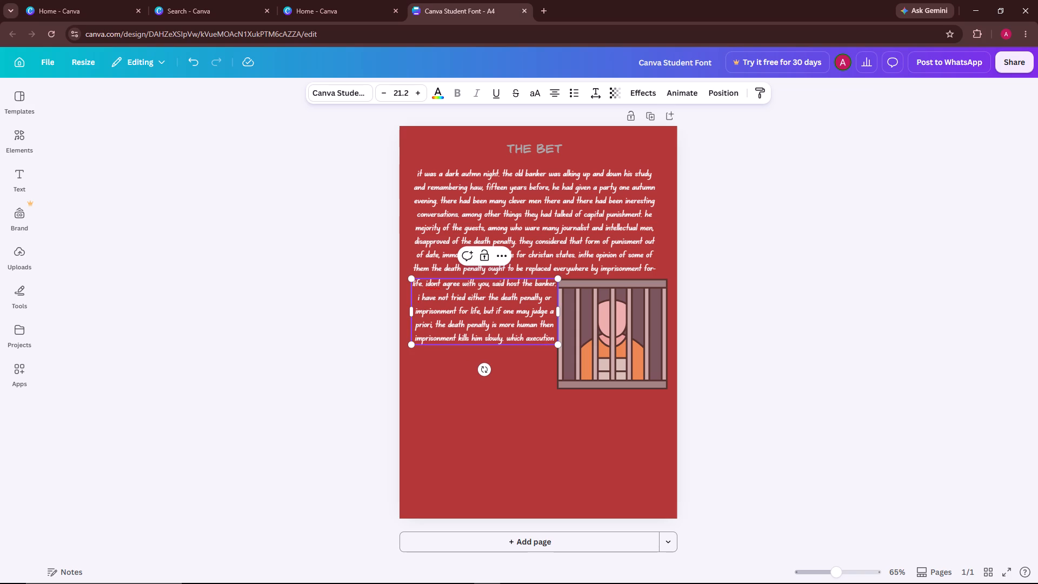
text(er)
key(space)
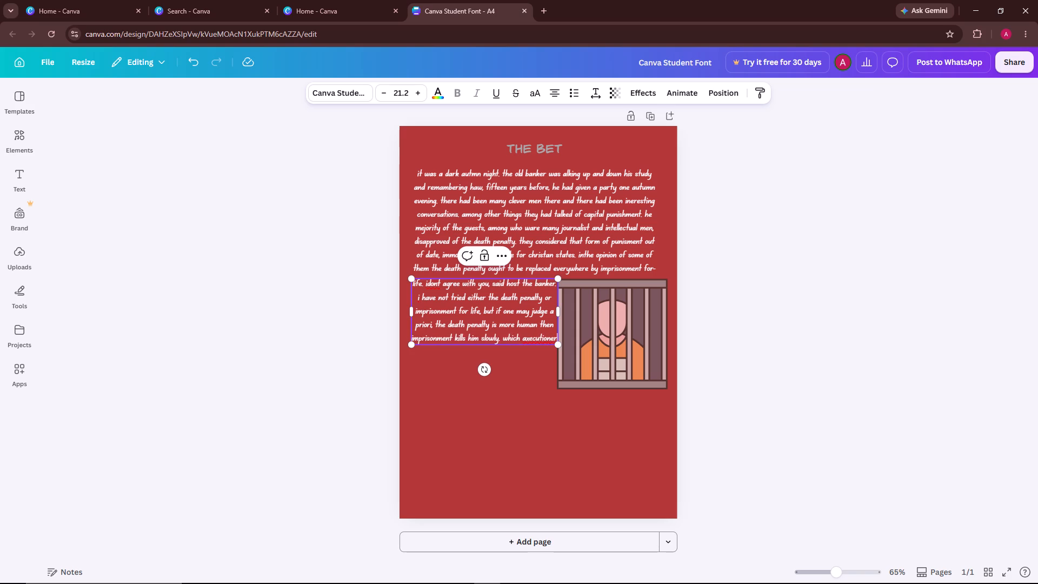
text(in)
key(space)
key(BackSpace)
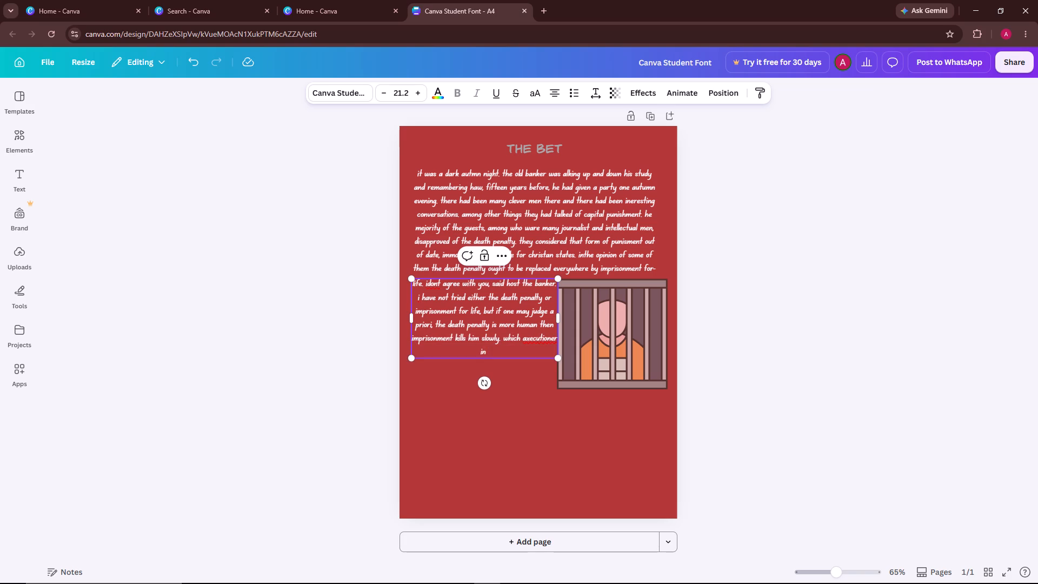
key(BackSpace)
text(s)
key(space)
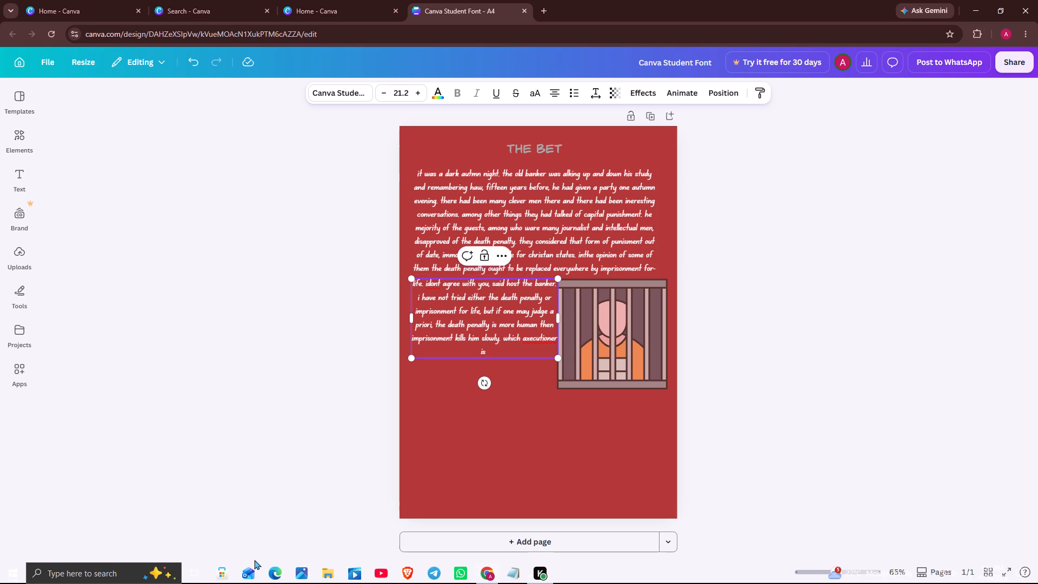
Continue the narrow column's last sentence after "which axecutioner is" with "thr more human,".
scroll(205, 556, down, 4)
scroll(430, 421, up, 1)
click(890, 295)
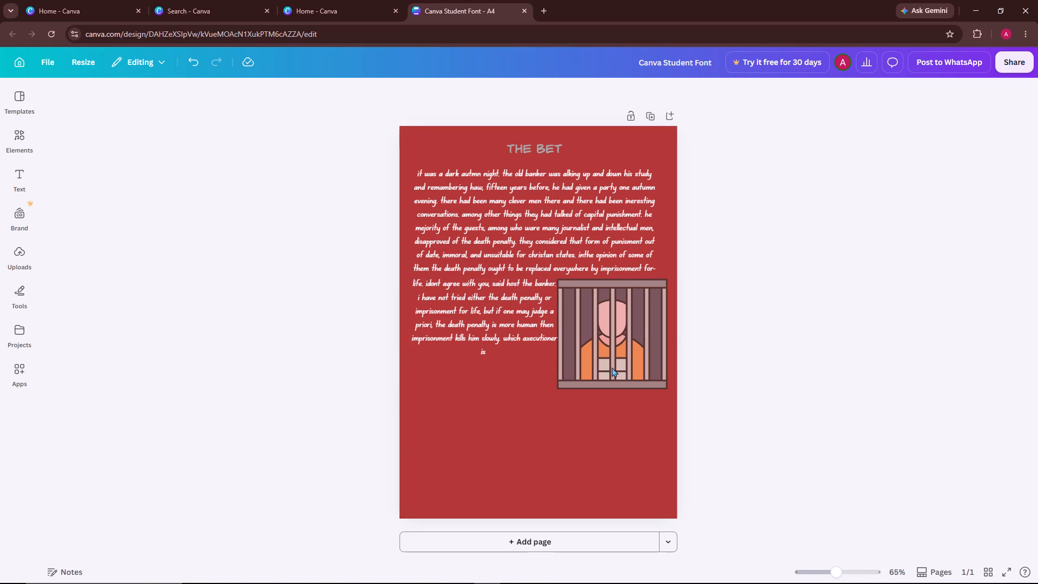
click(501, 355)
click(487, 350)
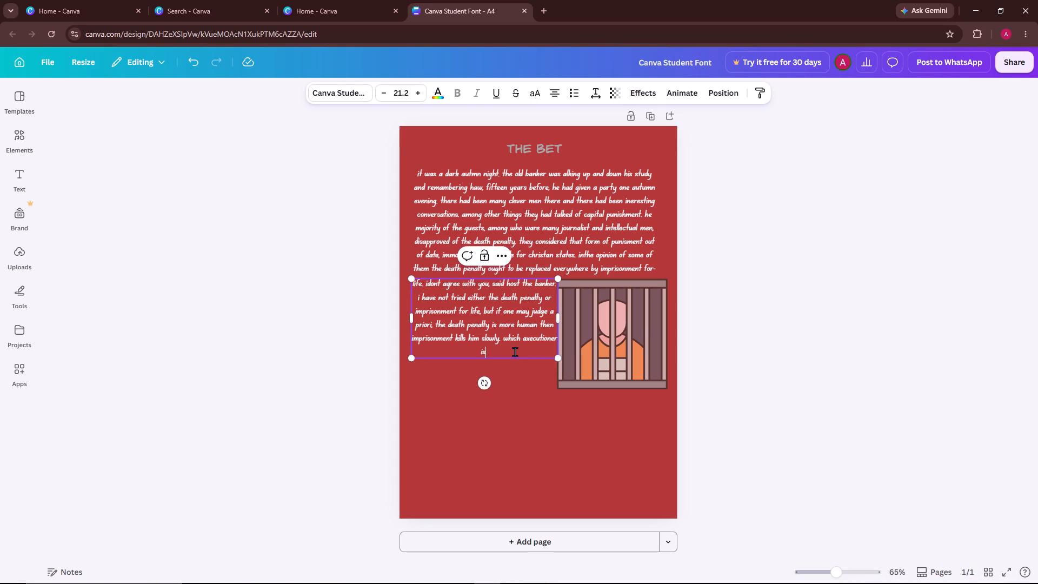
key(space)
text(thr ,)
key(BackSpace)
text(more)
key(space)
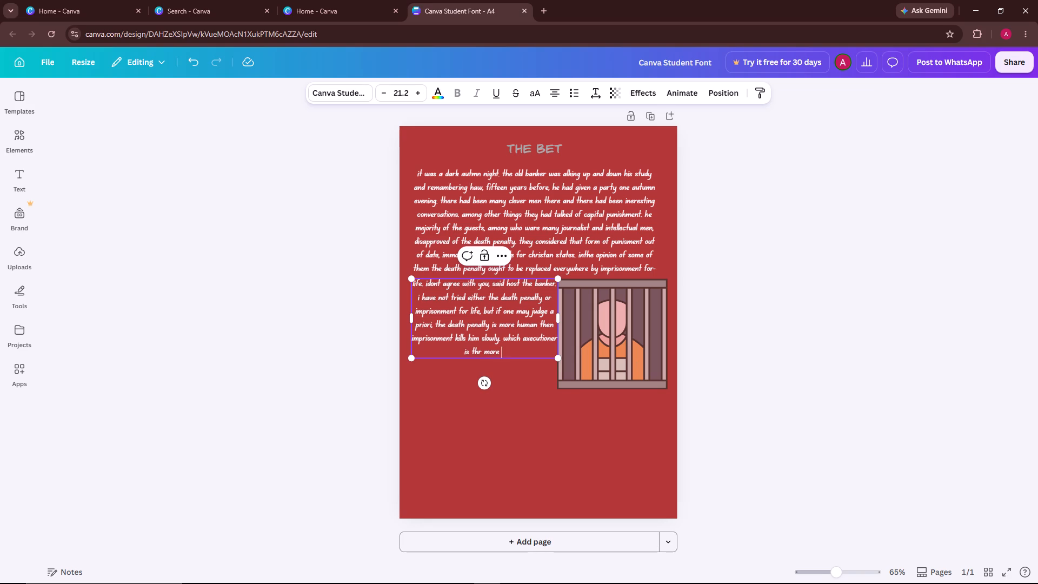
text(human)
text(,)
key(space)
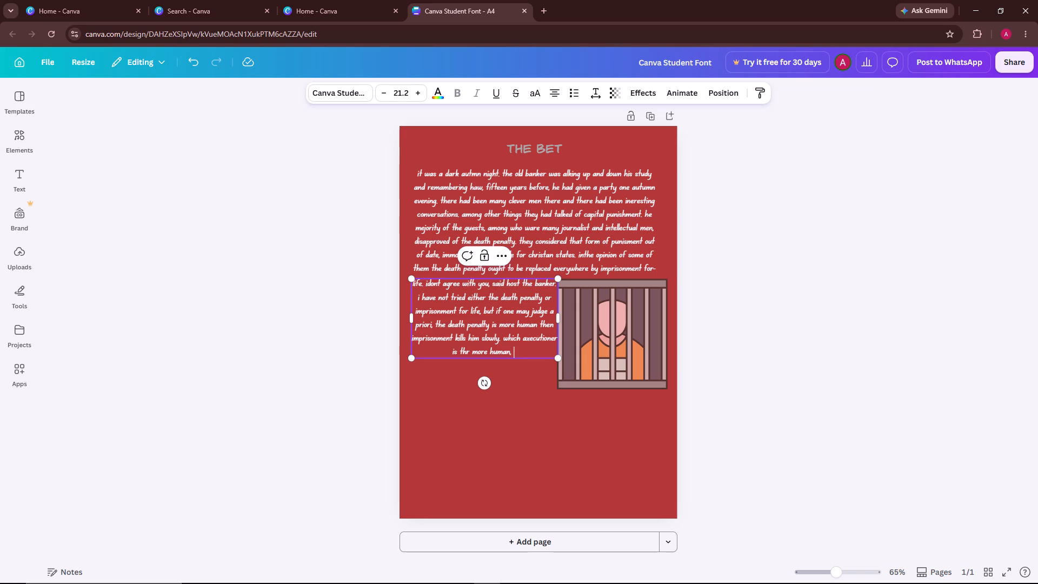
Extend the narrow column's sentence after "more human," with "he who kils you".
text(he)
key(space)
text(who)
key(space)
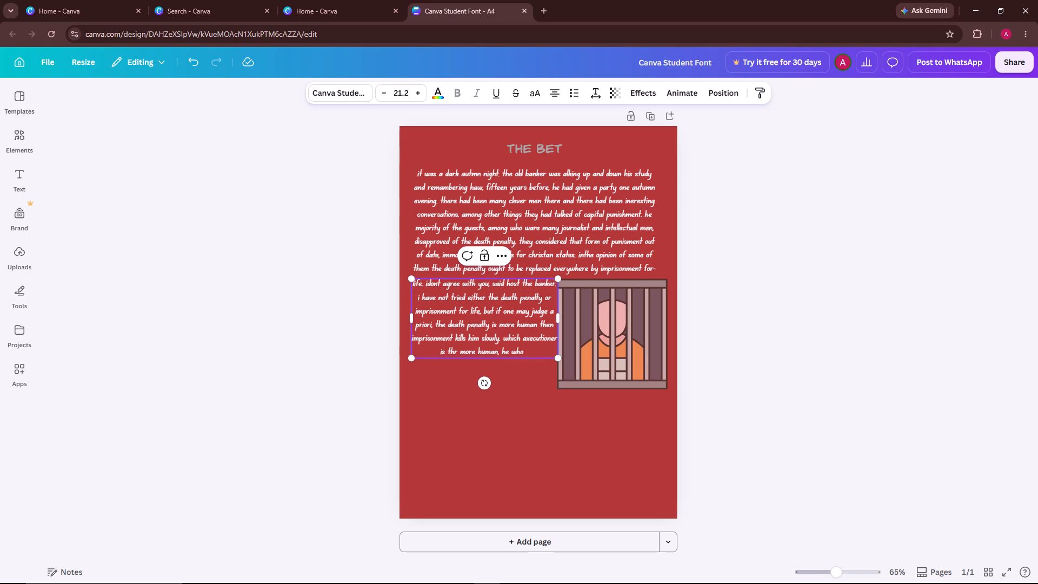
text(ki)
text(ls)
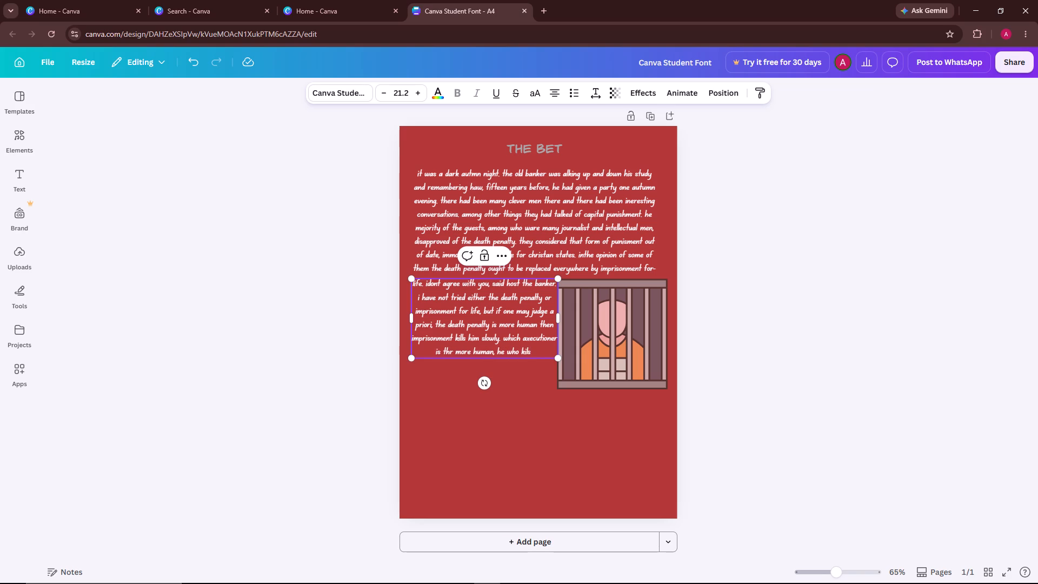
key(space)
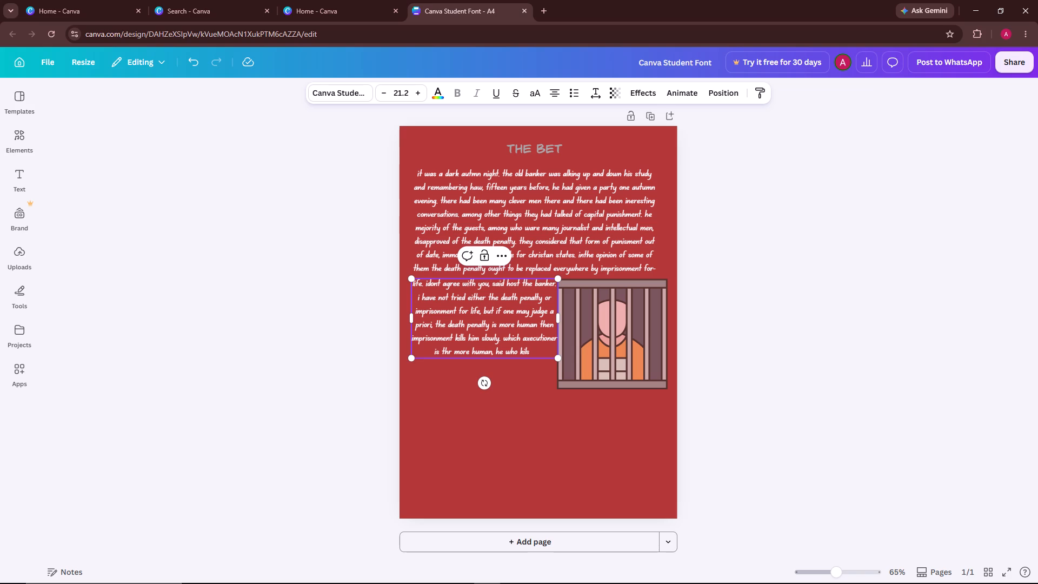
key(u)
key(BackSpace)
text(you)
key(space)
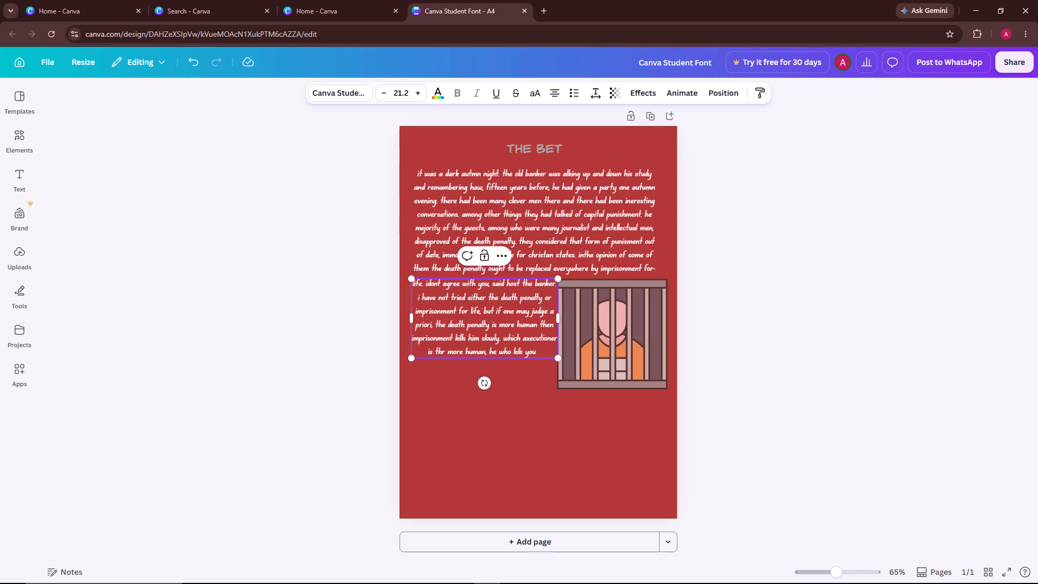
Continue the narrow column's sentence after "he who kils you" with "in a few minutes".
text(is)
key(space)
key(BackSpace)
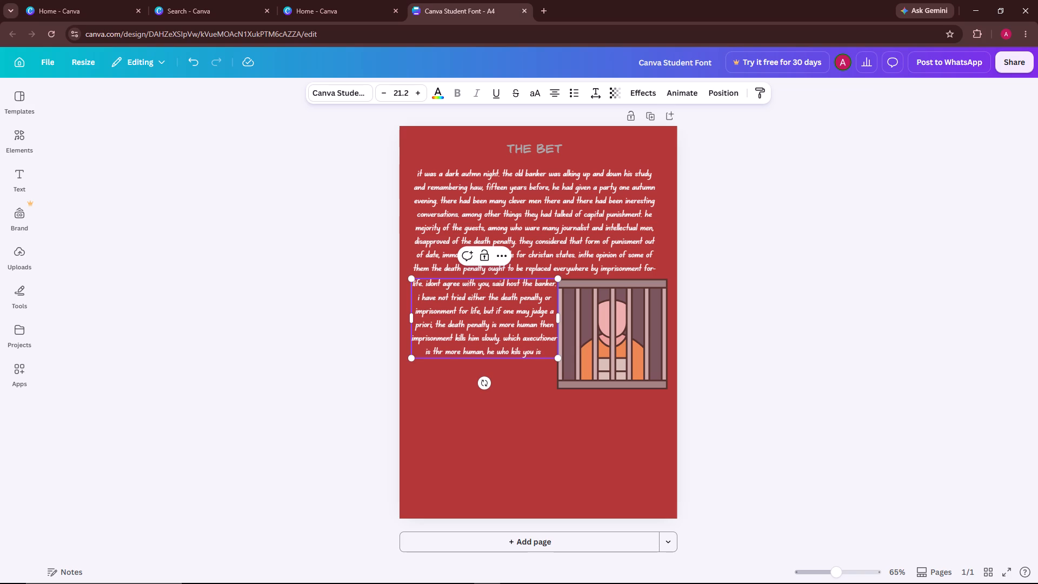
key(BackSpace)
text(n a)
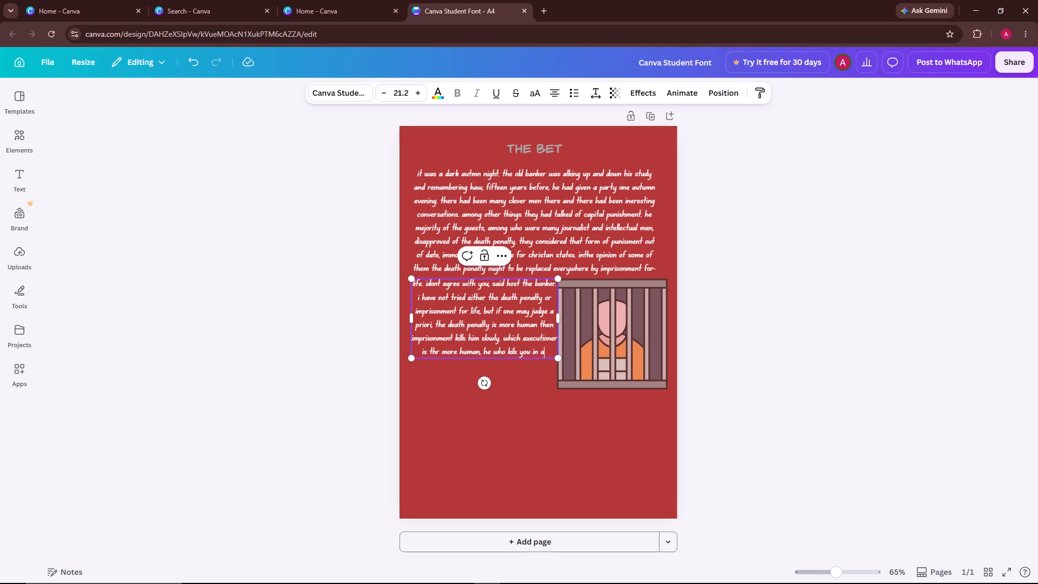
key(space)
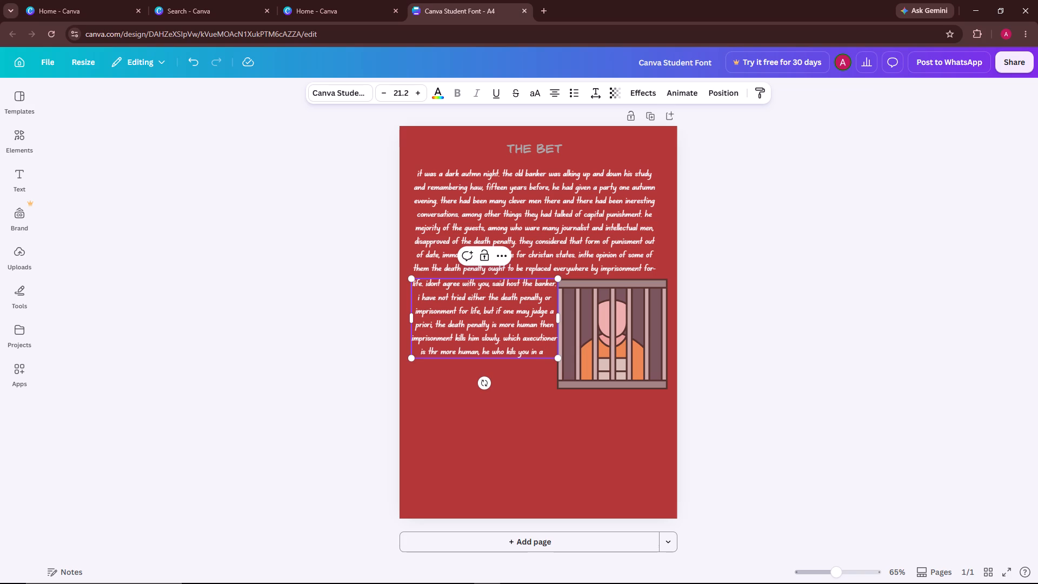
text(few)
key(space)
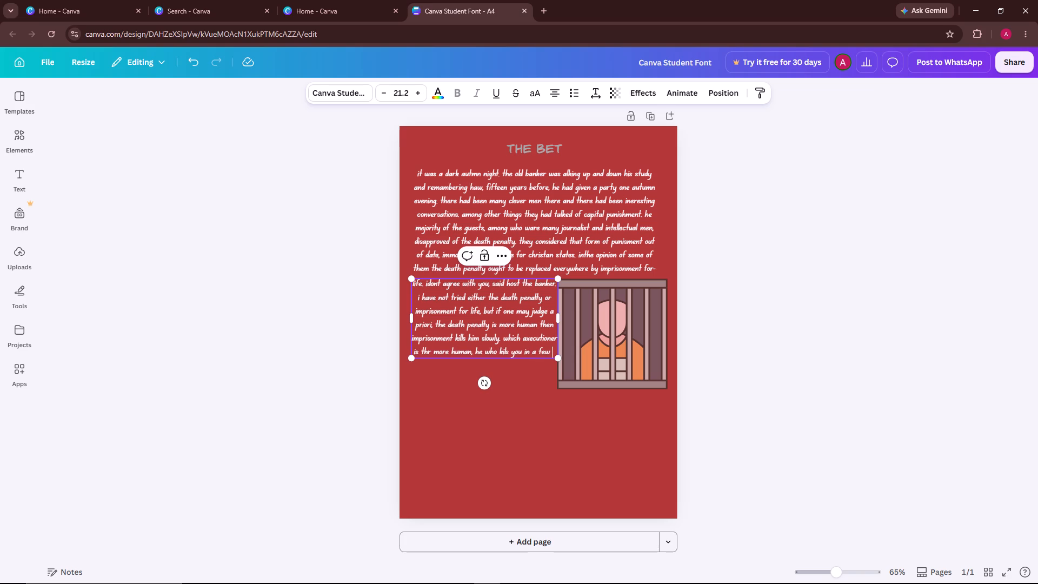
key(m)
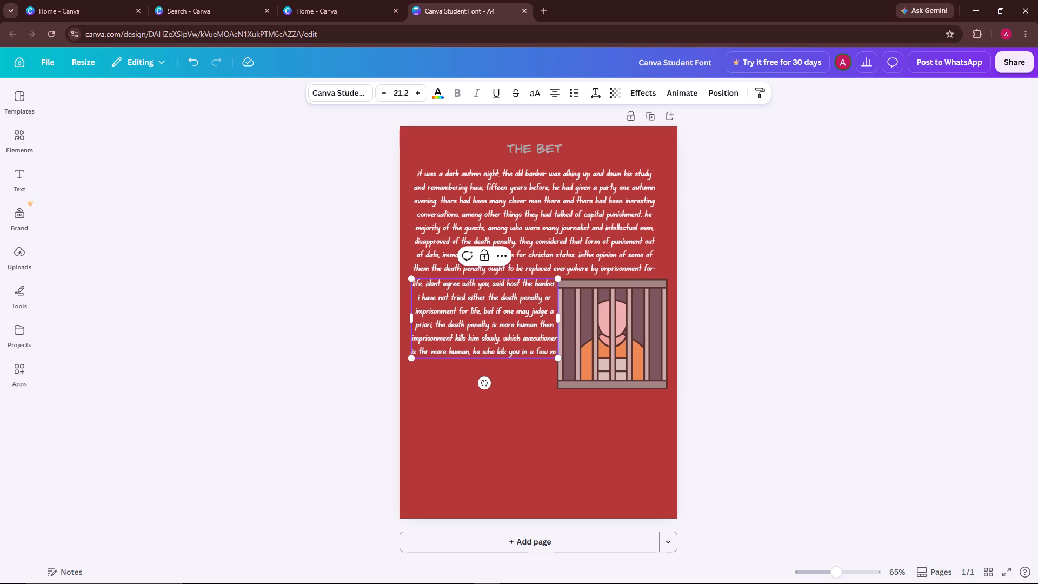
key(i)
key(n)
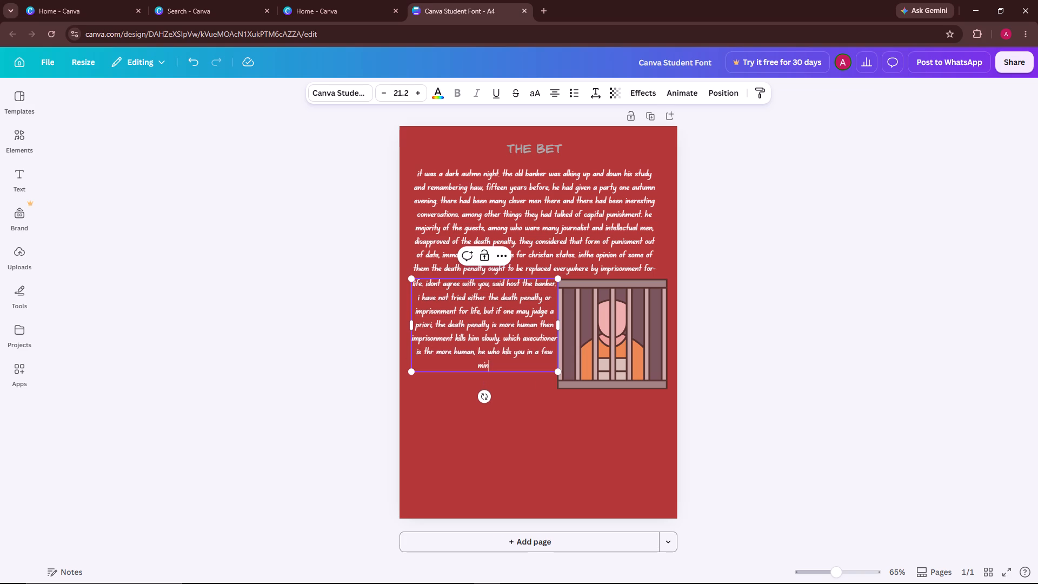
text(ut)
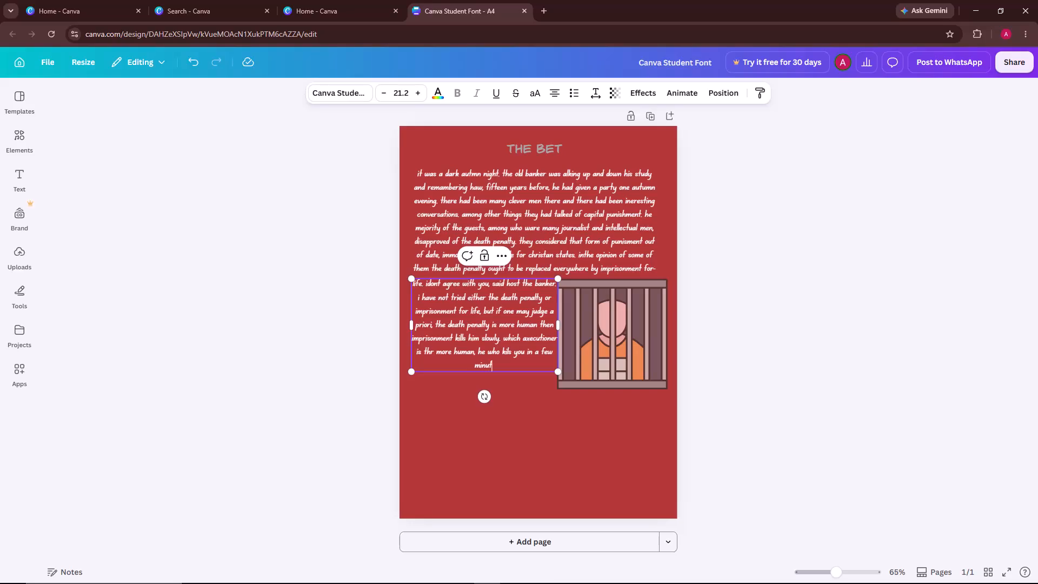
text(es)
key(space)
Add "or he who drags" after "in a few minutes" in the narrow column.
text(or)
key(space)
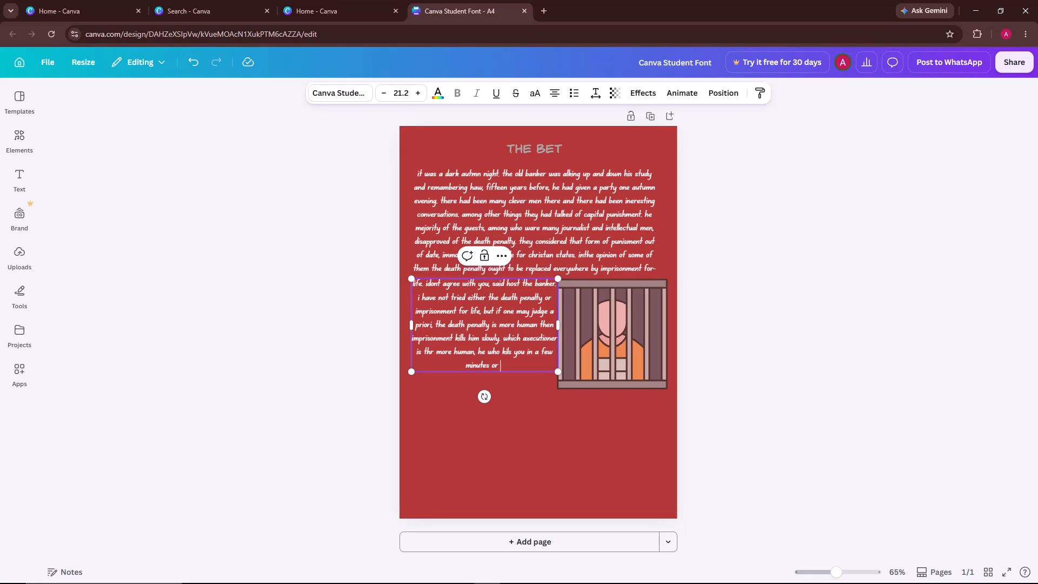
text(he)
key(space)
text(who)
key(space)
key(d)
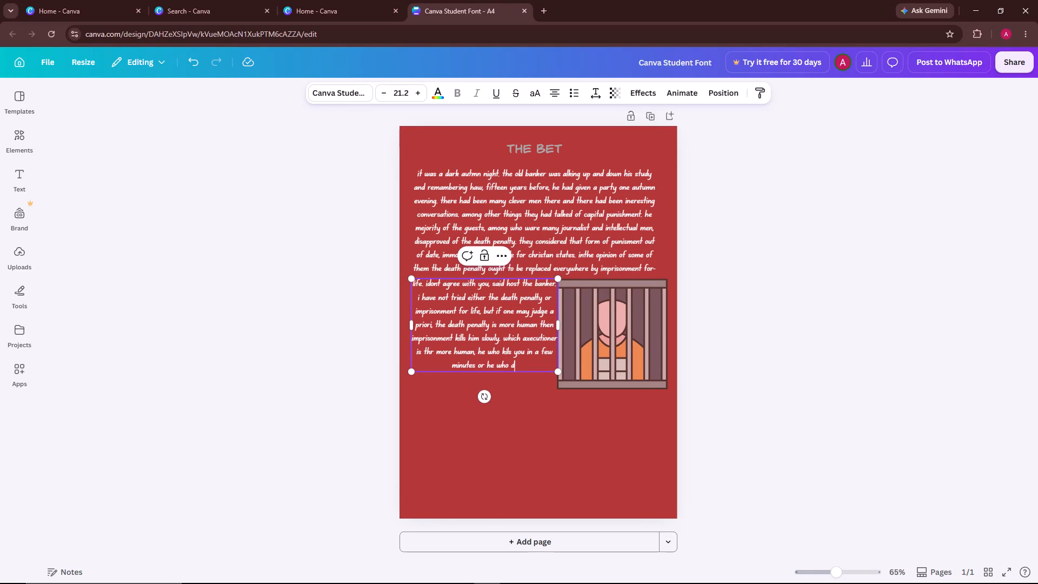
text(rag)
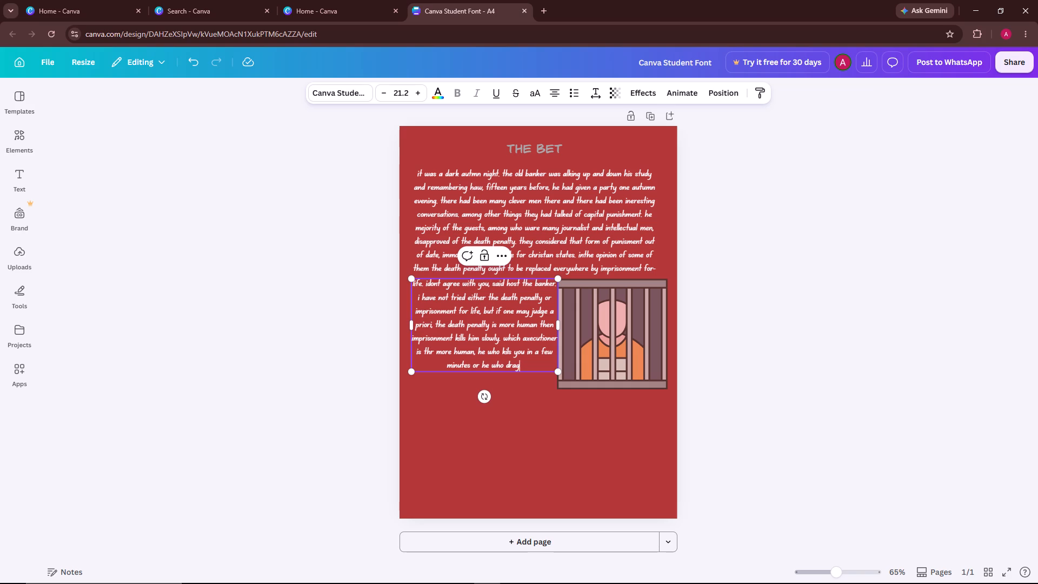
text(s)
key(space)
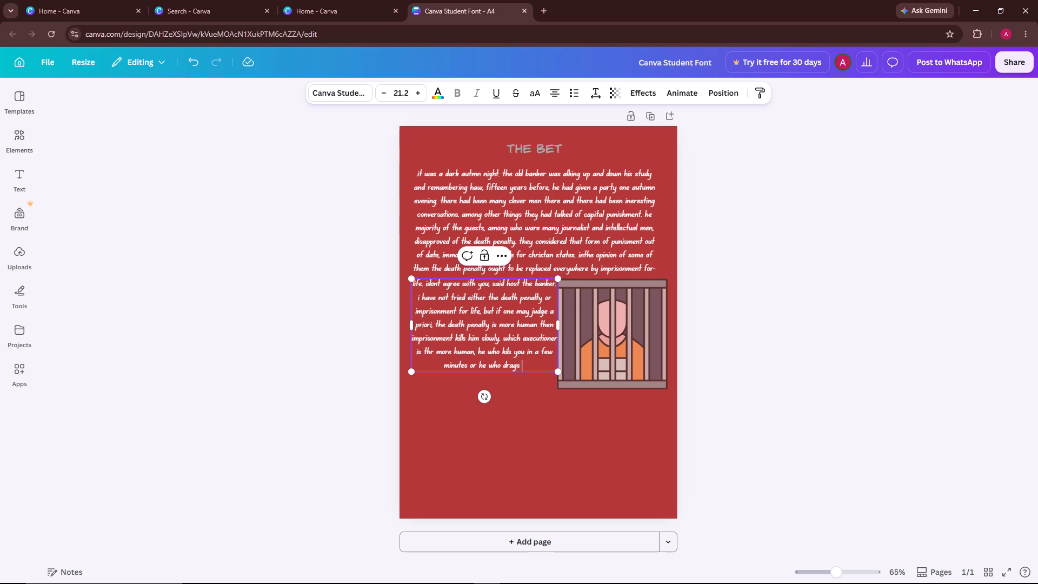
Continue the narrow column's sentence after "or he who drags" with "the life out of you".
text(the)
key(space)
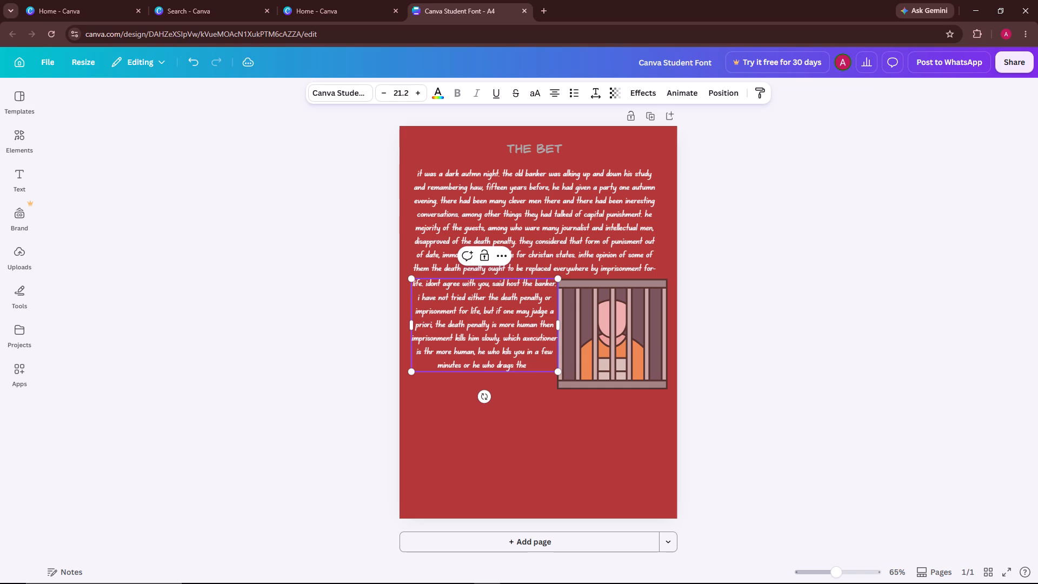
key(f)
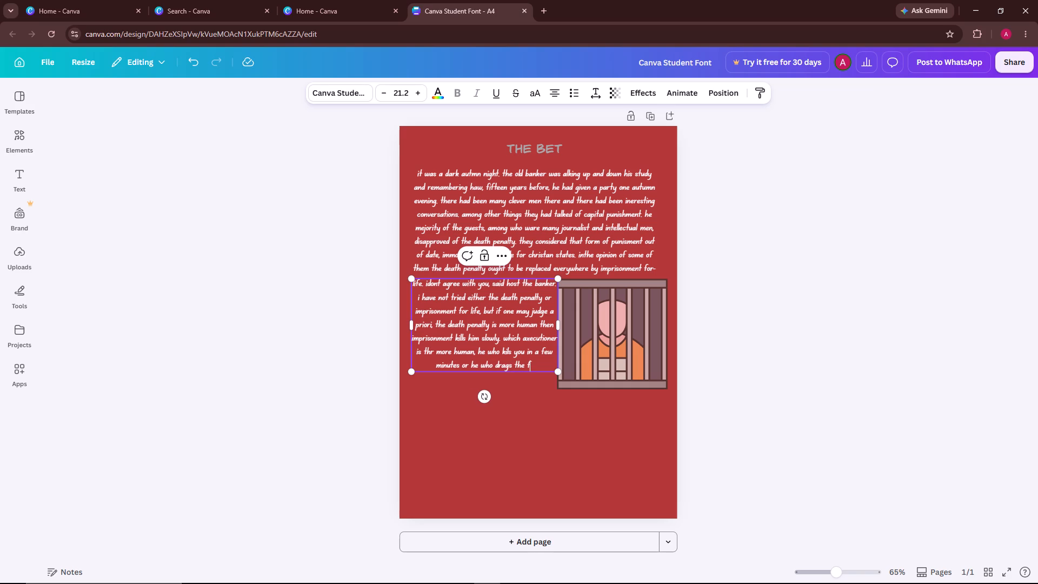
key(BackSpace)
text(life)
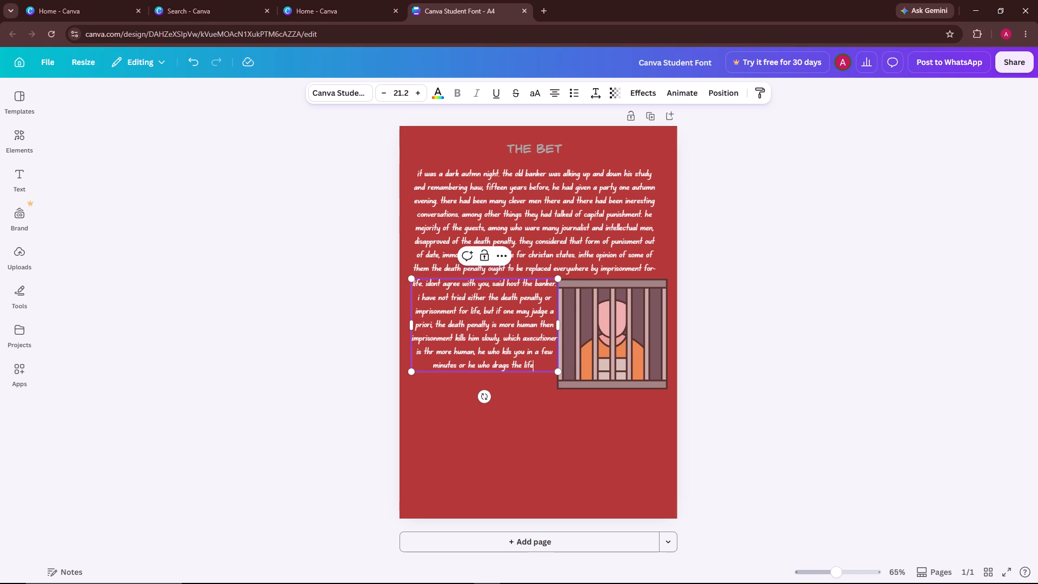
key(space)
text(out)
key(space)
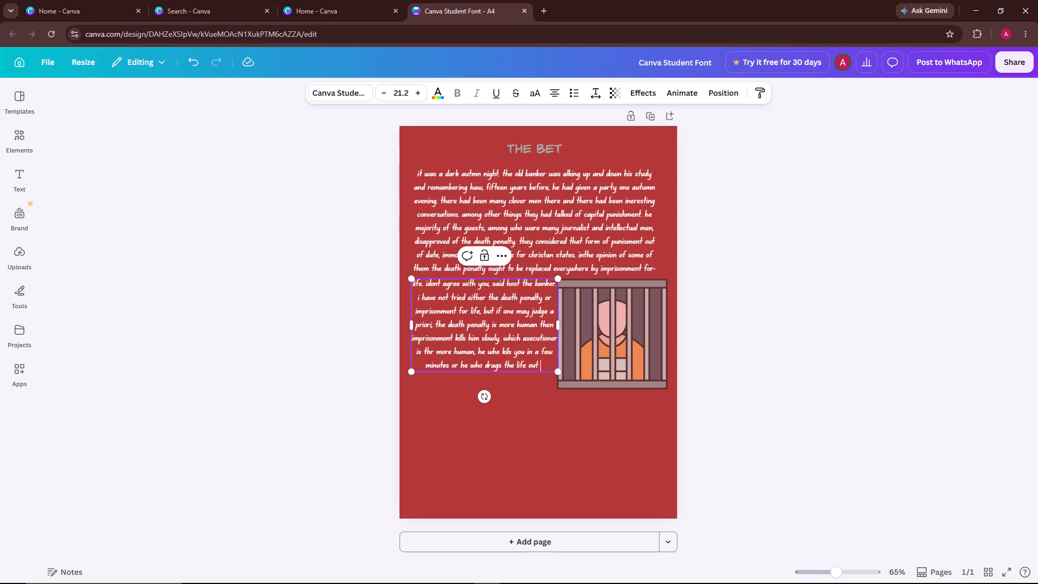
text(of)
key(space)
text(you)
key(space)
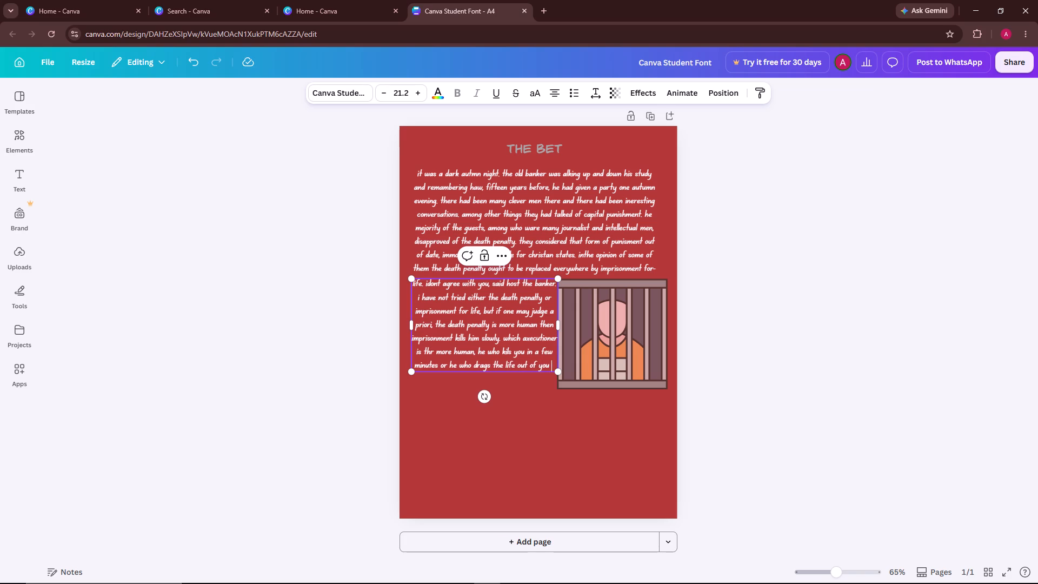
Continue the narrow column's sentence after "the life out of you" with "in the course".
text(in thr)
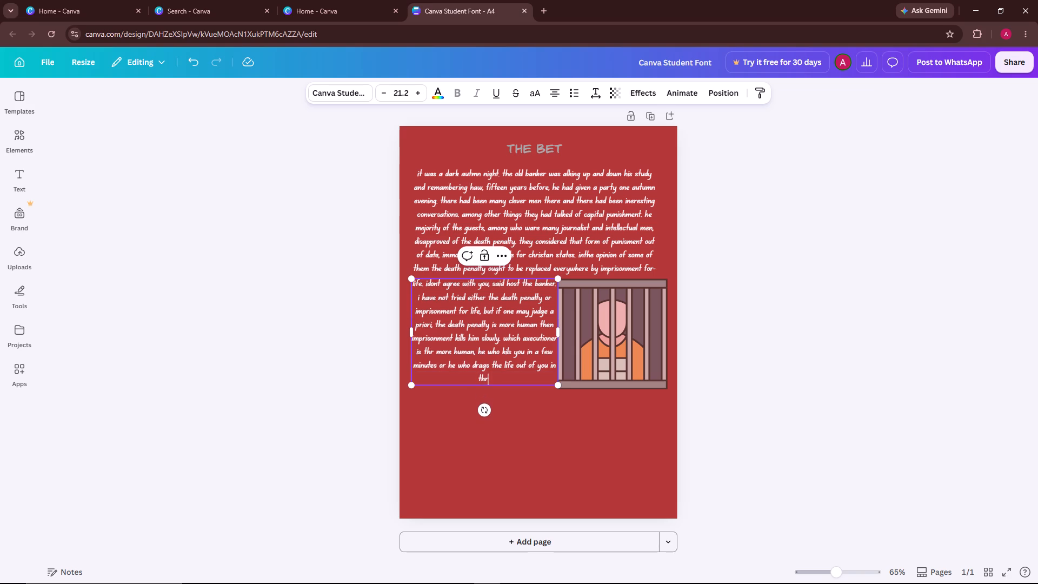
key(space)
key(BackSpace)
key(BackSpace)
key(e)
key(space)
text(cou)
text(rd)
key(BackSpace)
text(se)
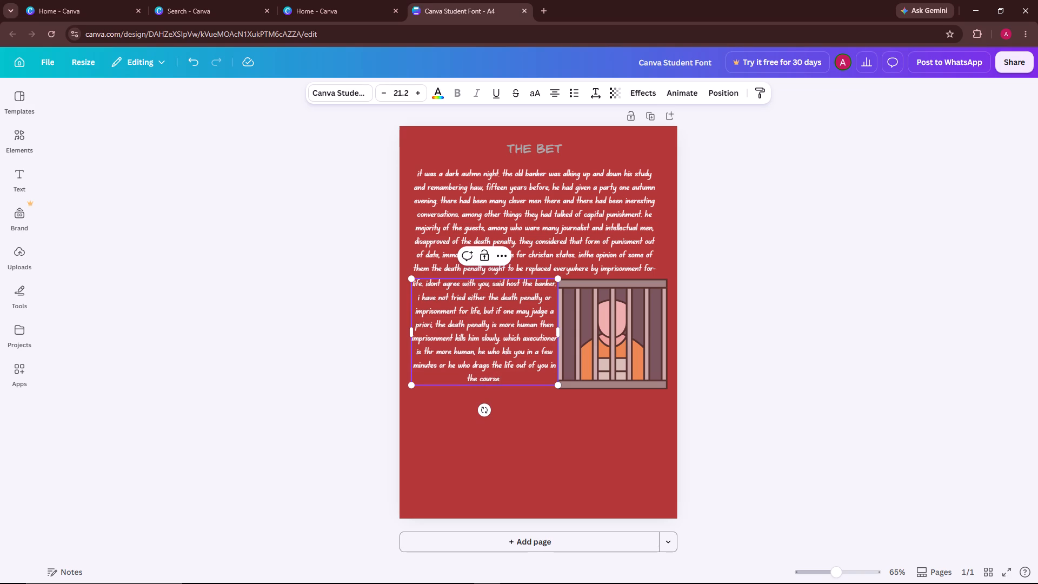
key(space)
End the narrow column's sentence with "of many years?" followed by two apostrophes as the closing quotation mark, and finish editing the text.
text(of)
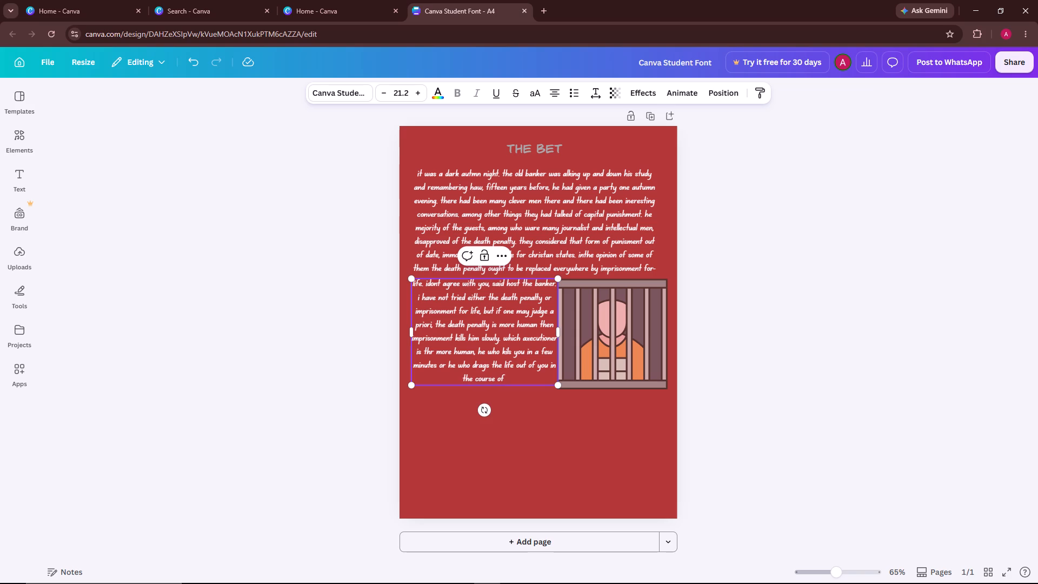
key(space)
text(many)
key(space)
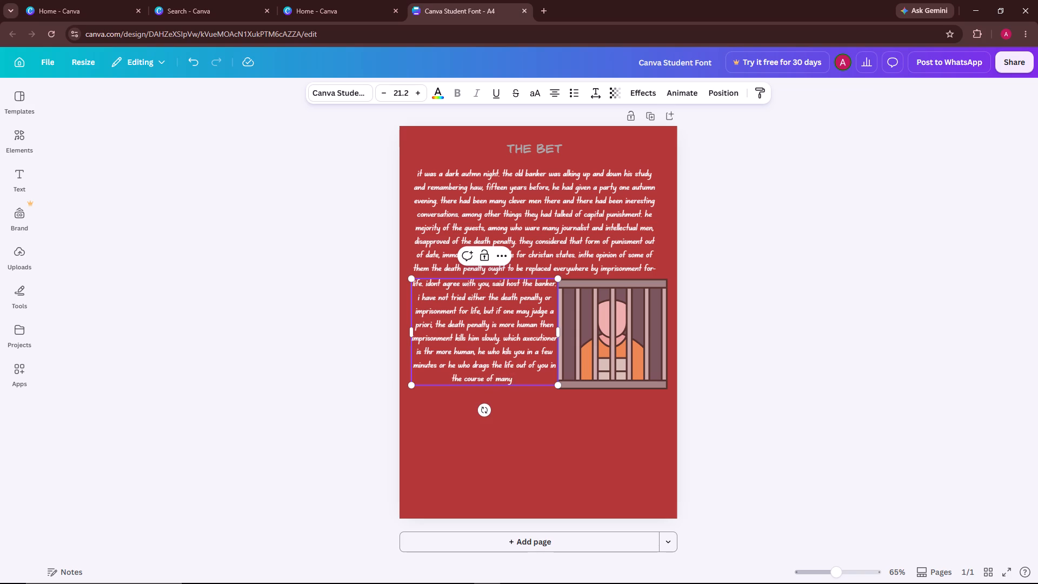
text(years)
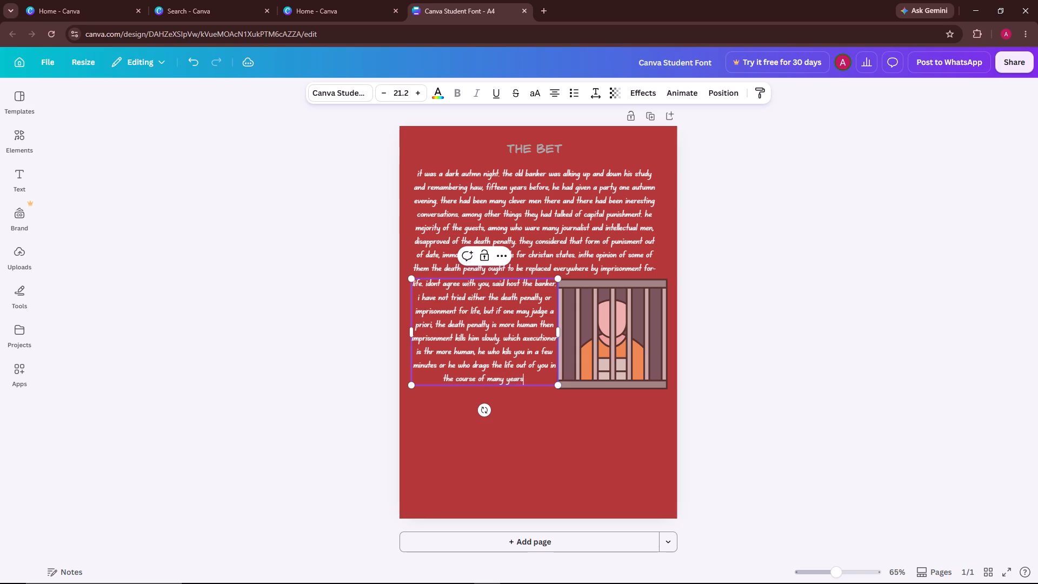
key(shift+question)
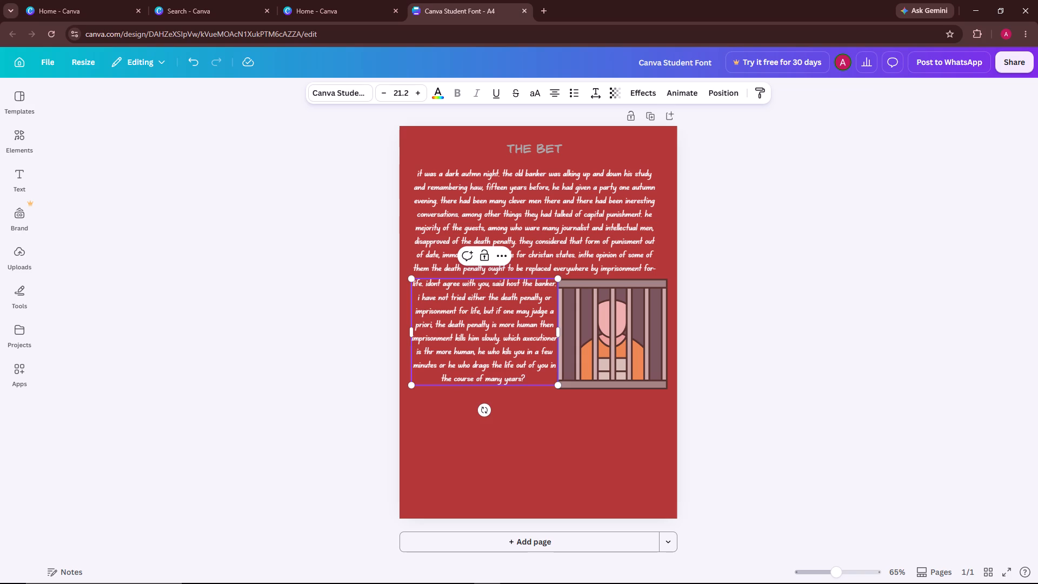
key(apostrophe)
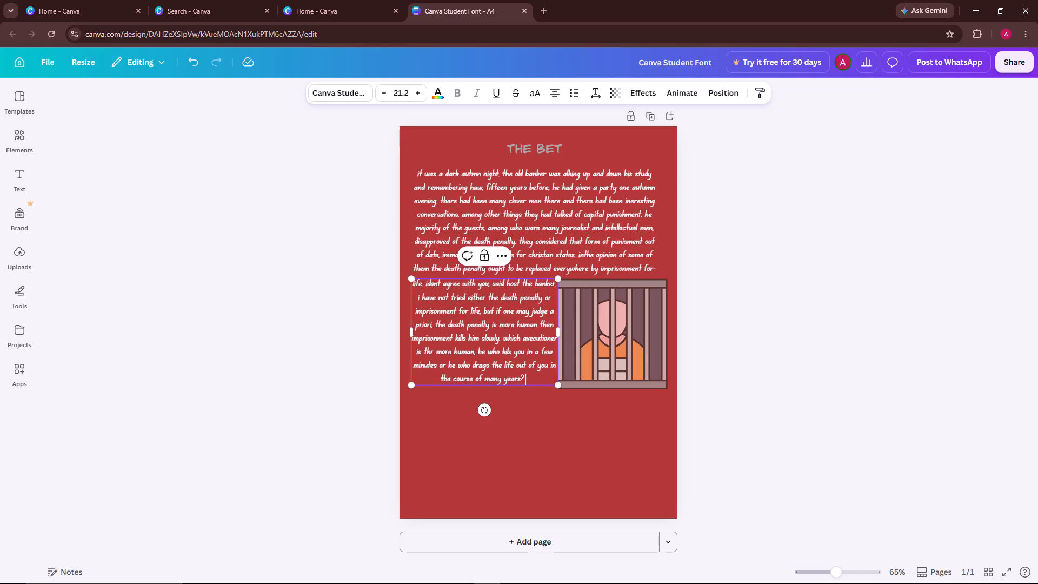
key(apostrophe)
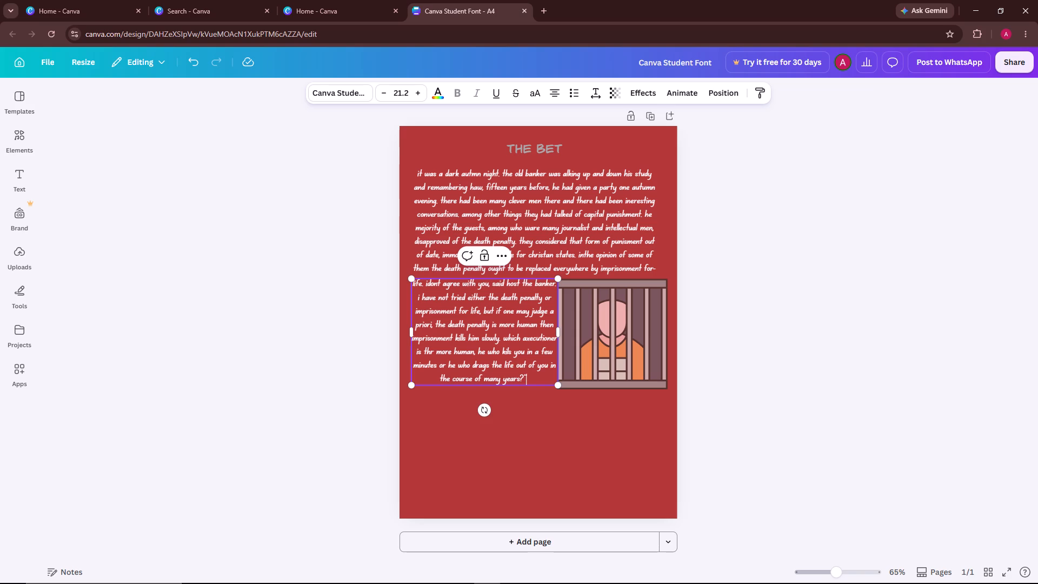
click(807, 267)
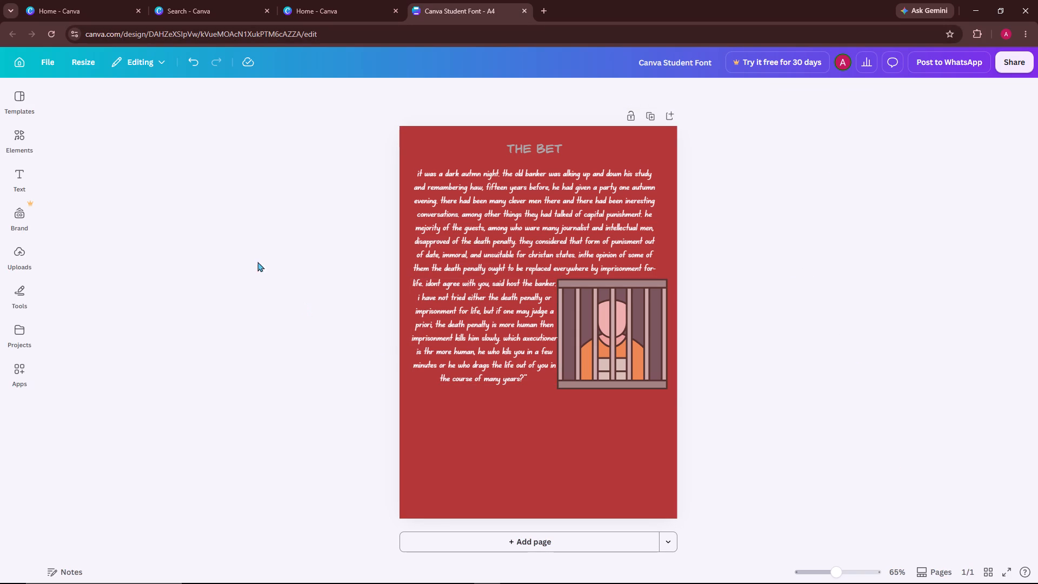
Search the graphics elements for "exicuted", replacing the earlier prison search.
click(19, 145)
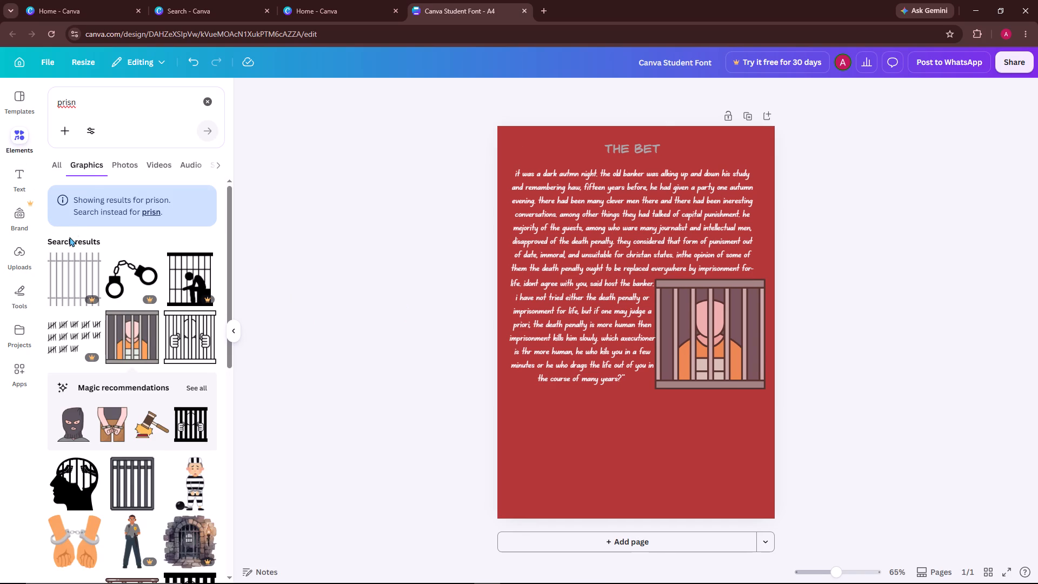
click(96, 106)
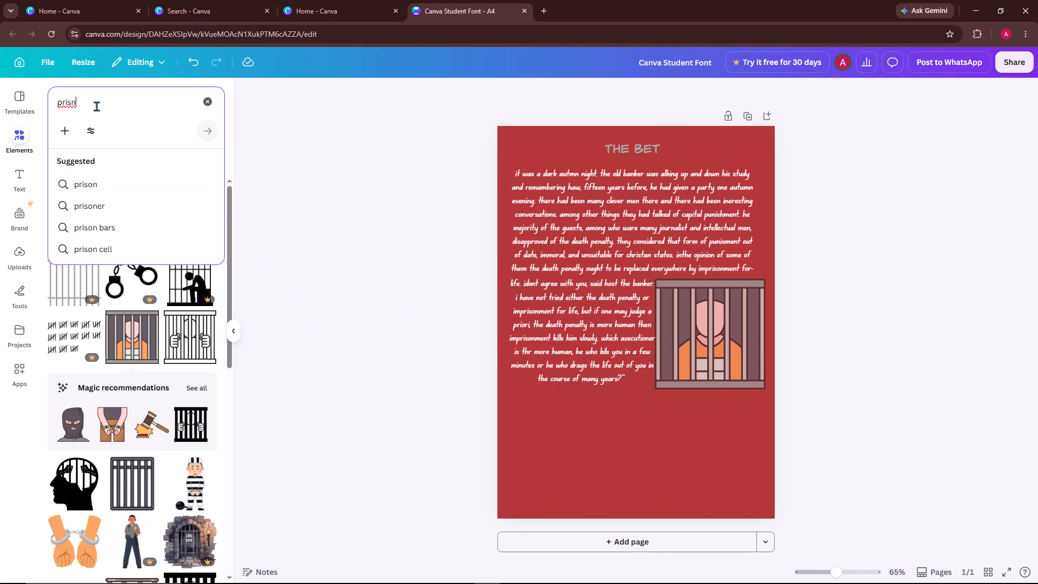
key(BackSpace)
key(BackSpace)
key(BackSpace)
key(BackSpace)
key(BackSpace)
key(BackSpace)
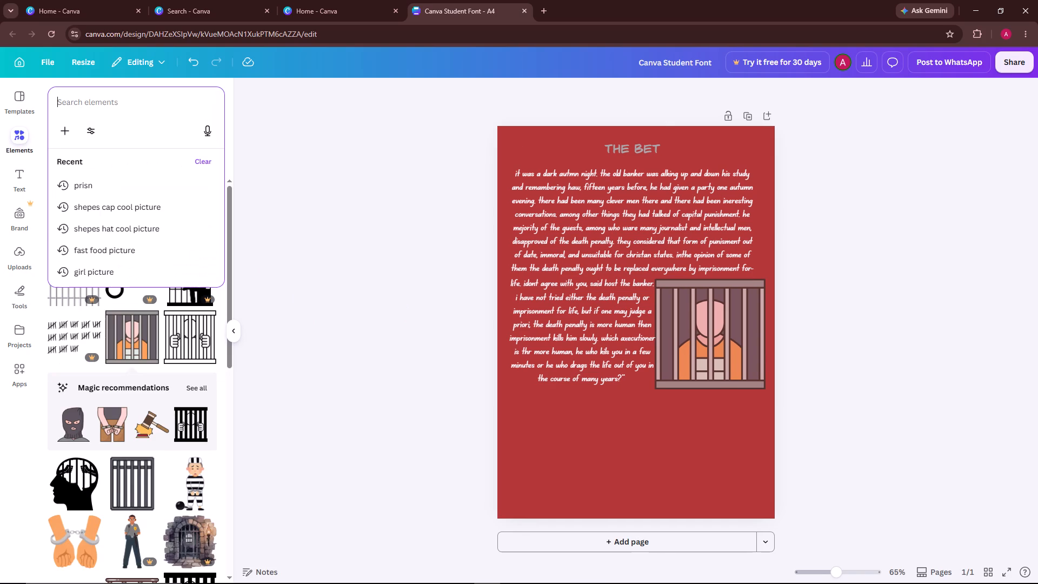
text(exu)
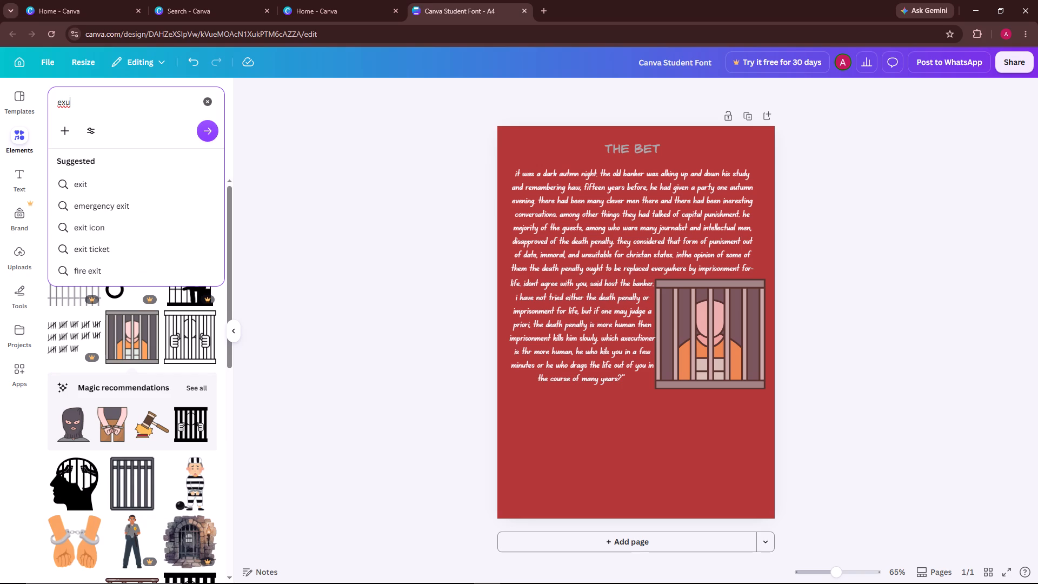
key(BackSpace)
key(i)
text(cuted)
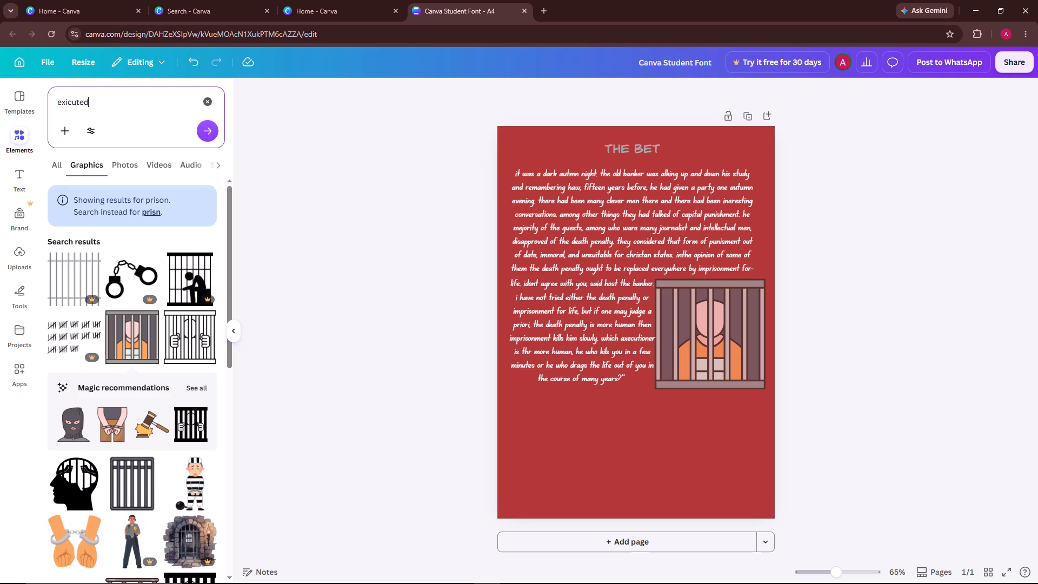
key(Return)
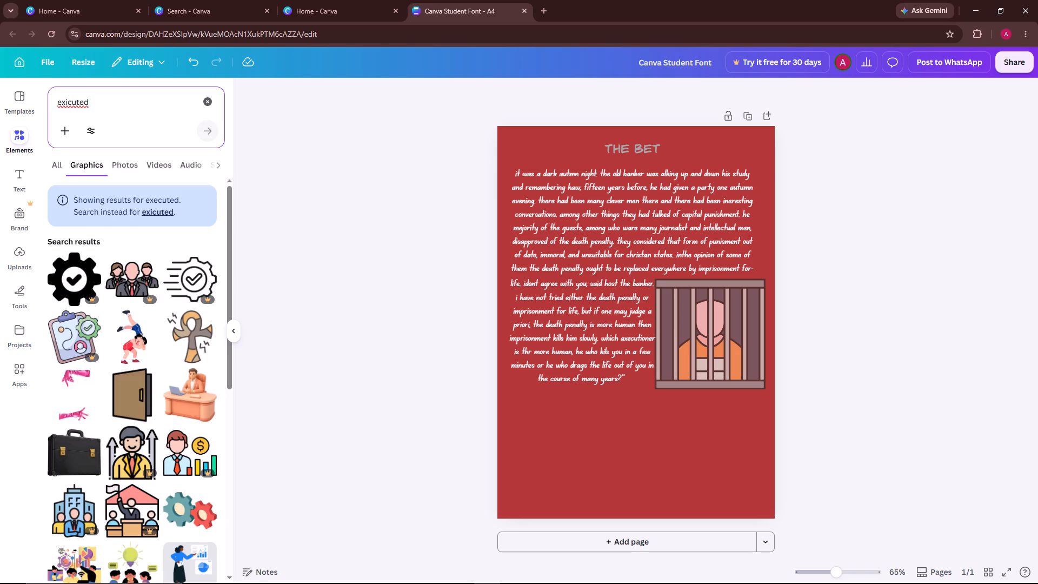
Replace the graphics search with "death" and choose the suggested search "death frame".
key(BackSpace)
key(BackSpace)
key(BackSpace)
key(BackSpace)
key(BackSpace)
key(BackSpace)
key(BackSpace)
key(BackSpace)
key(BackSpace)
key(BackSpace)
key(BackSpace)
key(BackSpace)
key(BackSpace)
key(BackSpace)
key(BackSpace)
key(BackSpace)
key(BackSpace)
key(BackSpace)
key(BackSpace)
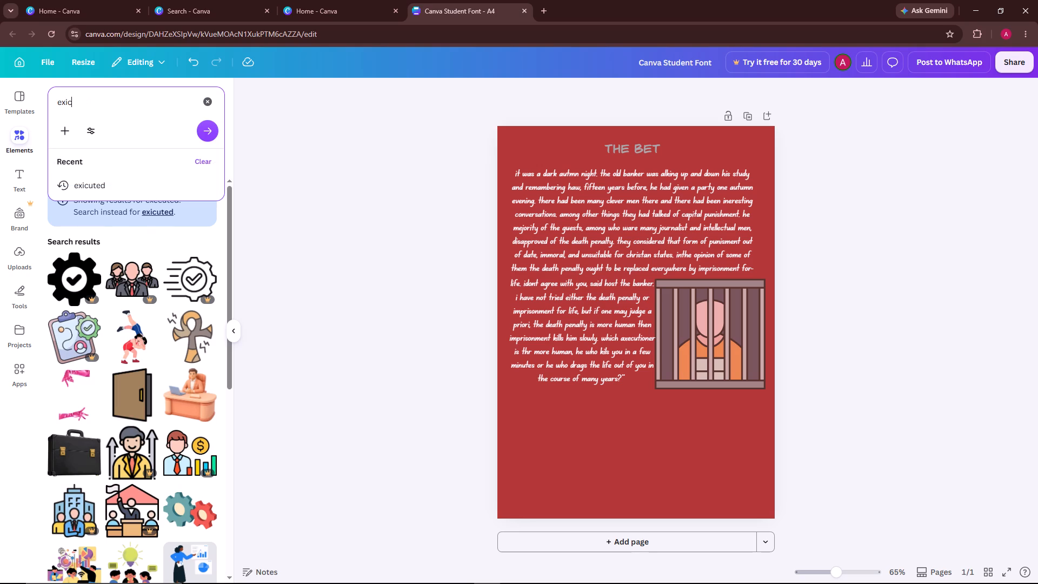
text(deqa)
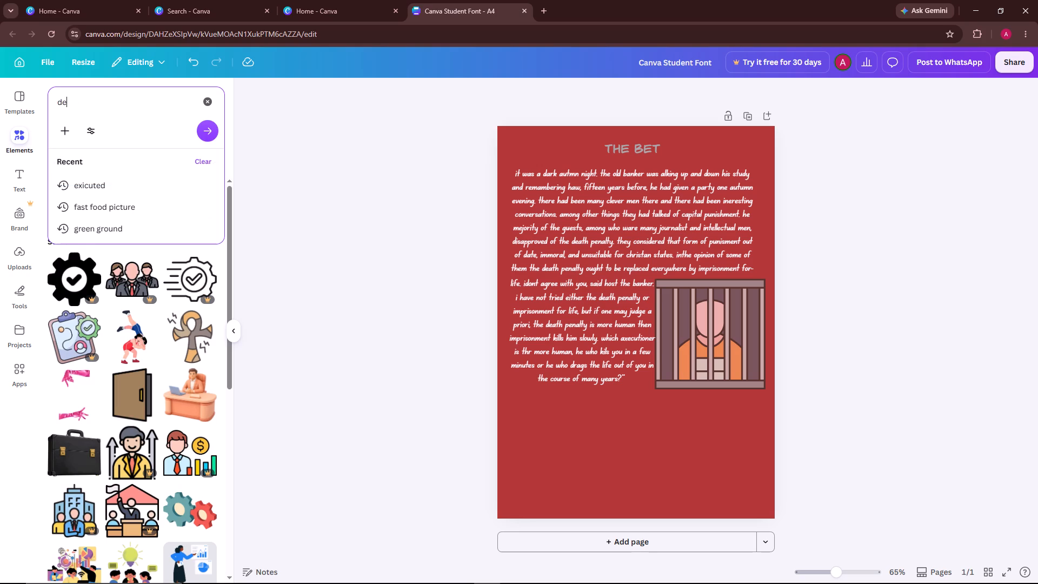
key(BackSpace)
key(BackSpace)
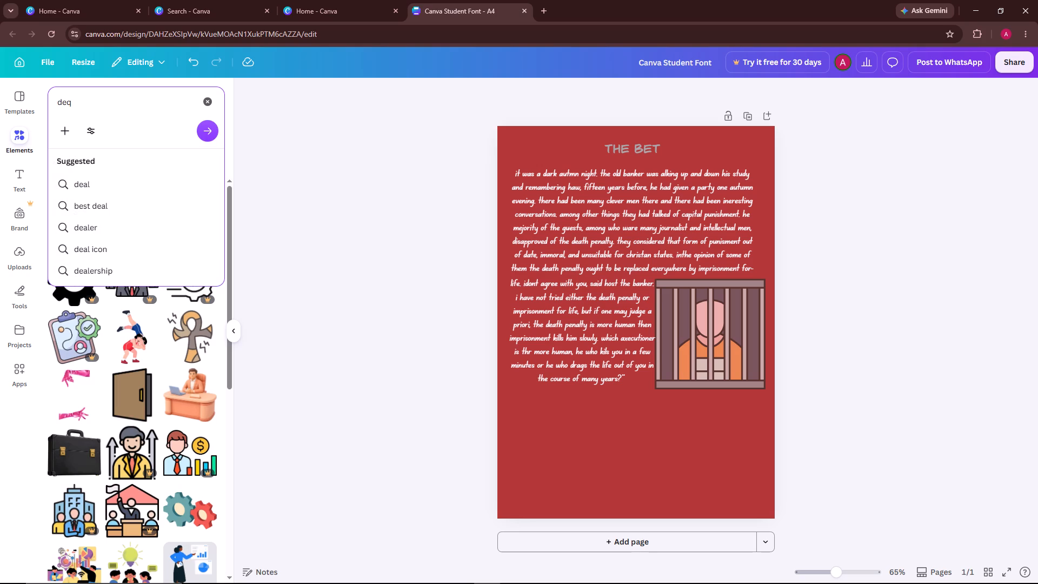
text(ath)
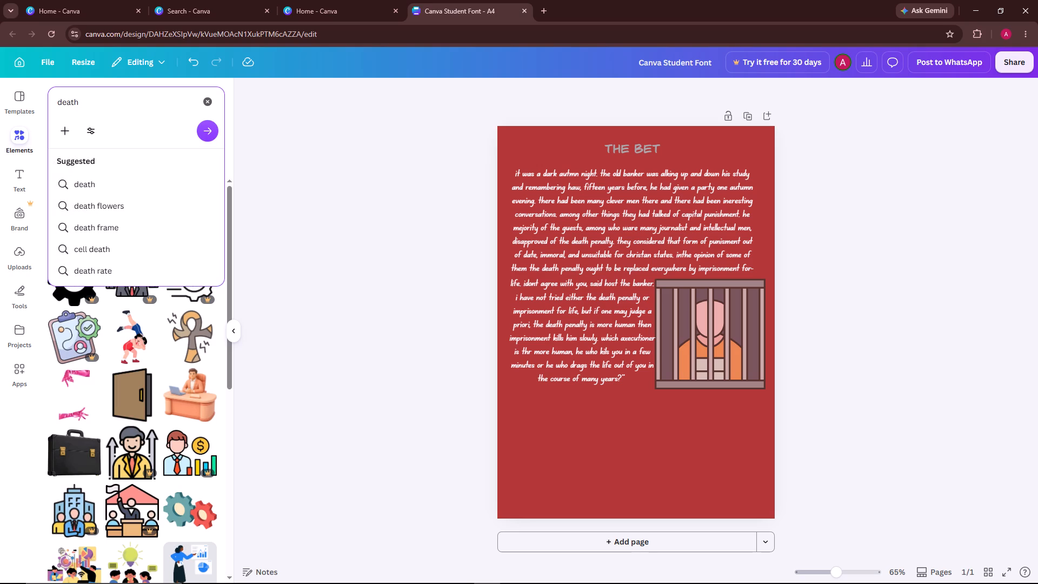
key(space)
click(84, 235)
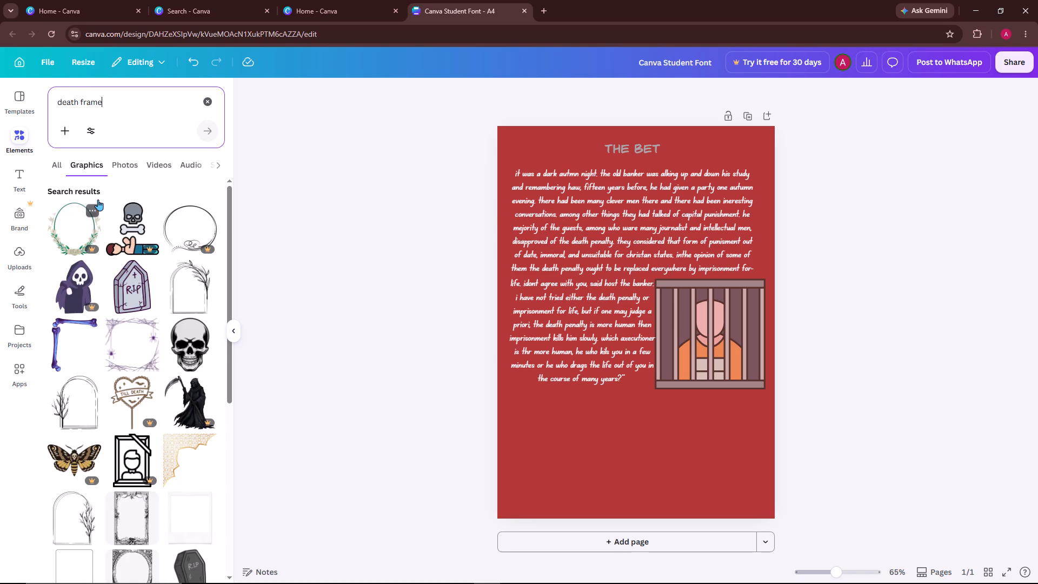
Find the black outlined coffin marked R.I.P. among the death frame graphics and add it to the page.
scroll(145, 362, down, 2)
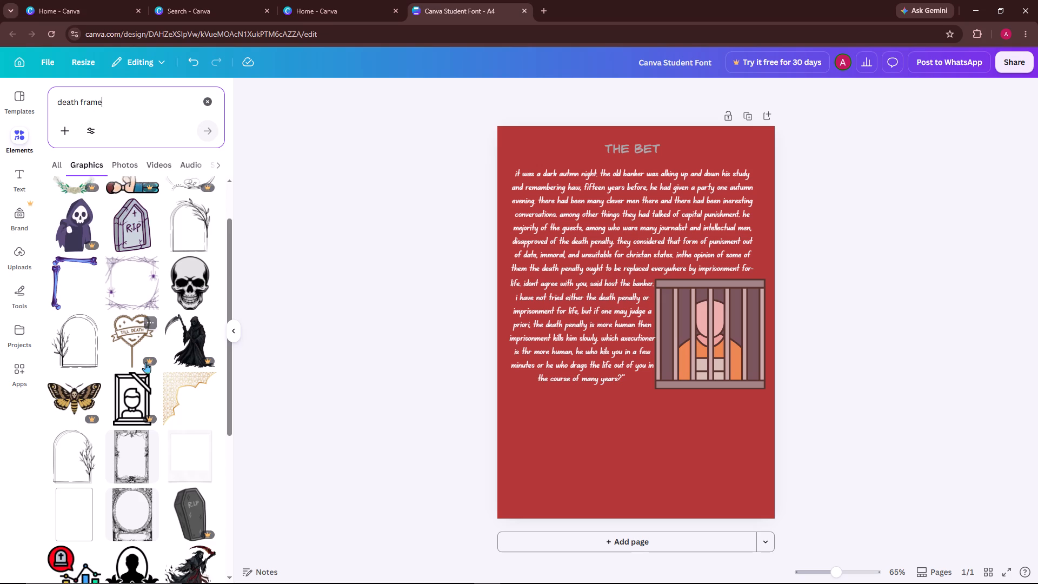
scroll(145, 362, down, 1)
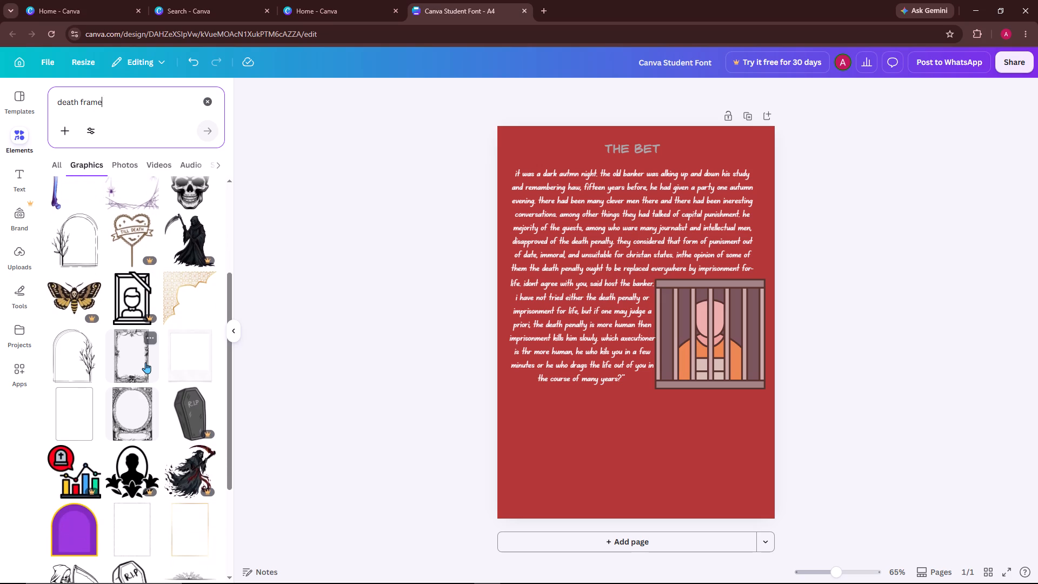
scroll(145, 362, up, 2)
scroll(145, 362, down, 7)
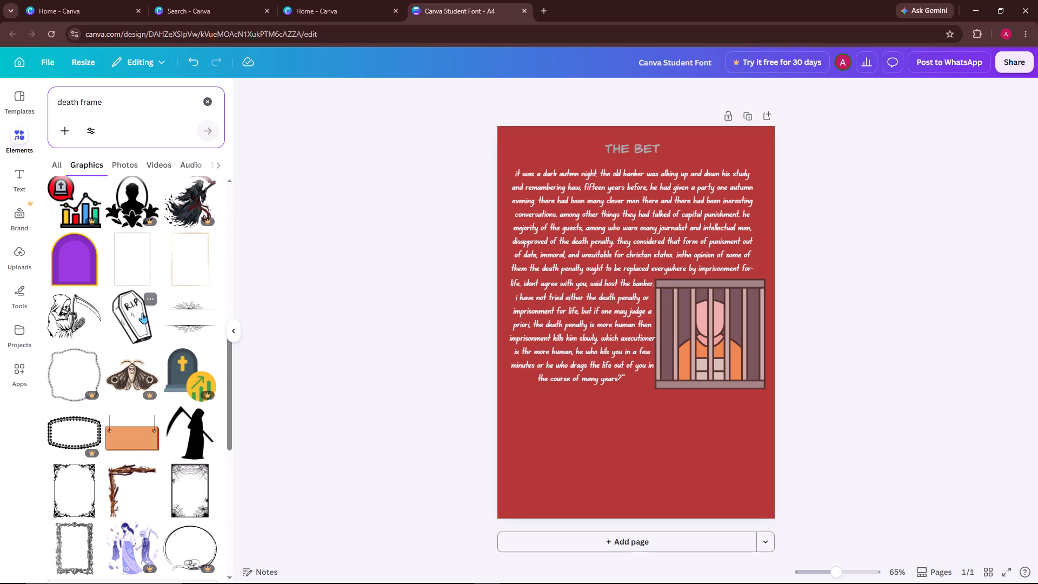
click(142, 313)
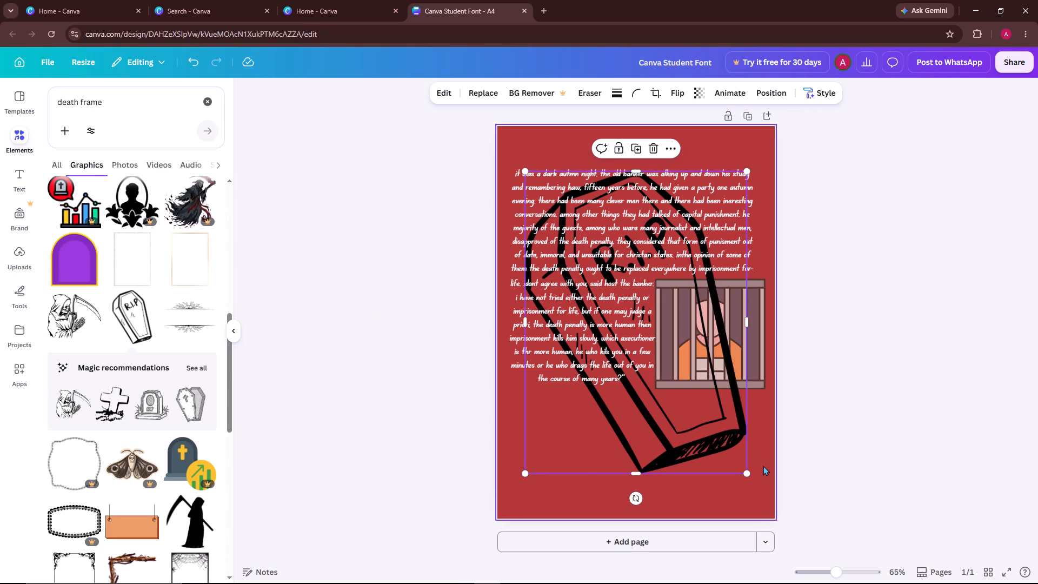
Shrink the coffin graphic to less than half its size and place it directly below the narrow text column.
drag(749, 472, 608, 303)
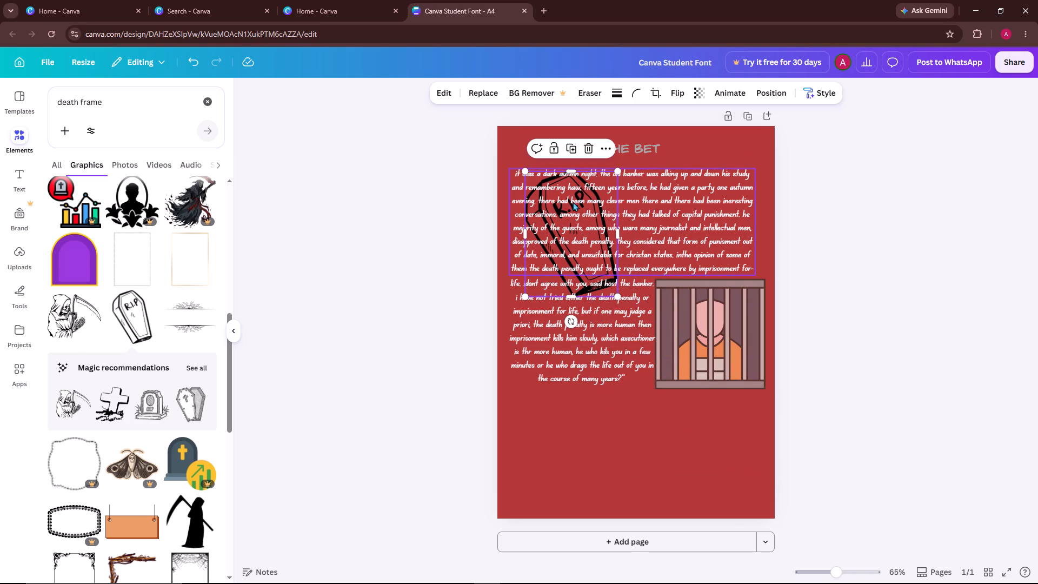
drag(573, 205, 571, 315)
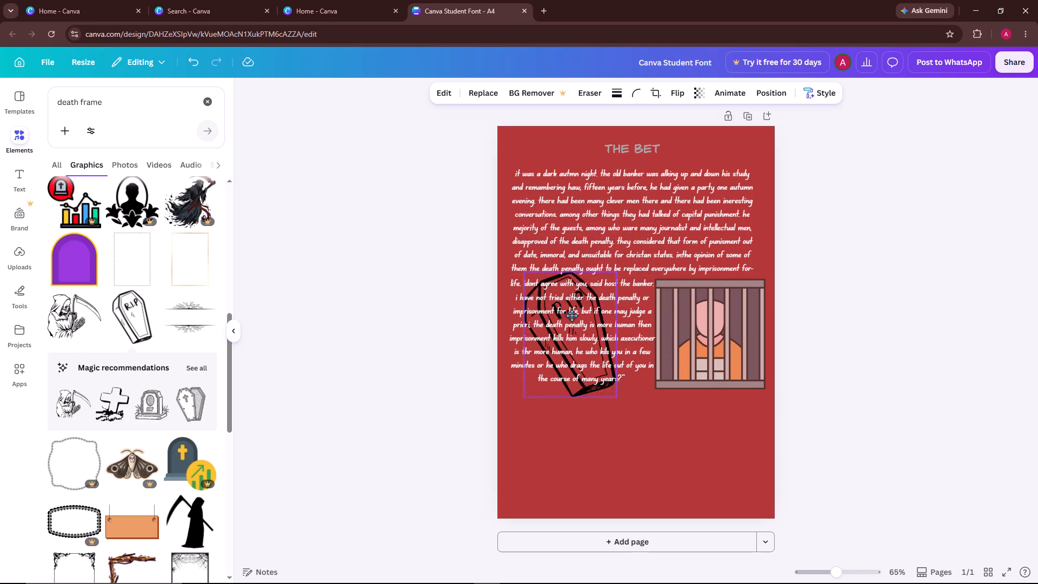
drag(571, 315, 575, 413)
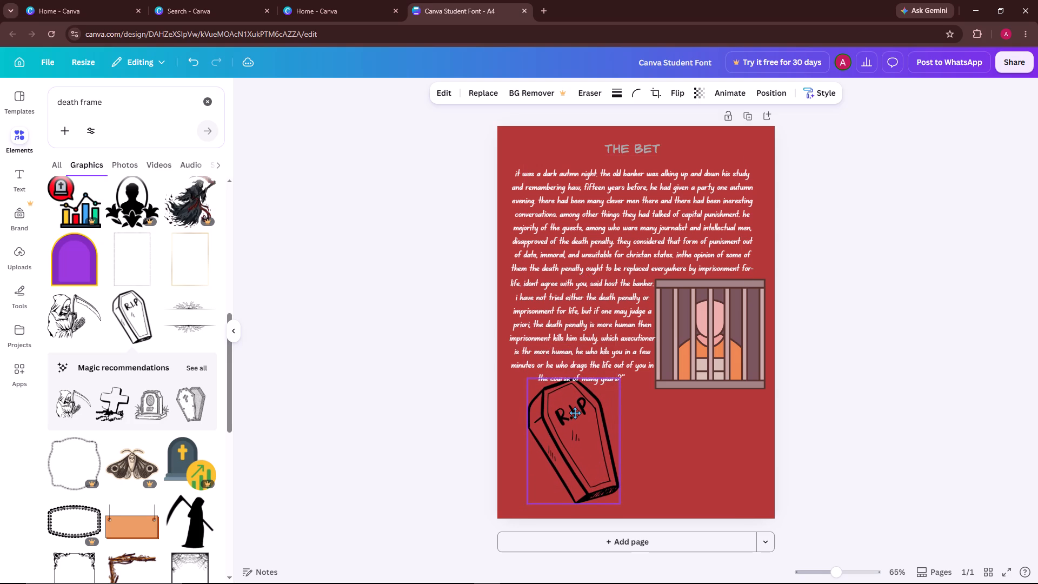
drag(575, 413, 574, 416)
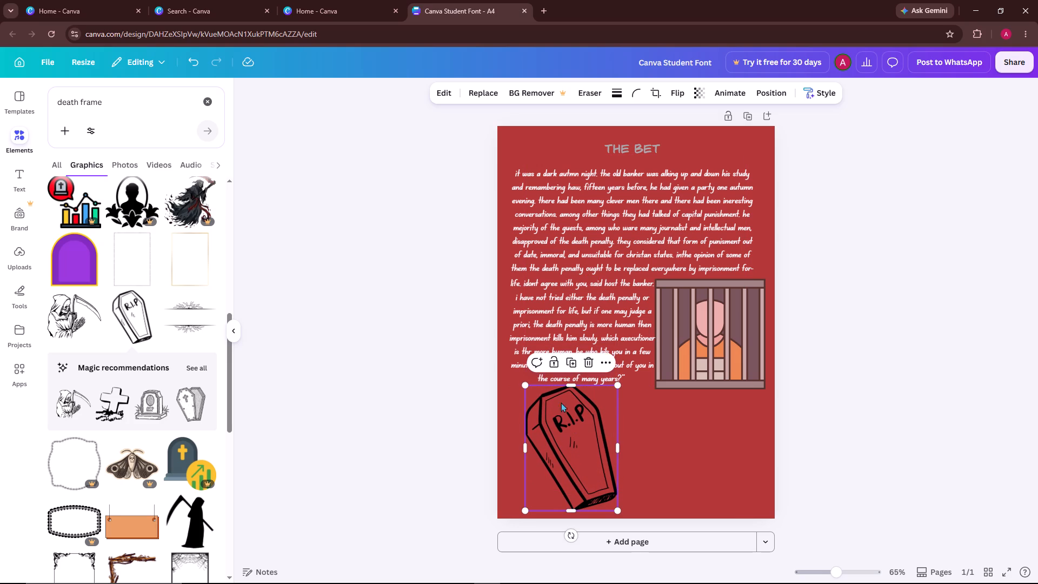
Shrink the coffin graphic slightly so it sits just below the narrow text column, and fine-tune its left edge.
click(527, 389)
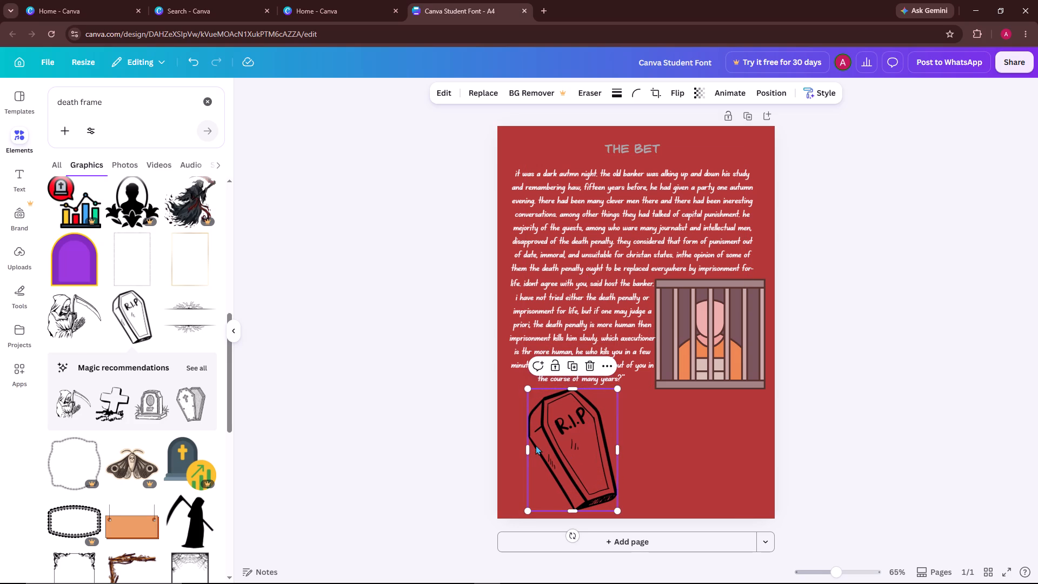
drag(525, 446, 506, 446)
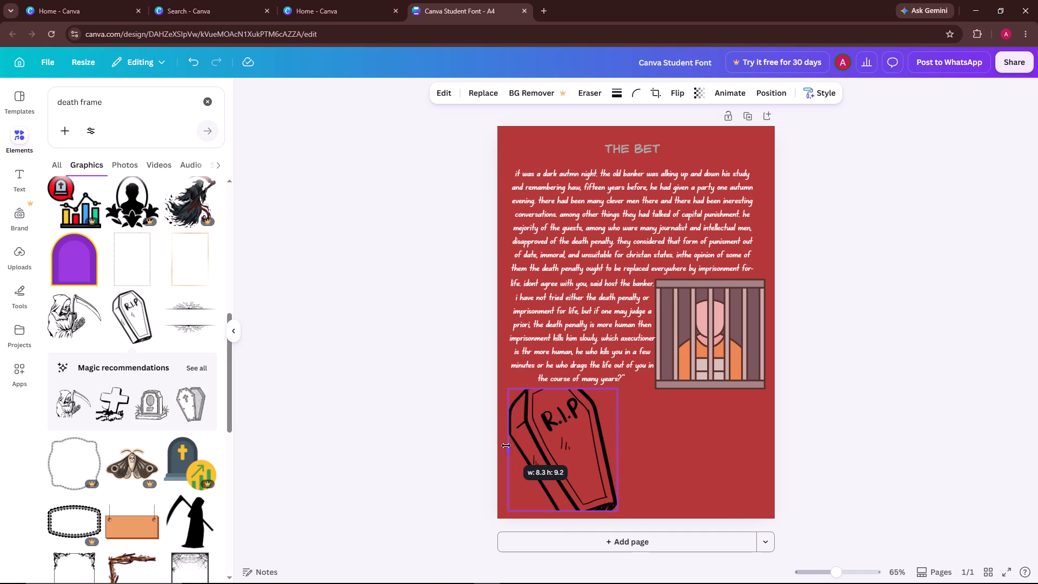
drag(506, 446, 524, 433)
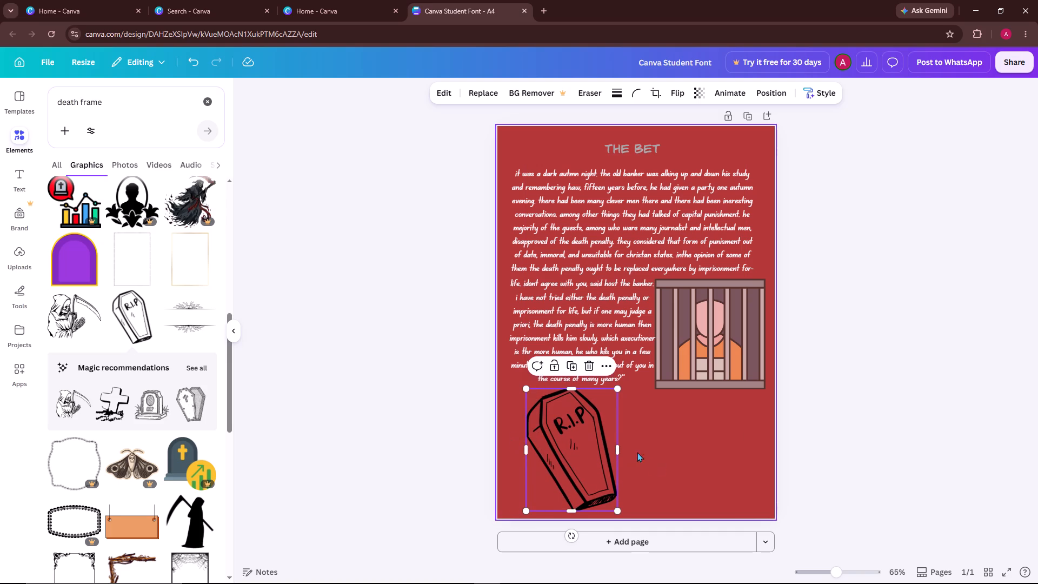
click(534, 419)
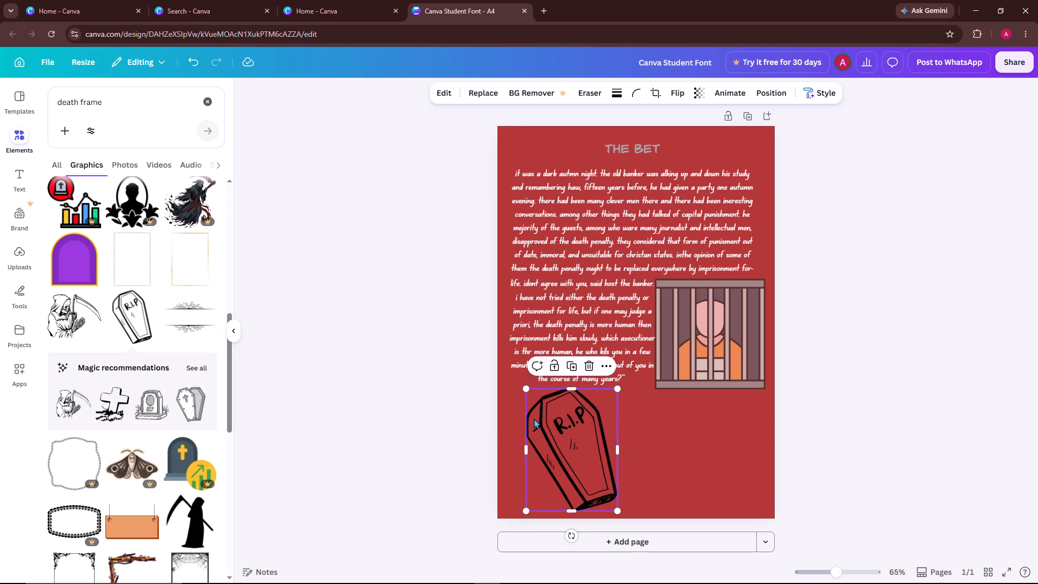
click(312, 385)
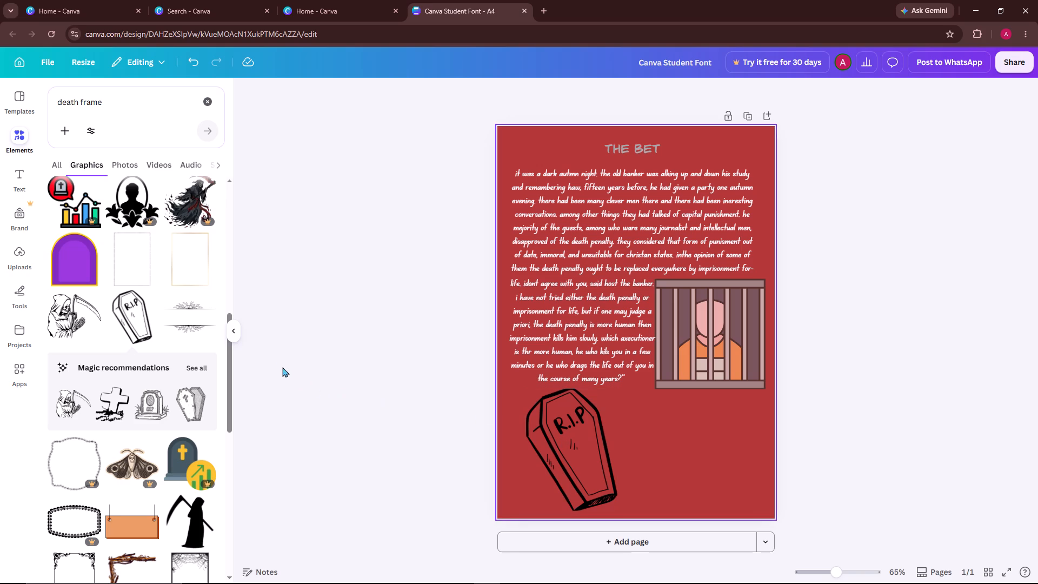
click(232, 330)
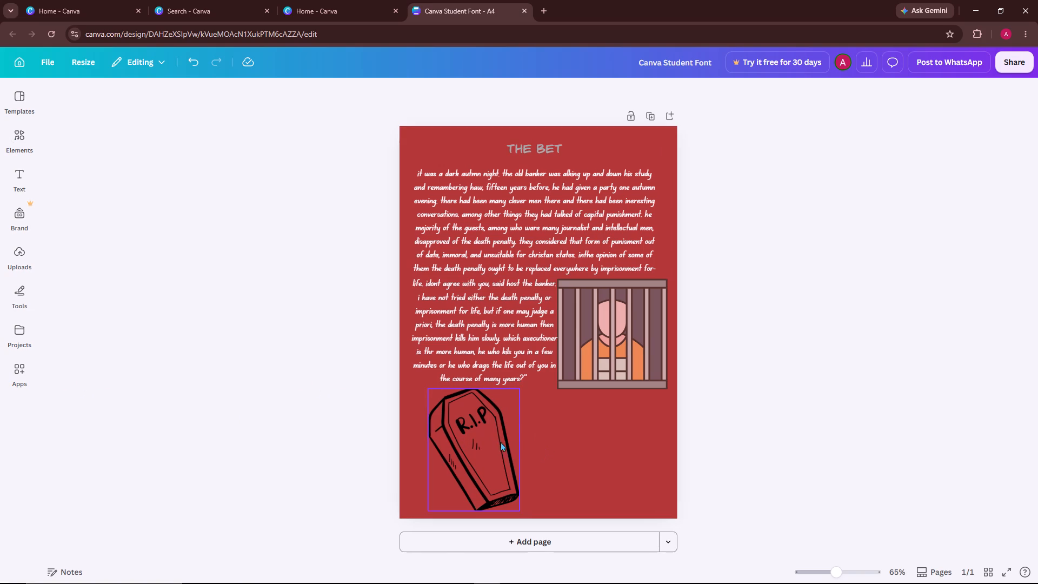
Try the Glow and Drop shadows on the coffin graphic and keep the Drop shadow.
click(488, 440)
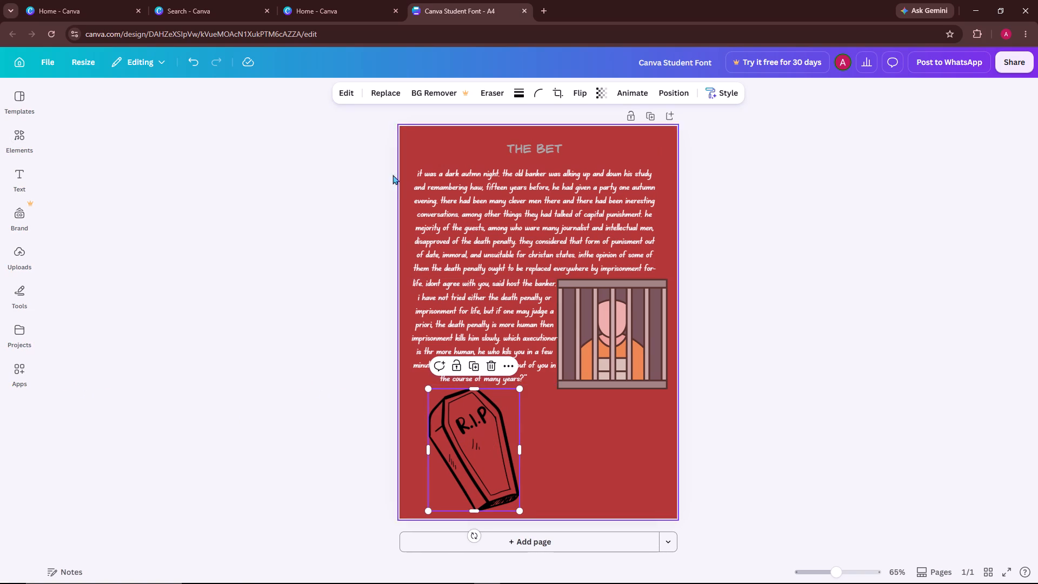
click(350, 96)
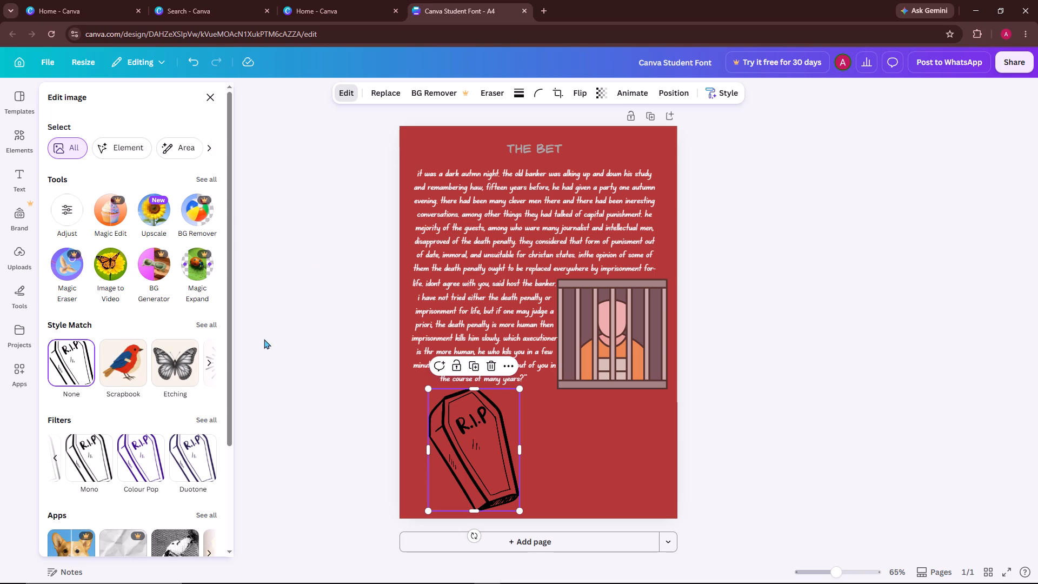
scroll(185, 440, down, 1)
scroll(177, 442, up, 2)
scroll(177, 367, down, 5)
scroll(142, 327, down, 5)
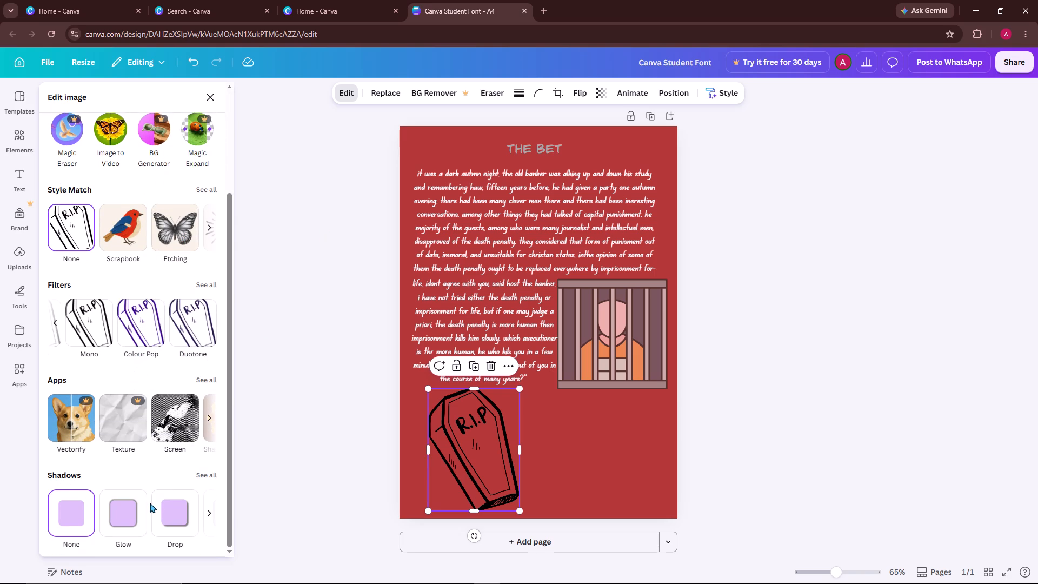
click(144, 513)
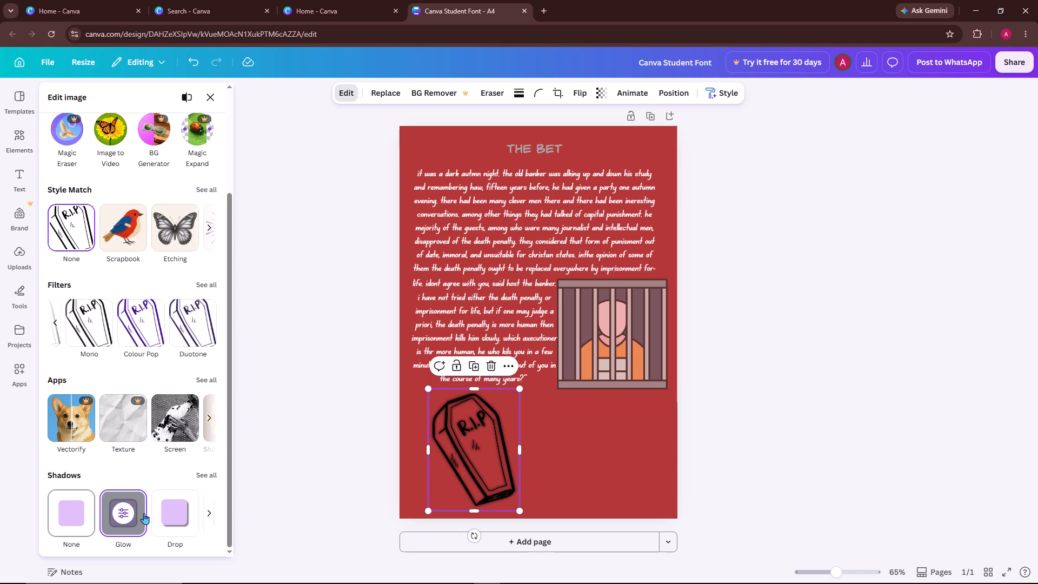
click(190, 511)
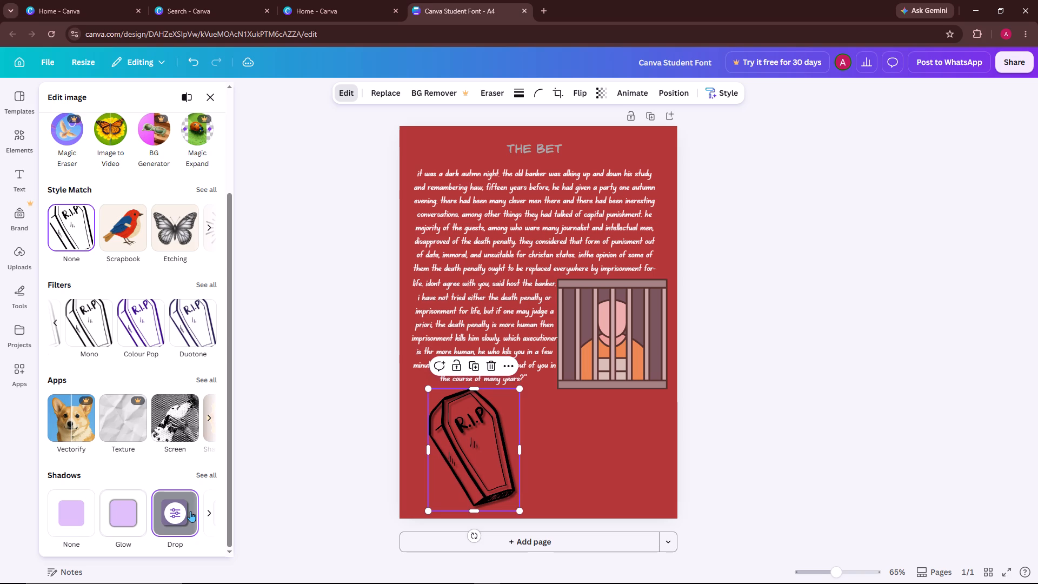
click(85, 514)
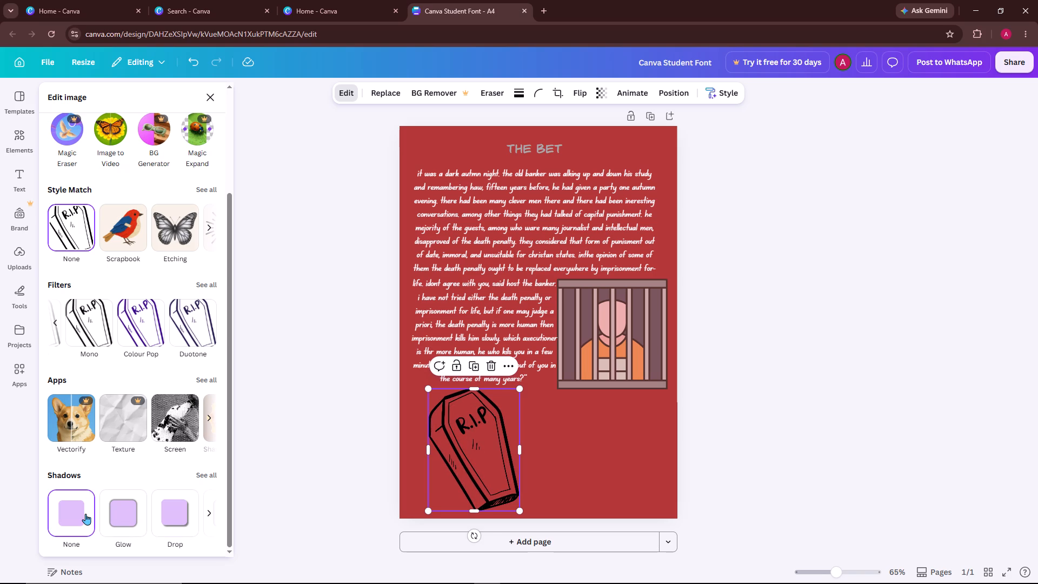
click(177, 520)
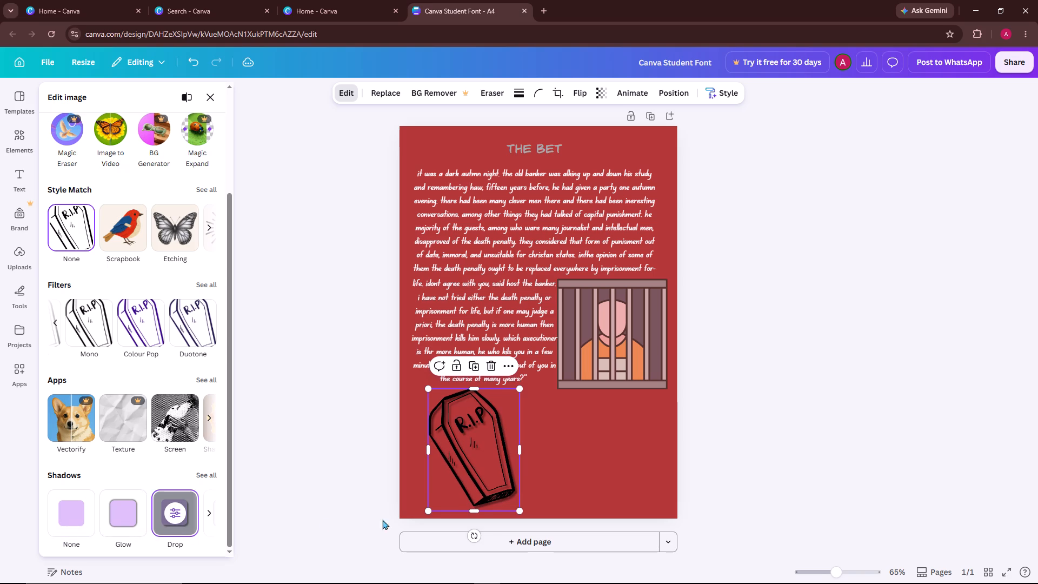
click(575, 441)
Duplicate the narrow text column and place the copy beside the coffin, below the prison graphic.
click(512, 334)
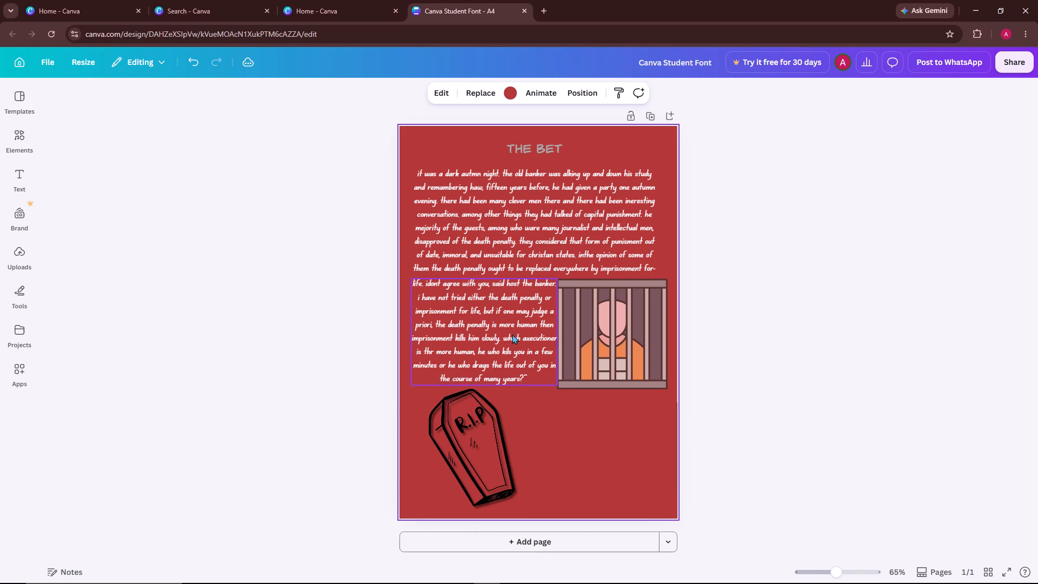
click(488, 257)
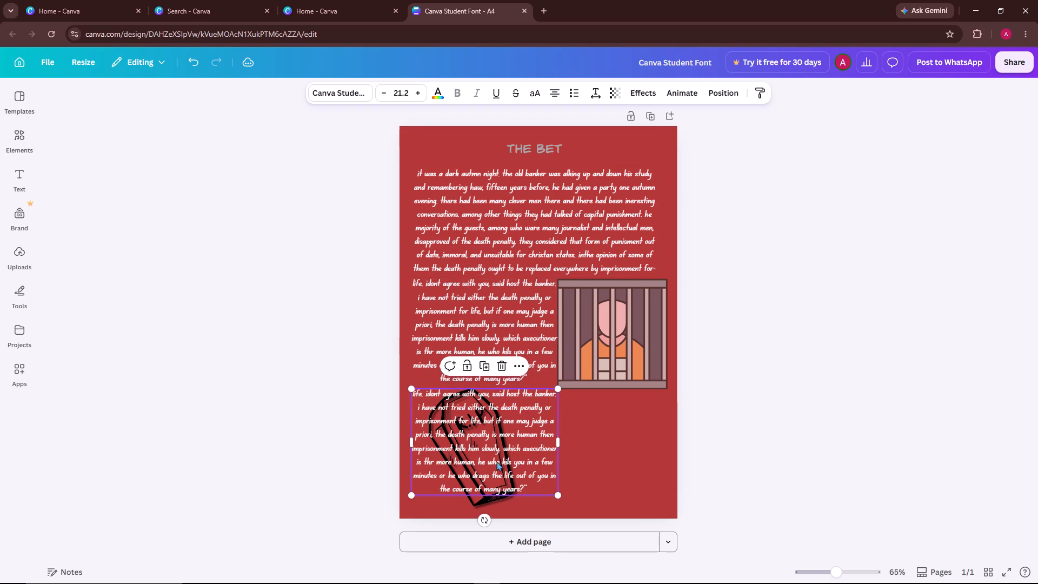
drag(482, 442, 589, 453)
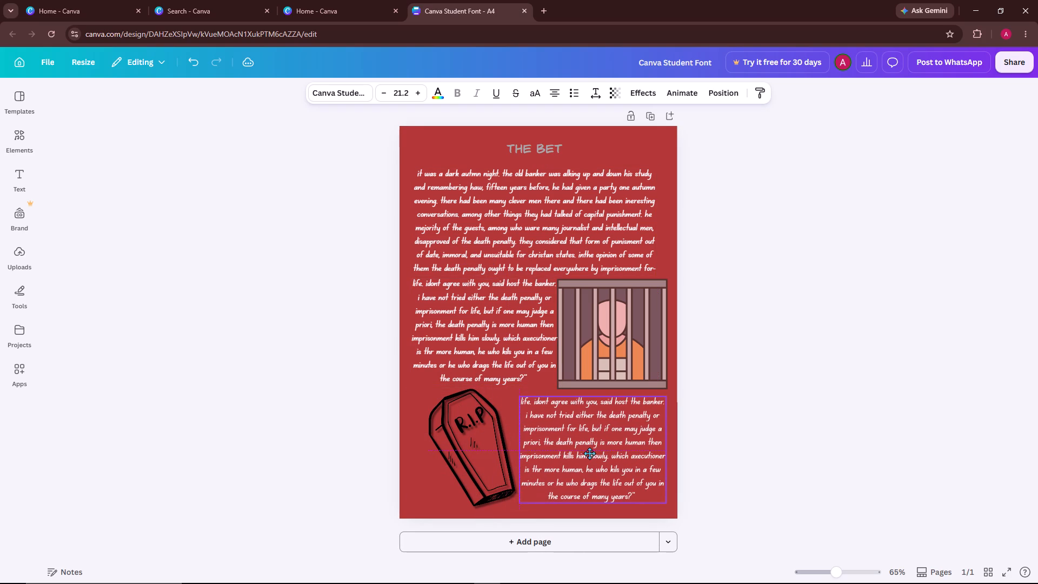
drag(589, 453, 596, 452)
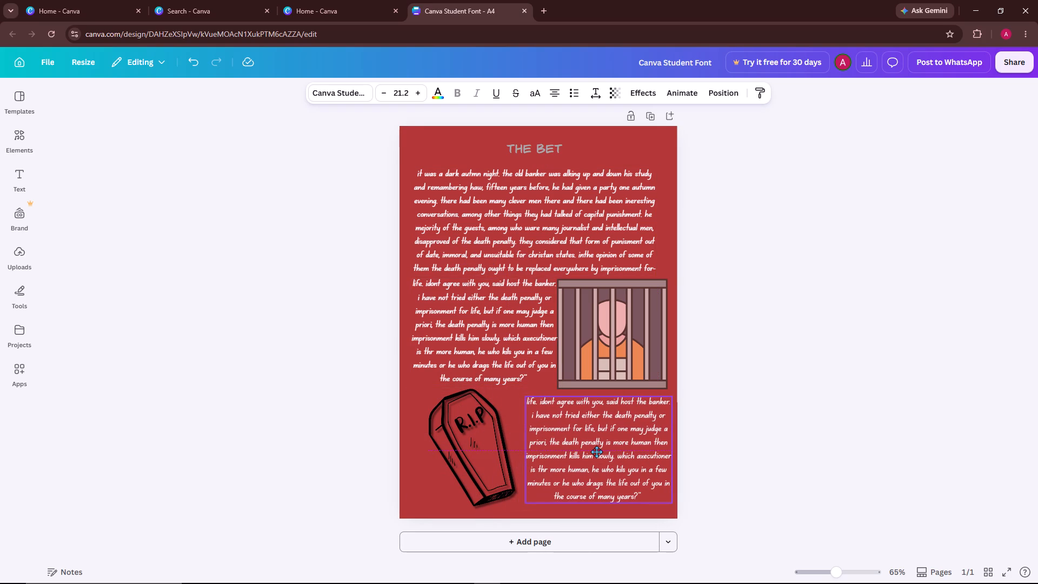
drag(596, 452, 596, 452)
Clear all the text from the copied text box beside the coffin.
double_click(610, 456)
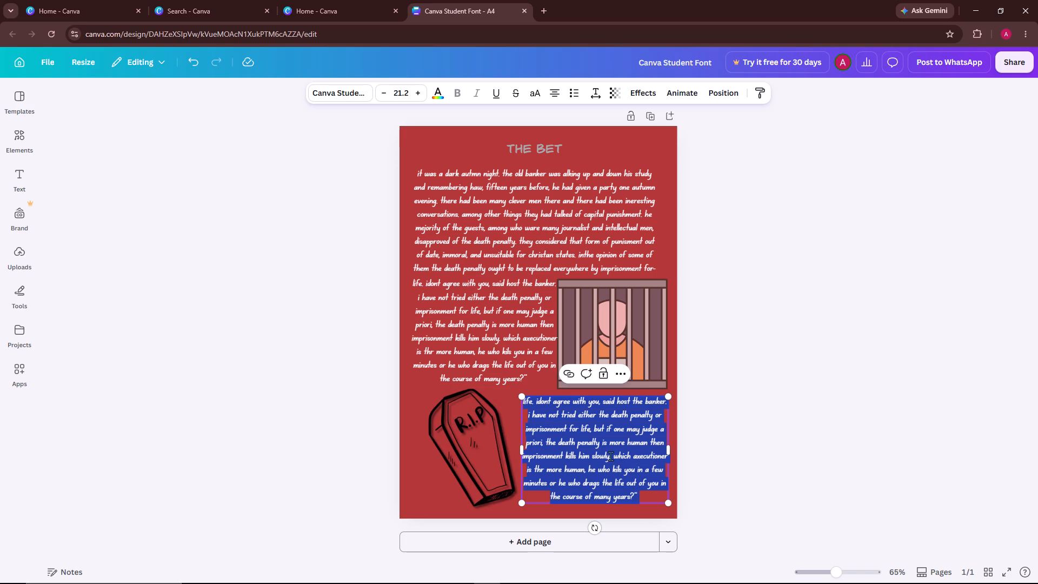
key(BackSpace)
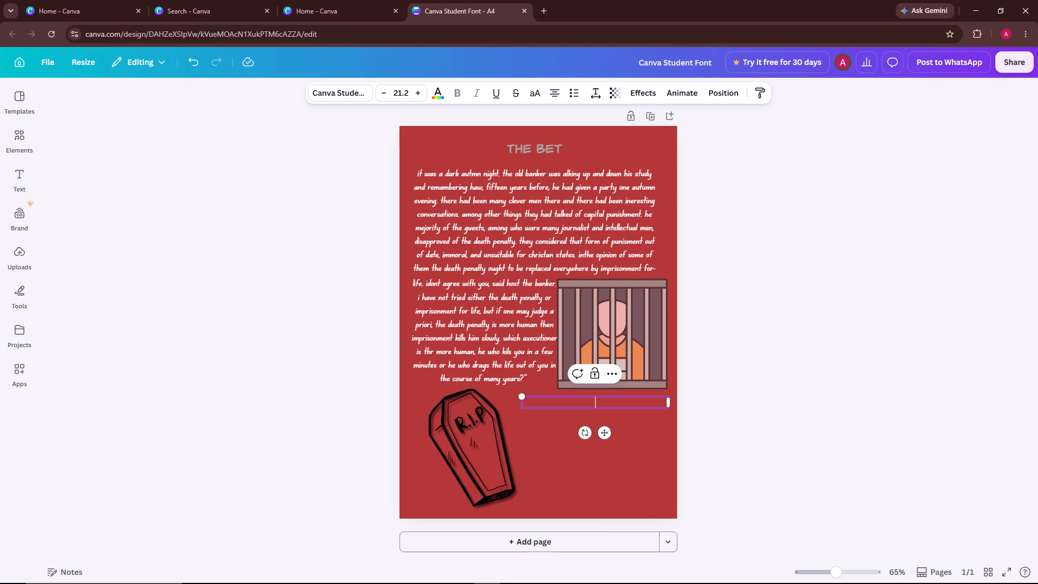
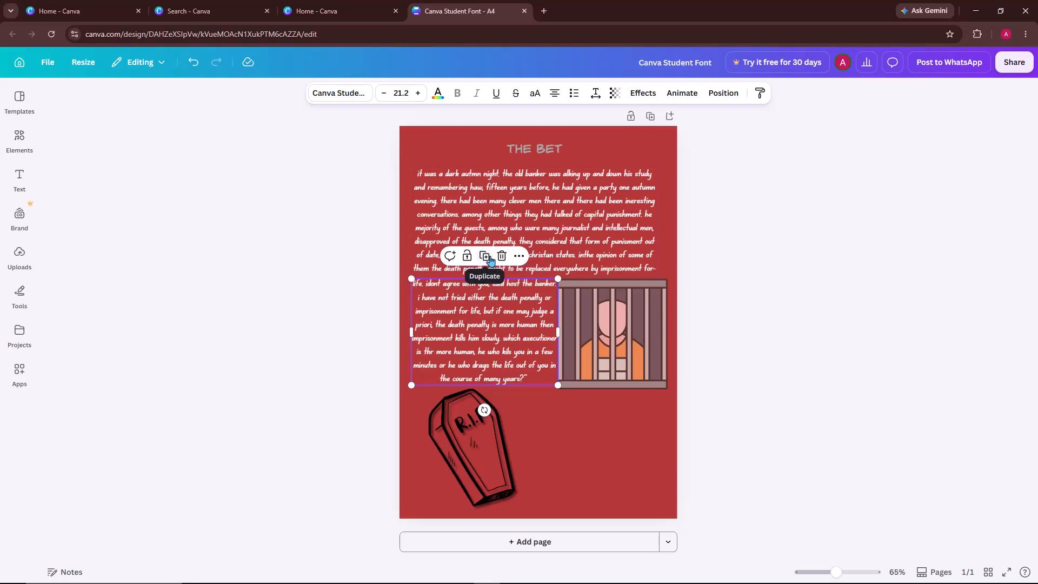
Duplicate the narrow text column and place the copy beside the coffin, just below the prison graphic.
click(595, 444)
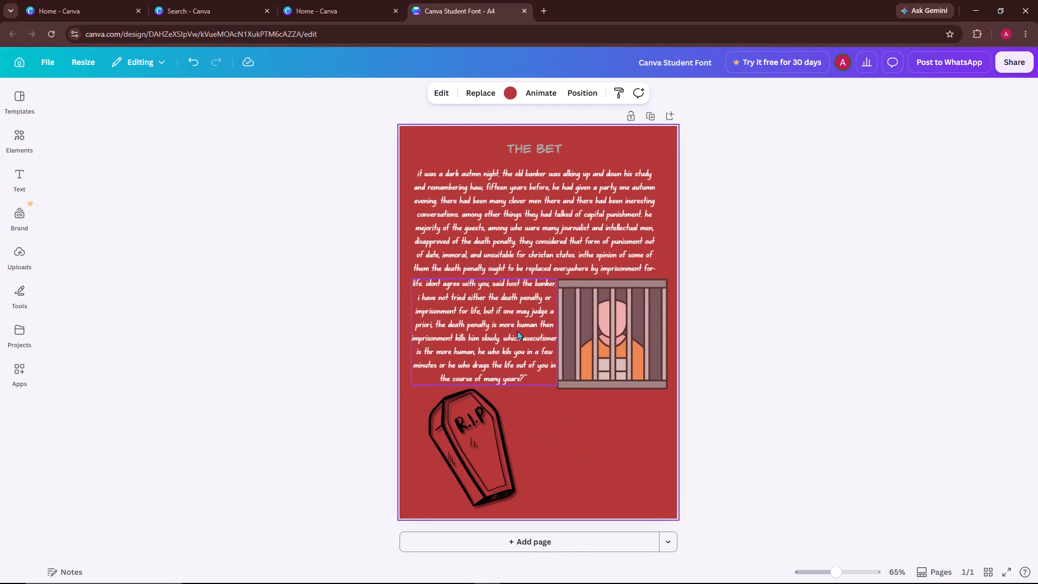
click(509, 321)
click(483, 257)
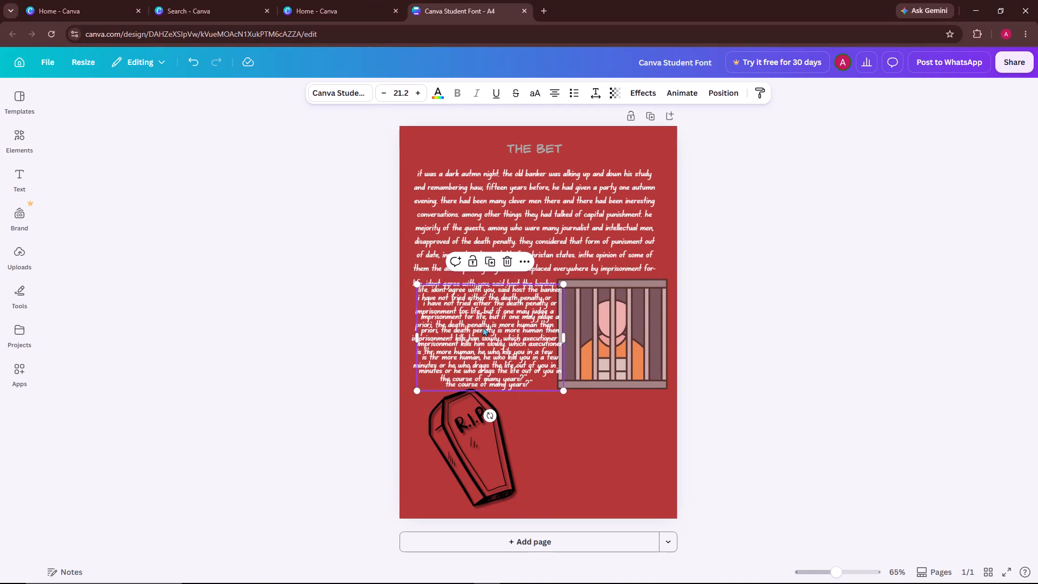
drag(481, 315, 584, 429)
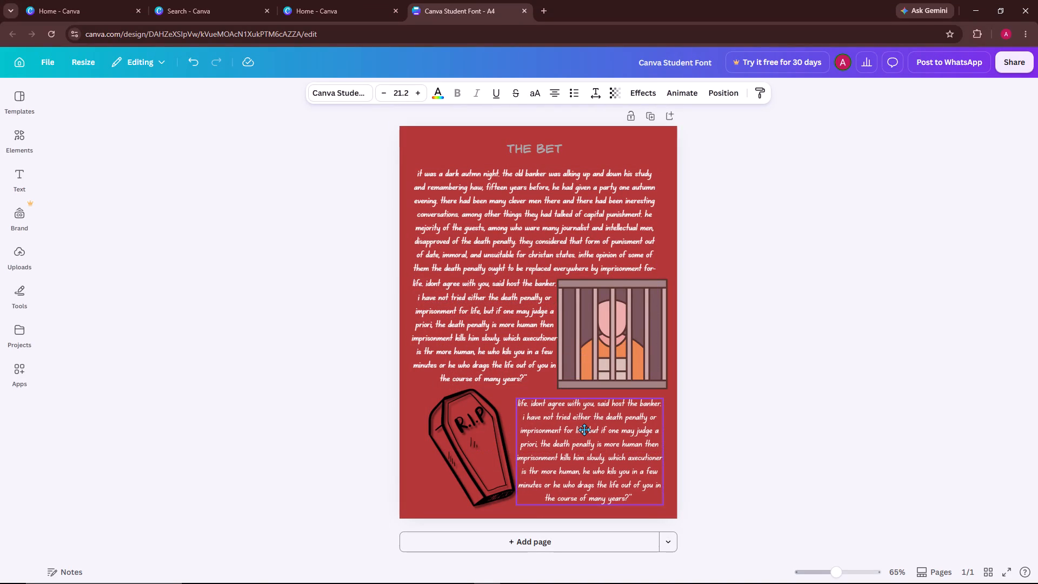
drag(584, 429, 584, 433)
Clear all the text from the copied text box beside the coffin.
double_click(577, 432)
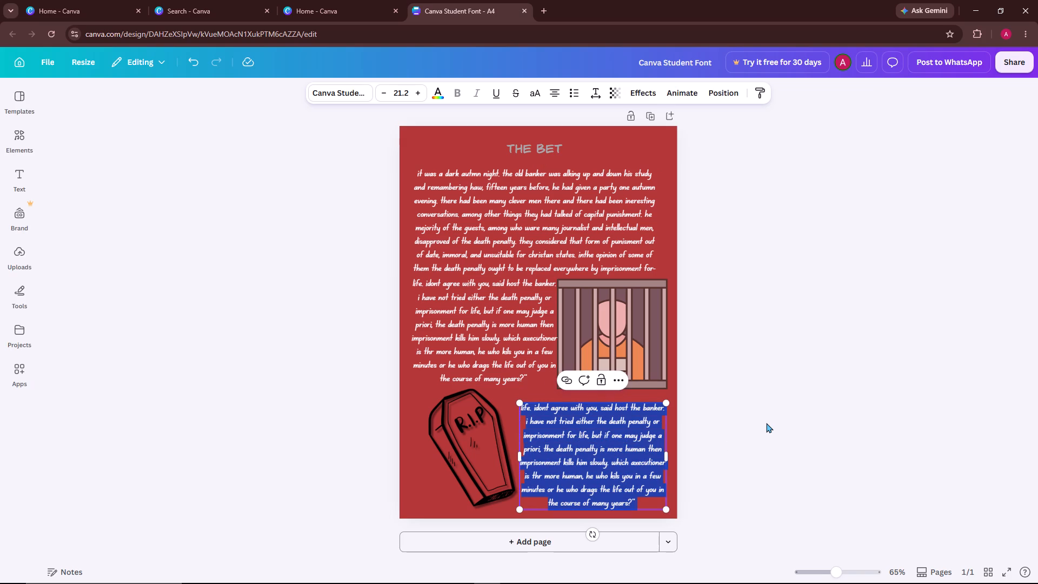
key(BackSpace)
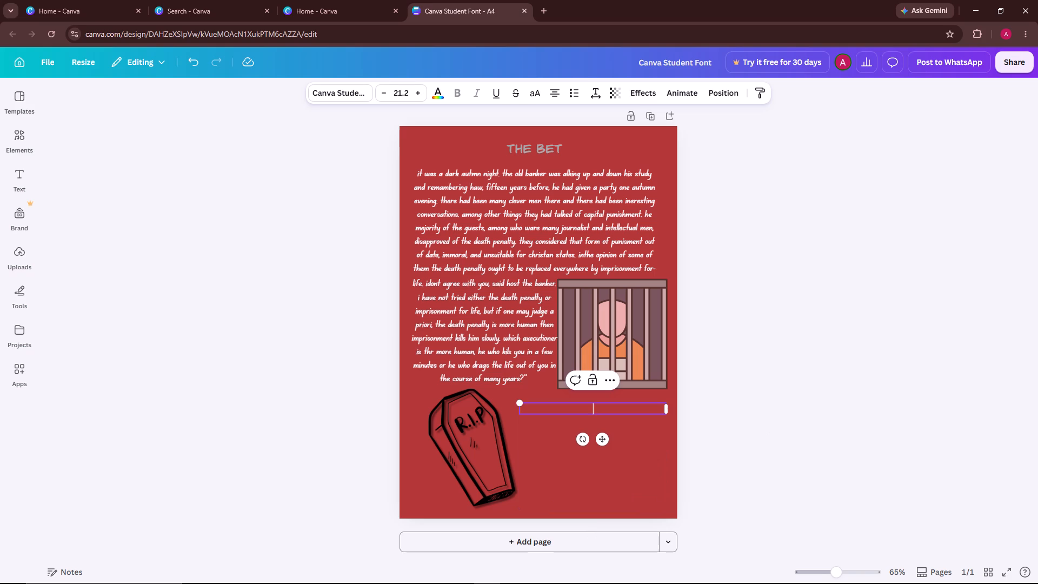
Enter "bot are equally immoral," in the emptied text box beside the coffin.
text(bot are)
key(space)
key(q)
key(BackSpace)
key(e)
text(qua)
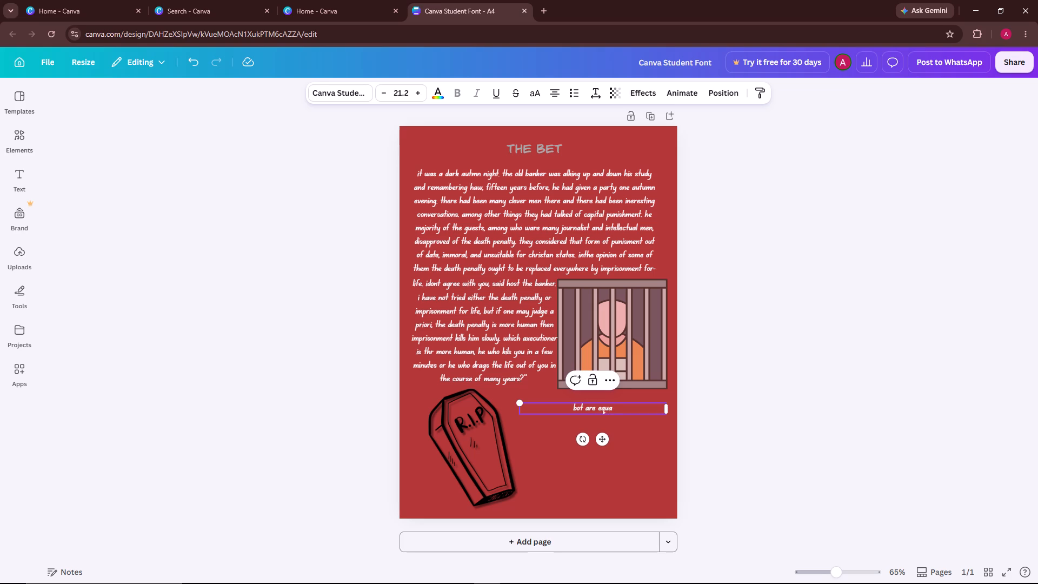
text(lly)
key(space)
text(immoral)
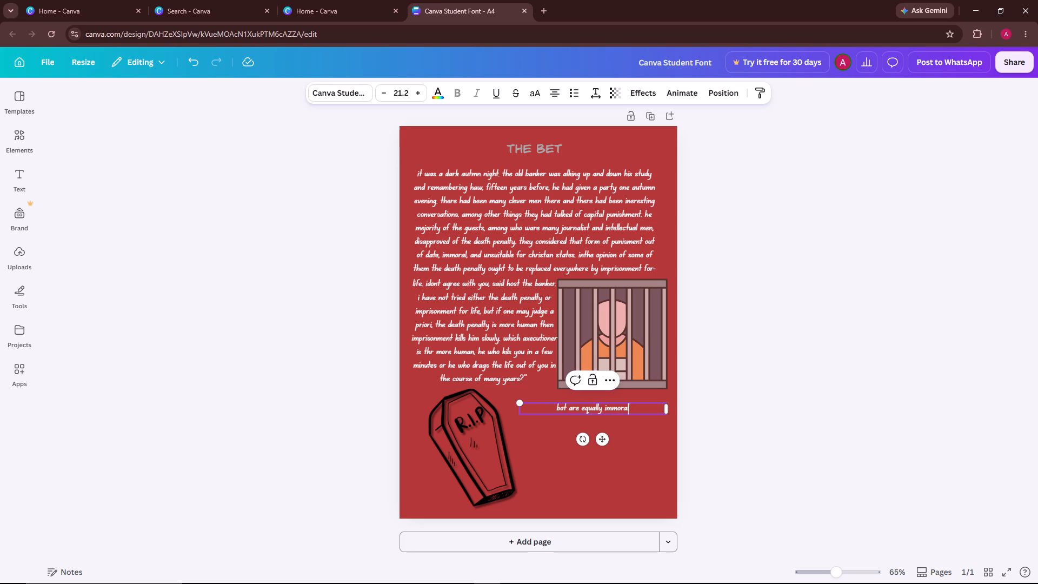
text(,)
key(space)
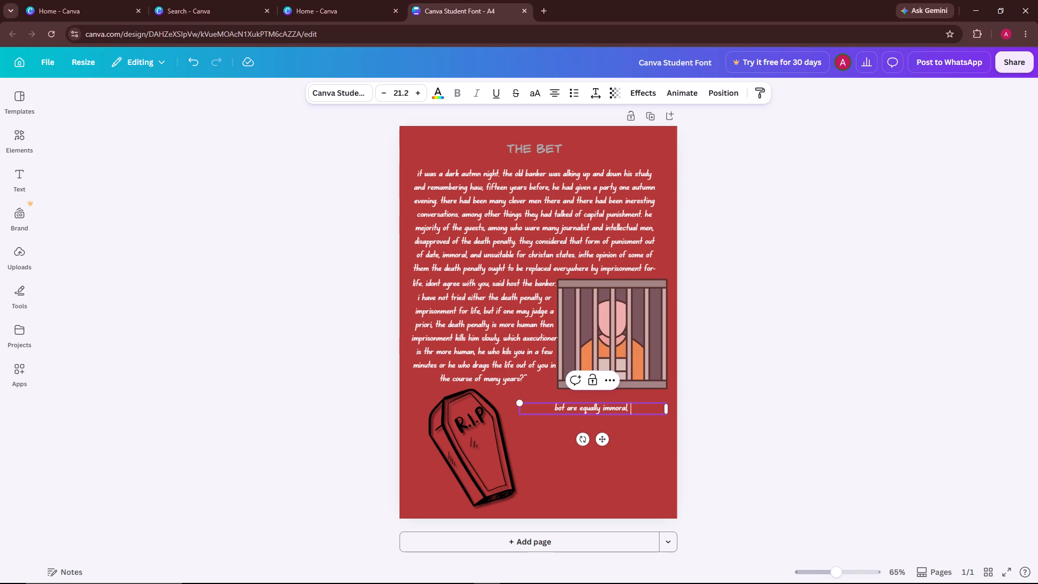
Continue the sentence beside the coffin with "observed one of the guests,".
text(ob)
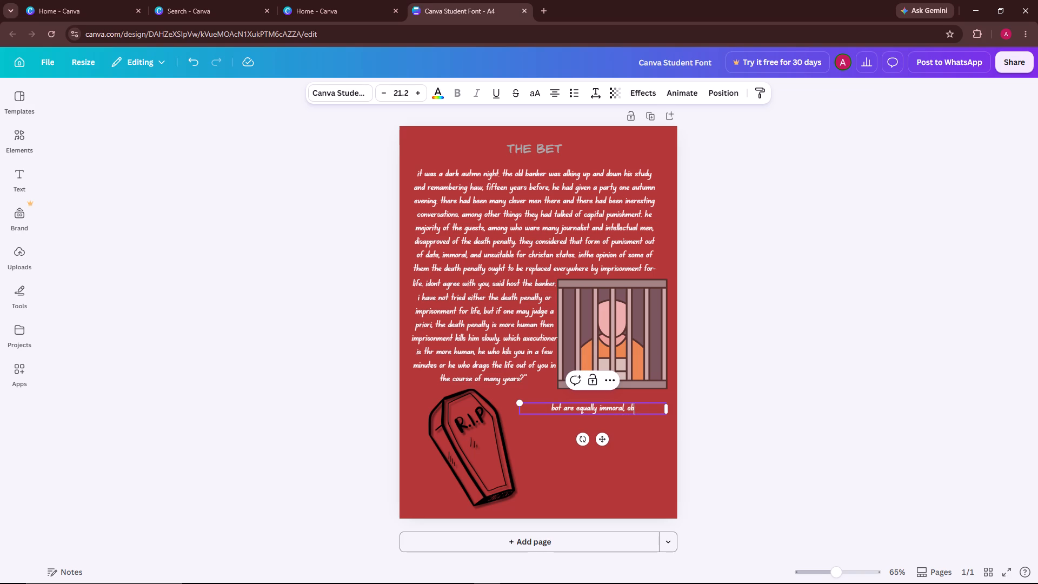
text(ser)
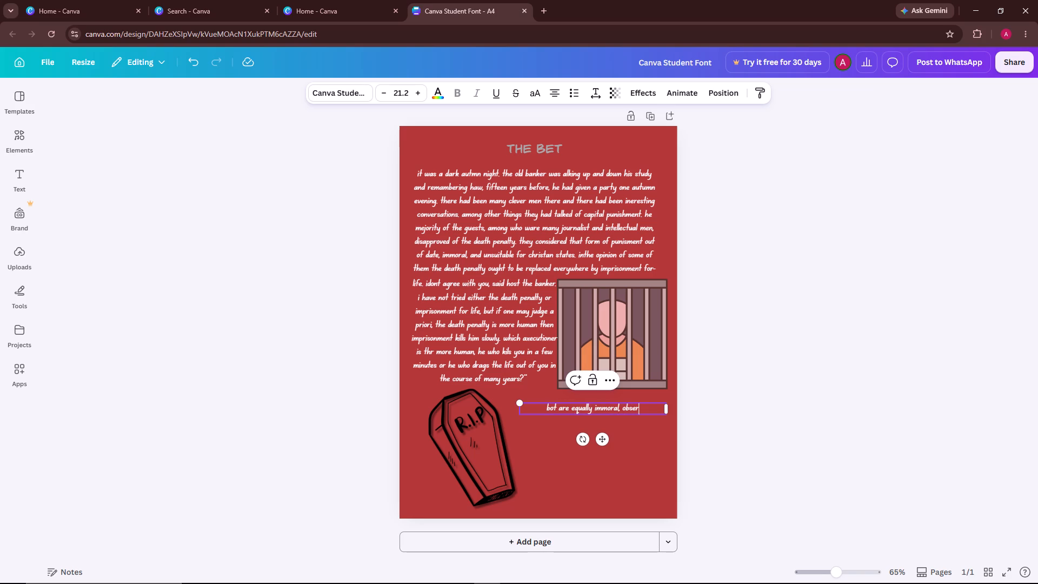
text(ve)
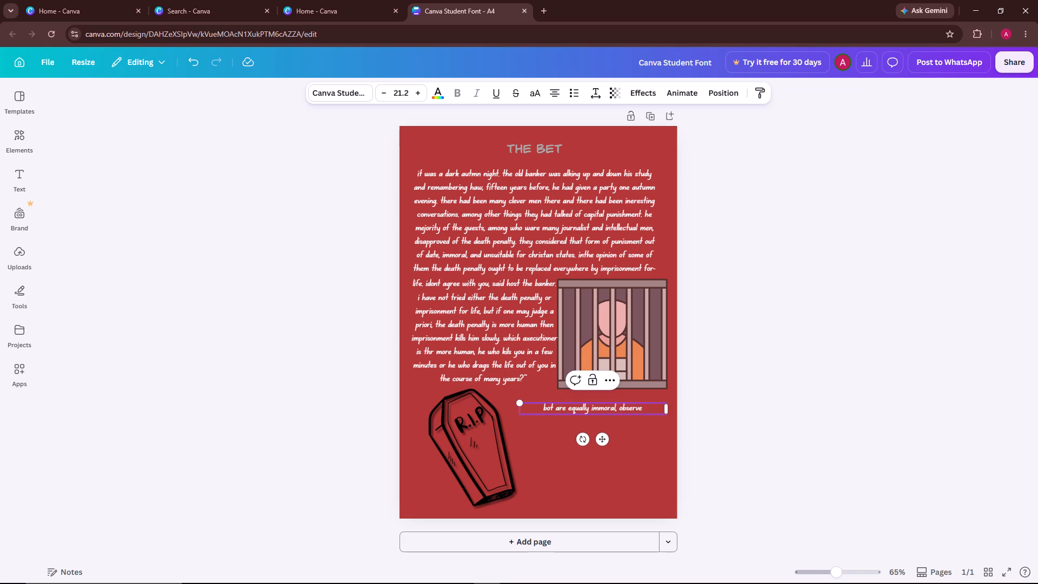
key(d)
key(space)
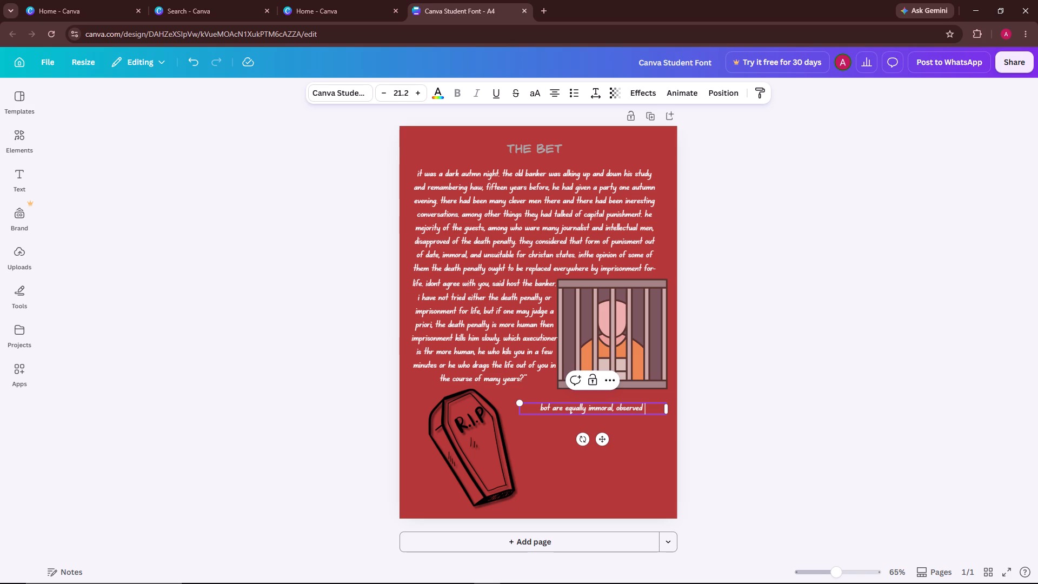
text(one)
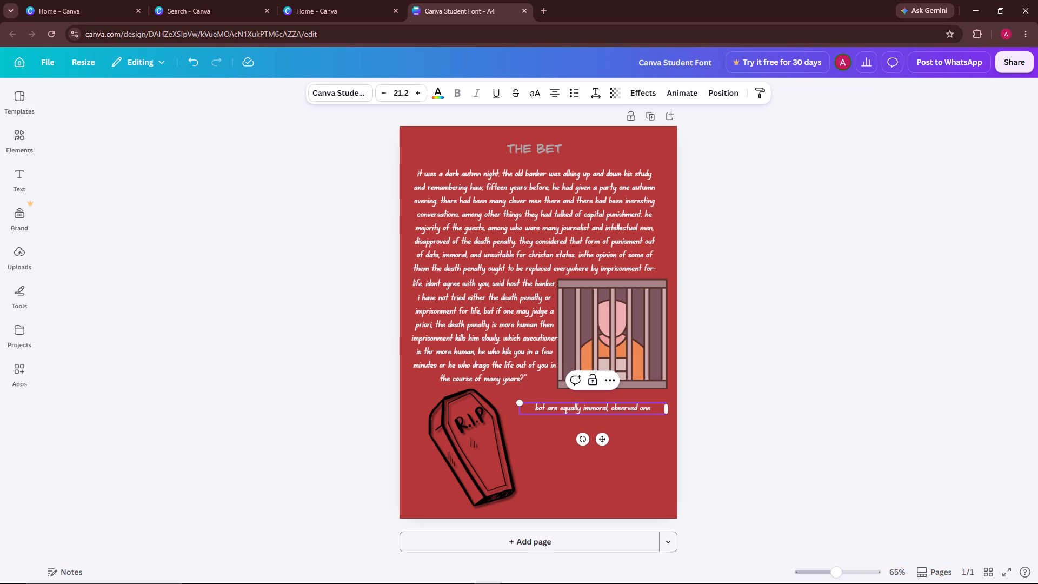
key(space)
text(o)
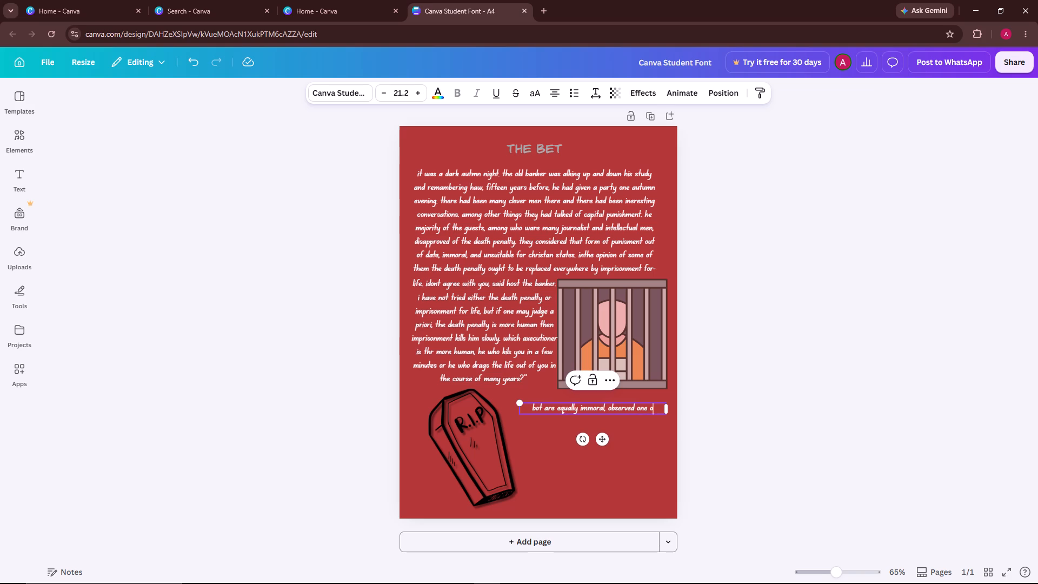
text(f the)
key(space)
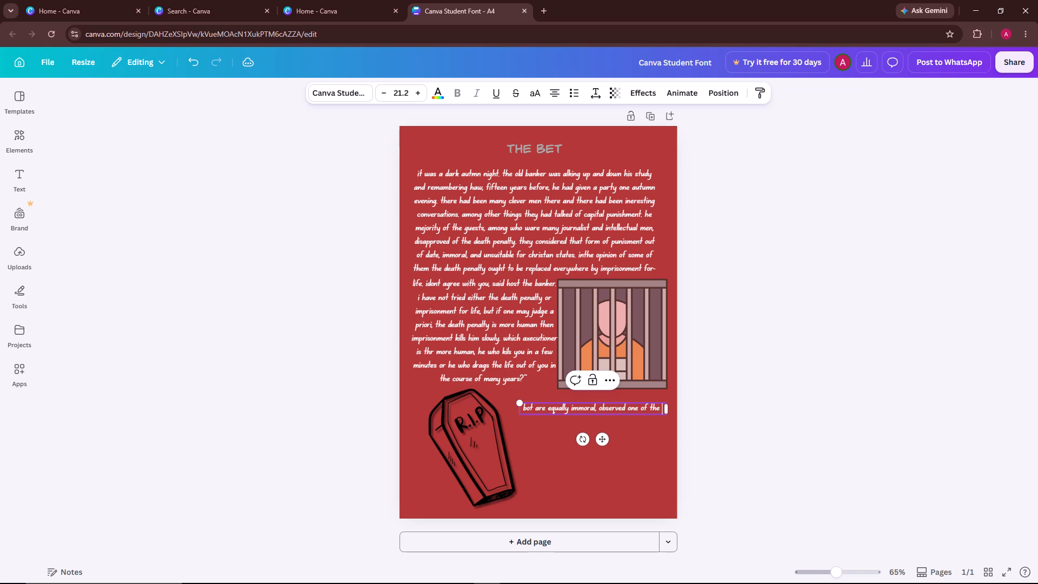
text(gu)
text(est)
key(s)
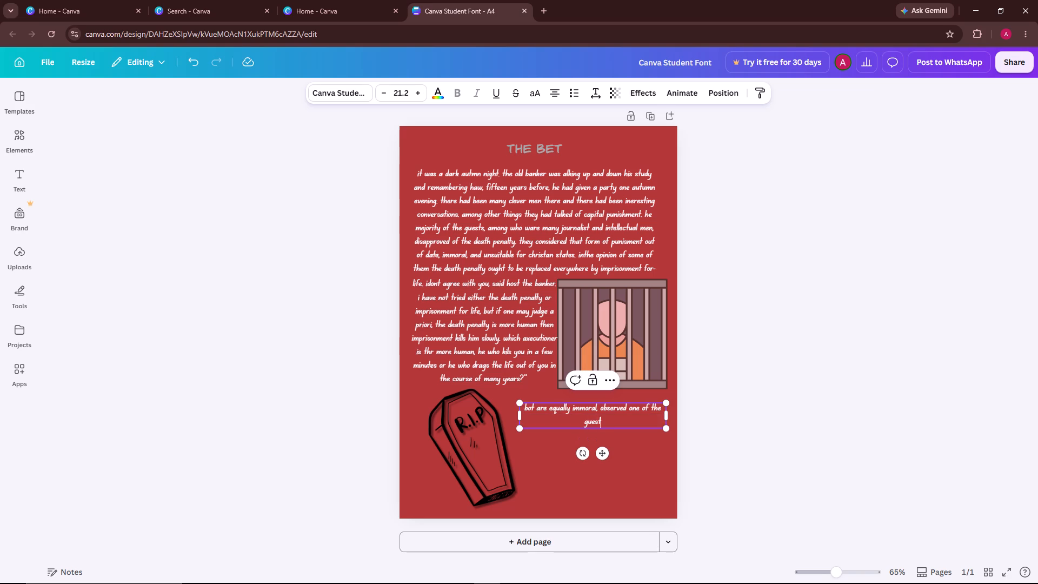
key(comma)
Continue the text beside the coffin with "for they both have the same object-".
key(space)
text(for)
key(space)
text(they)
key(space)
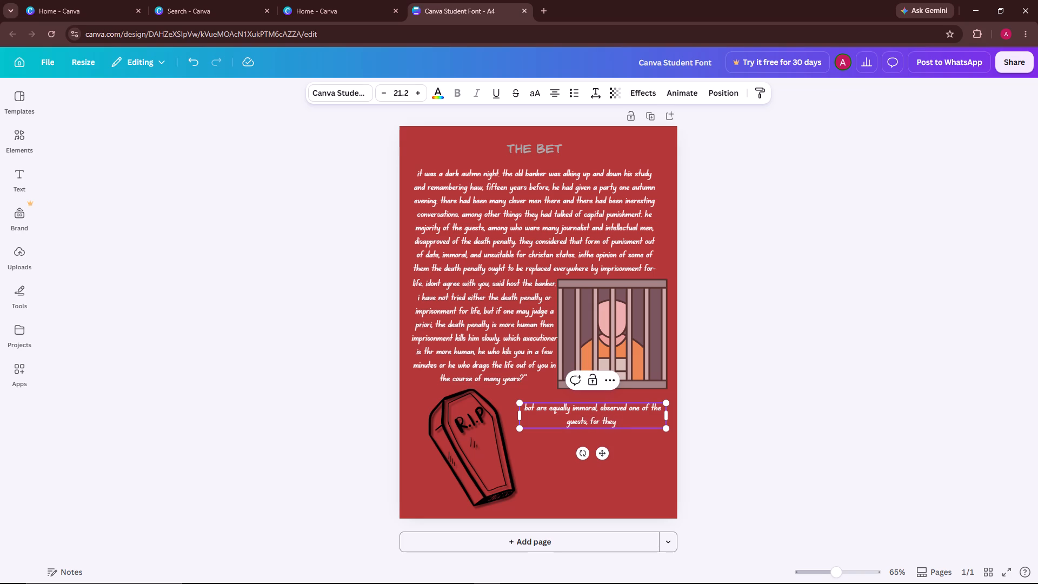
text(both)
key(space)
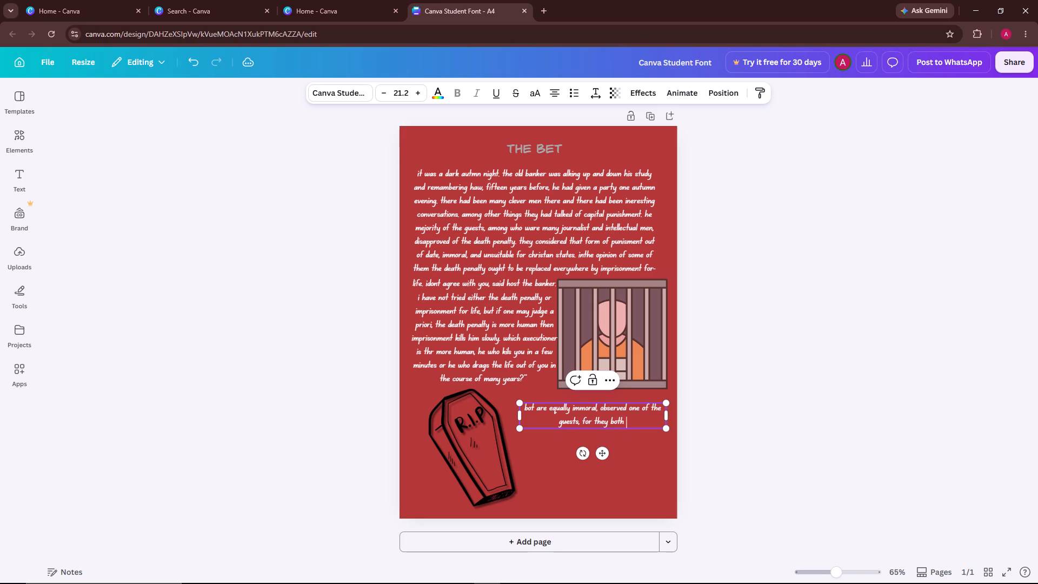
text(have)
key(space)
text(the)
key(space)
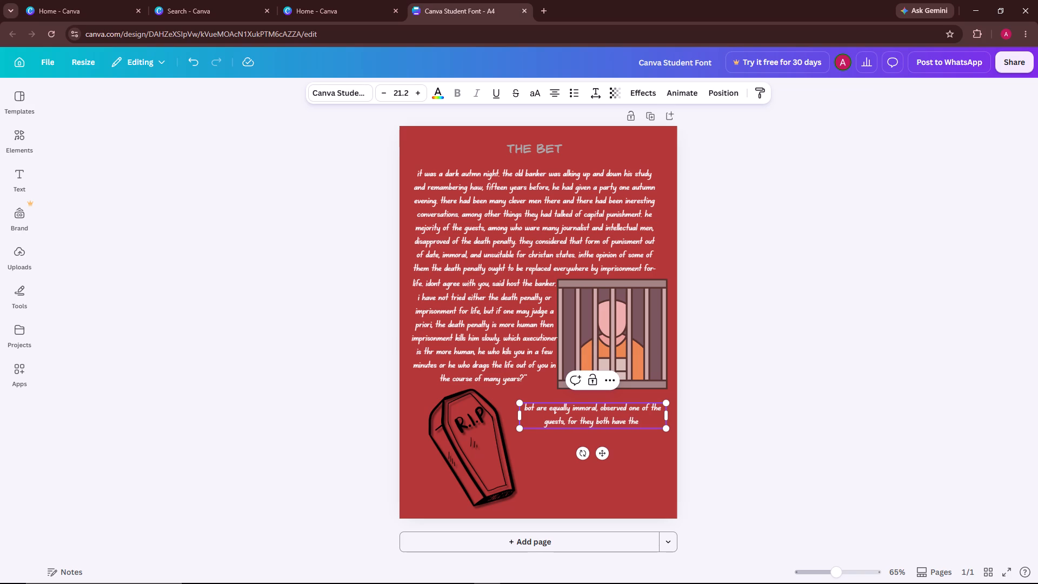
text(same)
key(space)
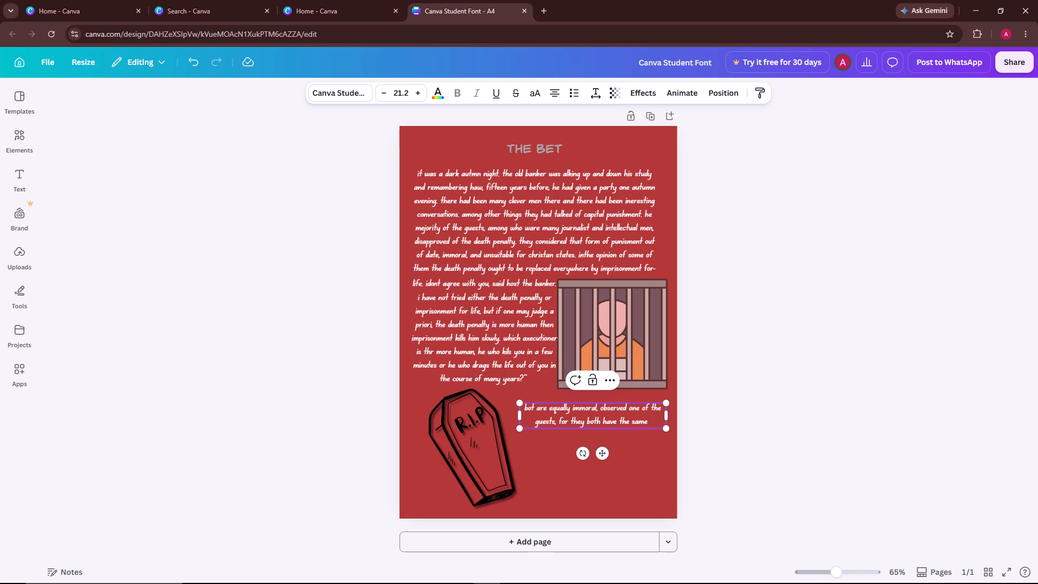
text(object)
key(space)
key(BackSpace)
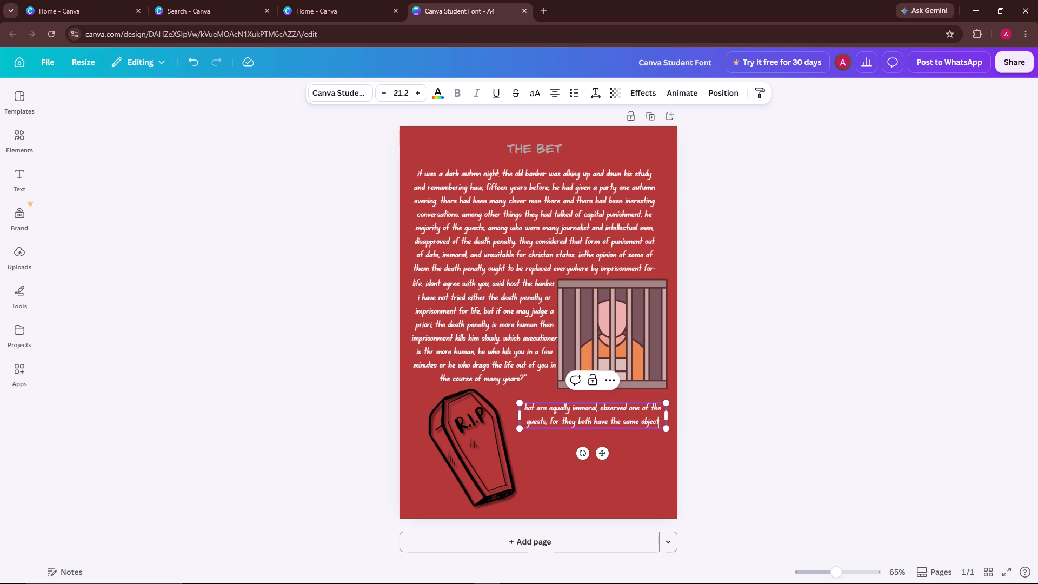
key(0)
key(BackSpace)
key(minus)
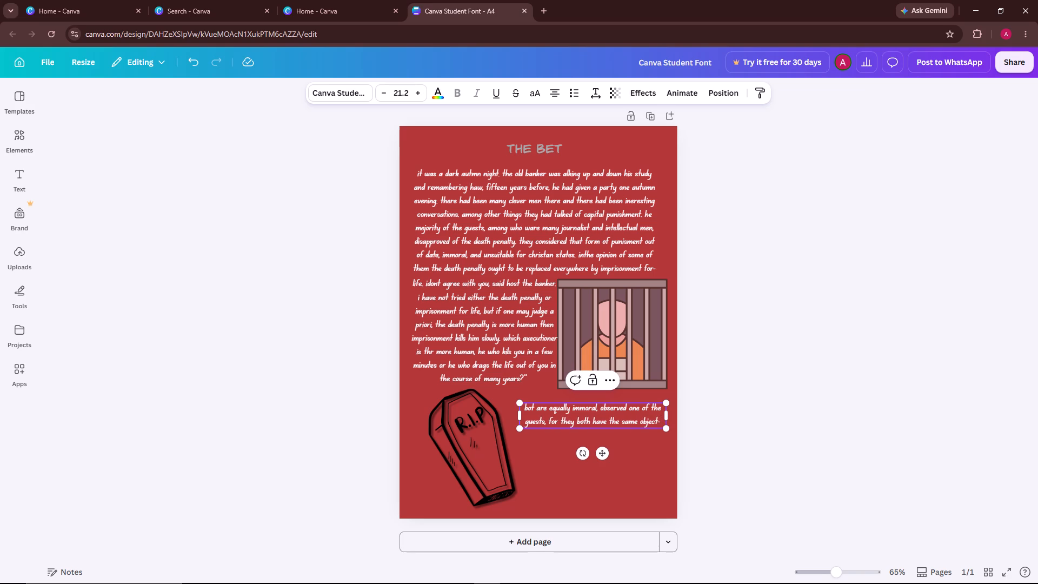
Finish the sentence beside the coffin with "to take away life." directly after the dash.
text(to)
key(space)
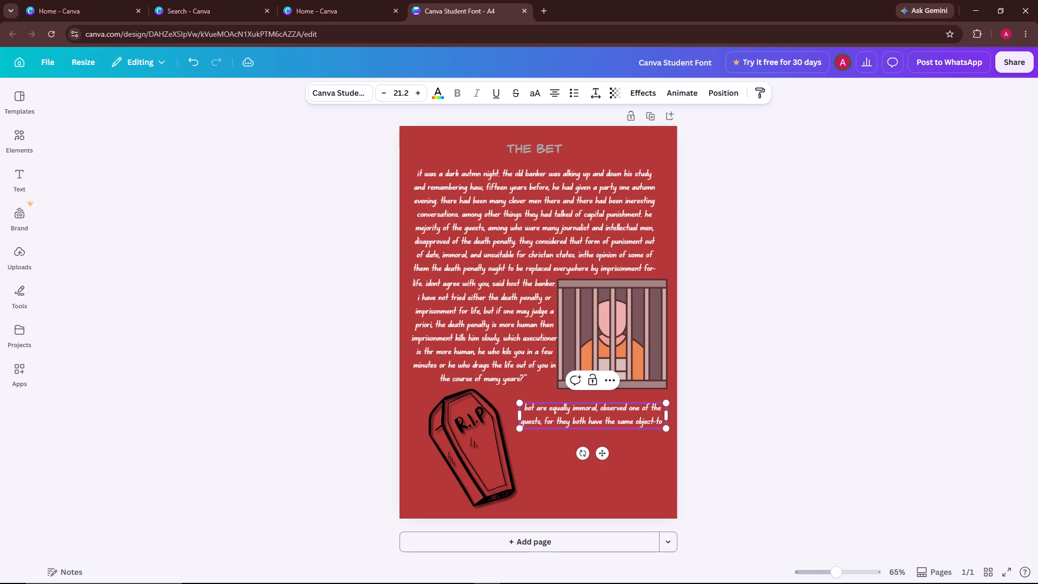
text(take)
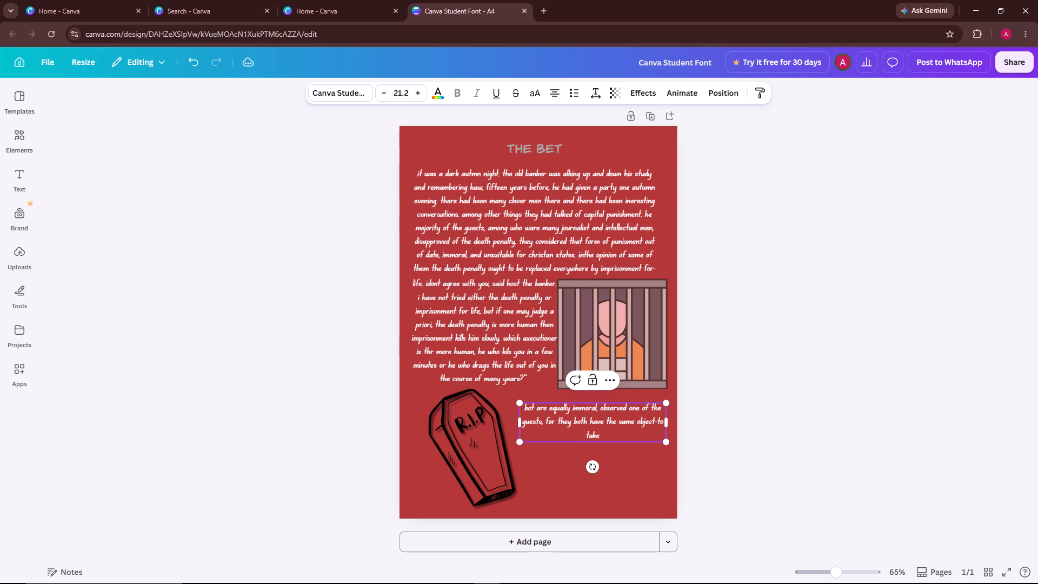
key(space)
text(away)
key(space)
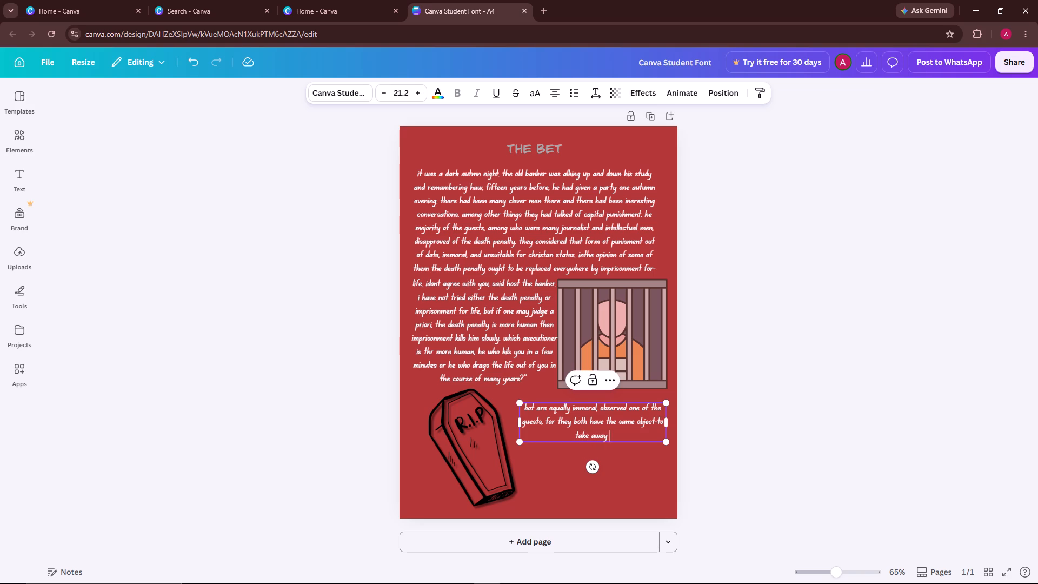
text(life)
text(.)
Add the sentence "the state is not god." after "take away life." in the text box beside the coffin.
key(space)
text(the)
key(space)
text(sta)
text(te is not)
key(space)
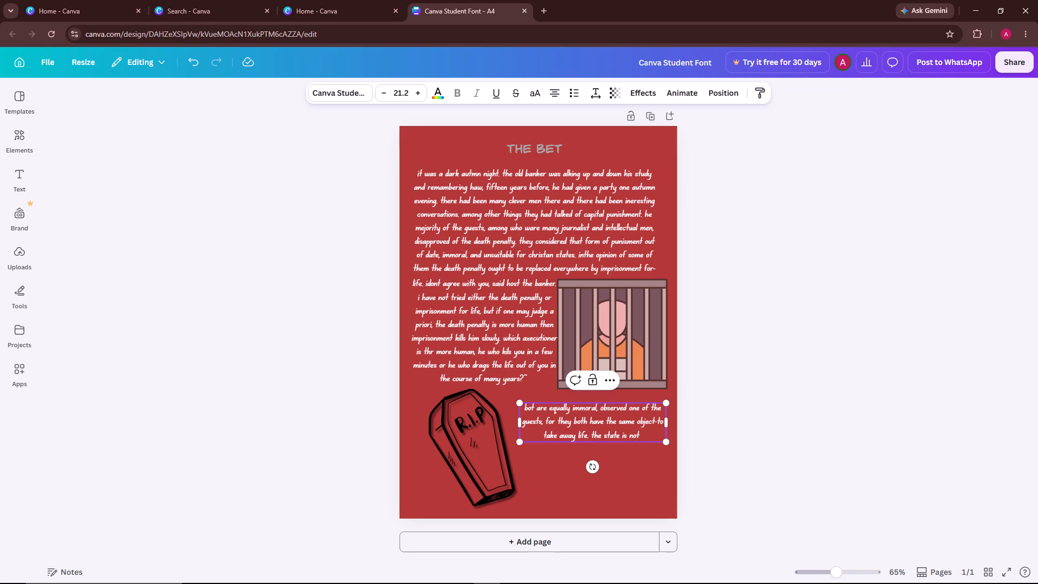
text(god)
key(space)
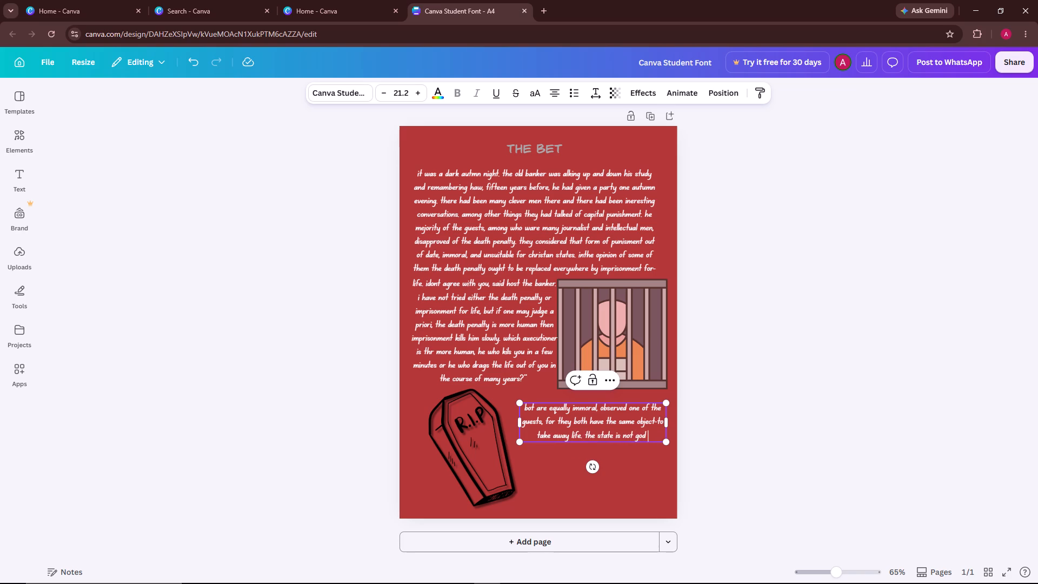
key(BackSpace)
text(.)
key(space)
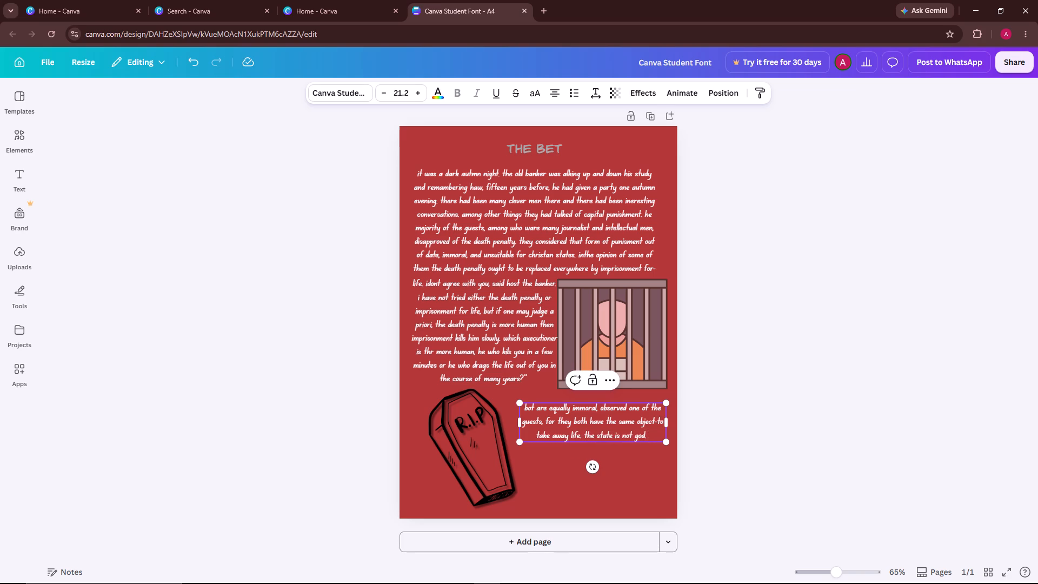
Continue the text beside the coffin with "it has not the right to take away".
text(it)
key(space)
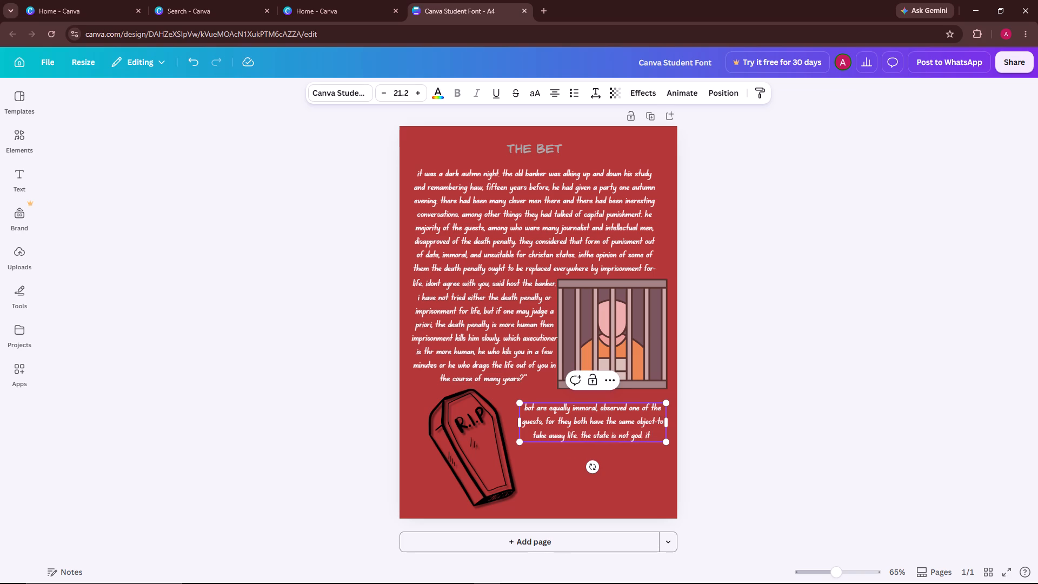
text(has not)
key(space)
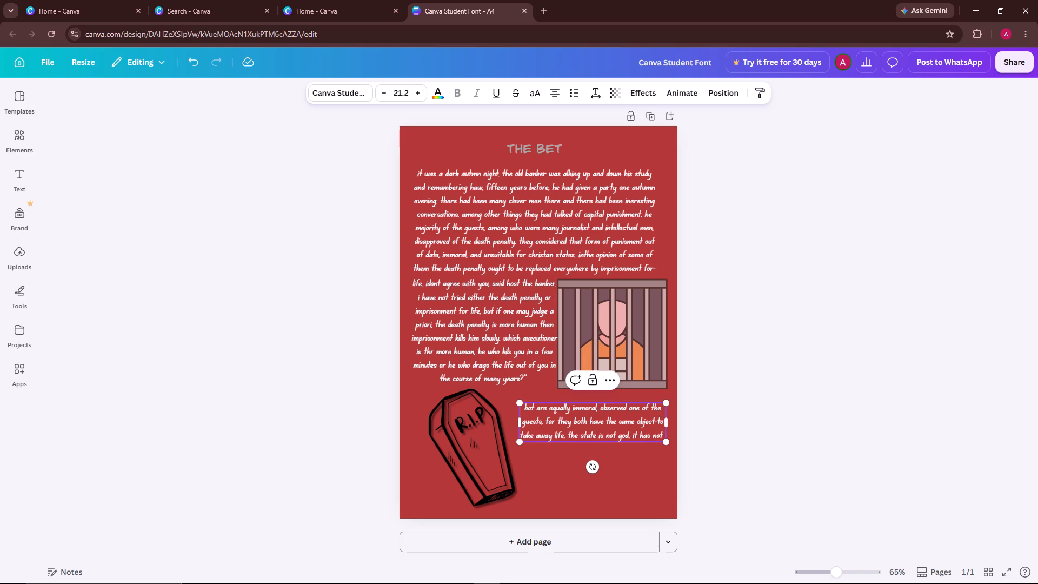
text(the)
key(space)
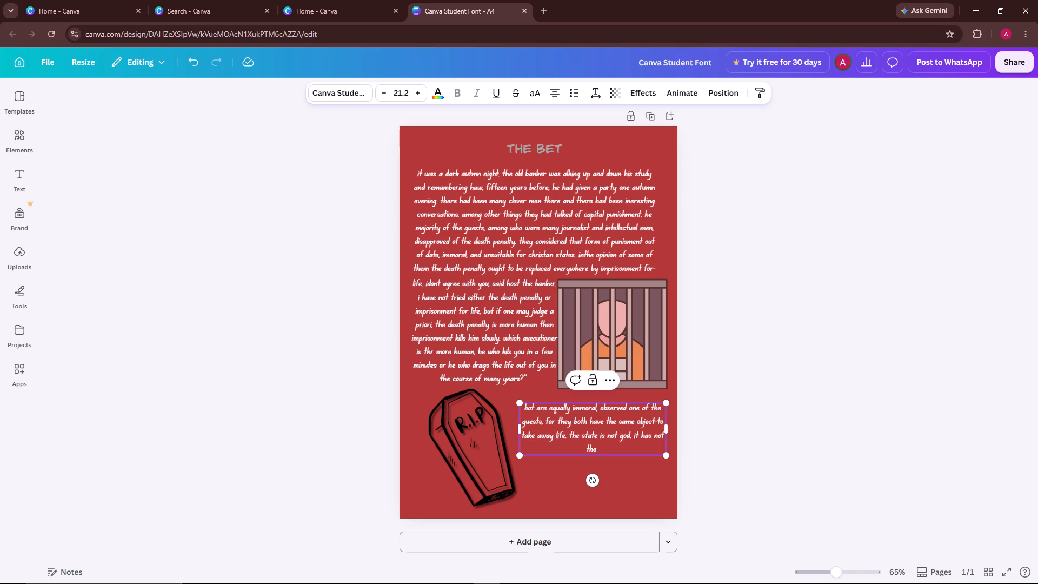
text(right)
key(space)
text(to take)
key(space)
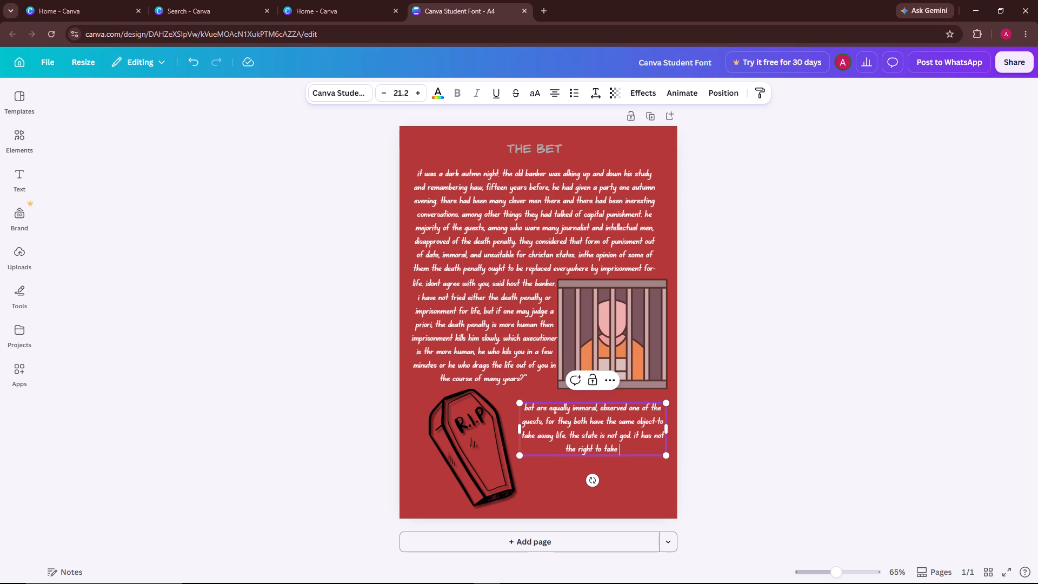
text(away)
key(space)
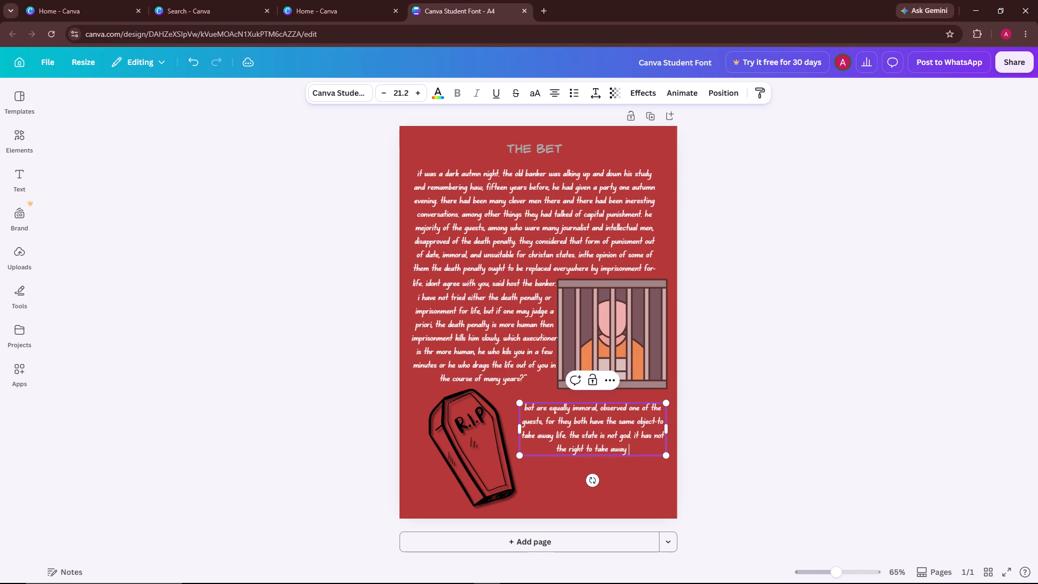
Continue the sentence beside the coffin with "what it cannot restore".
key(t)
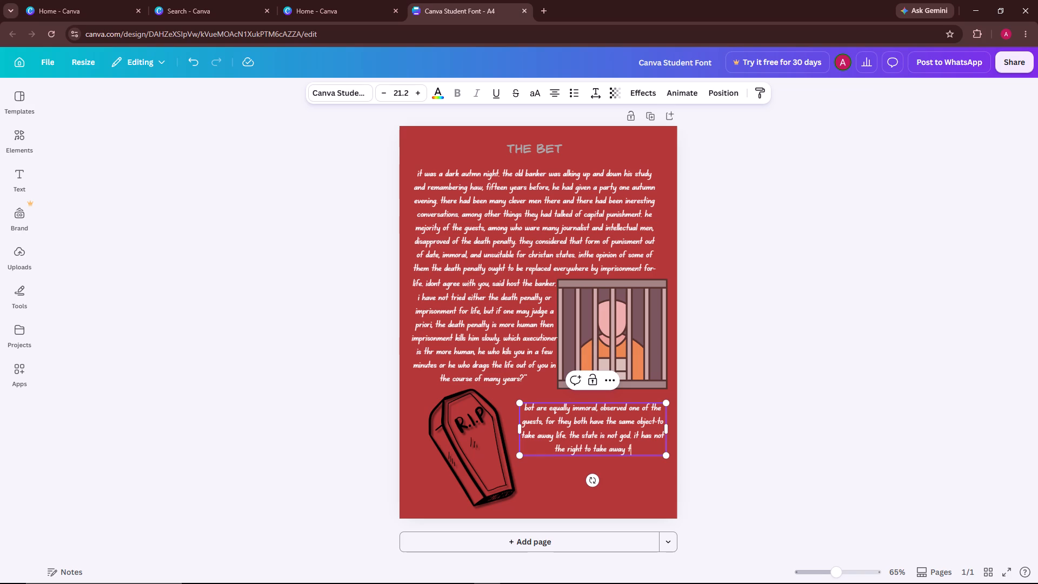
key(BackSpace)
key(w)
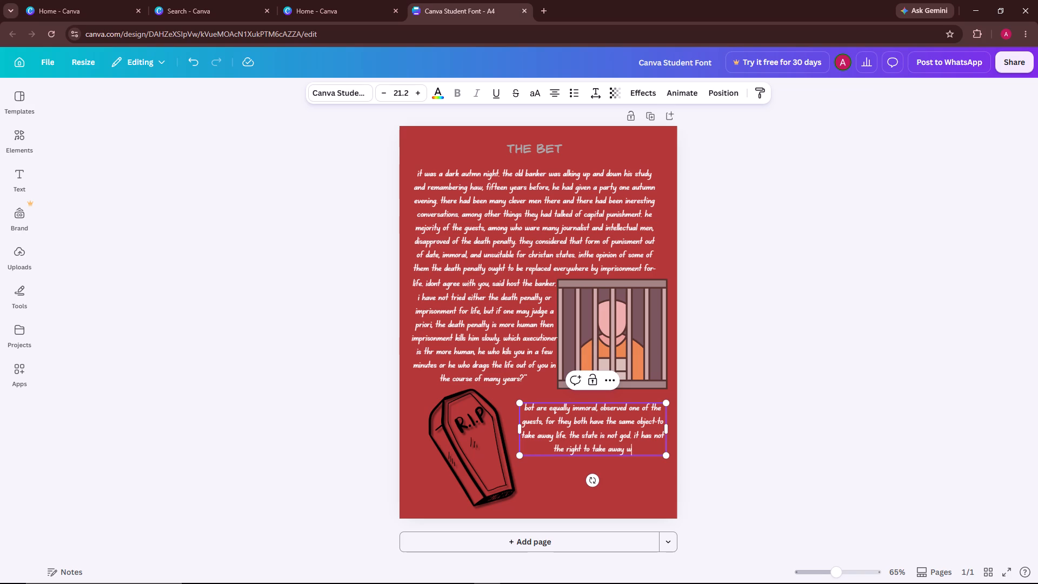
text(hat it)
key(space)
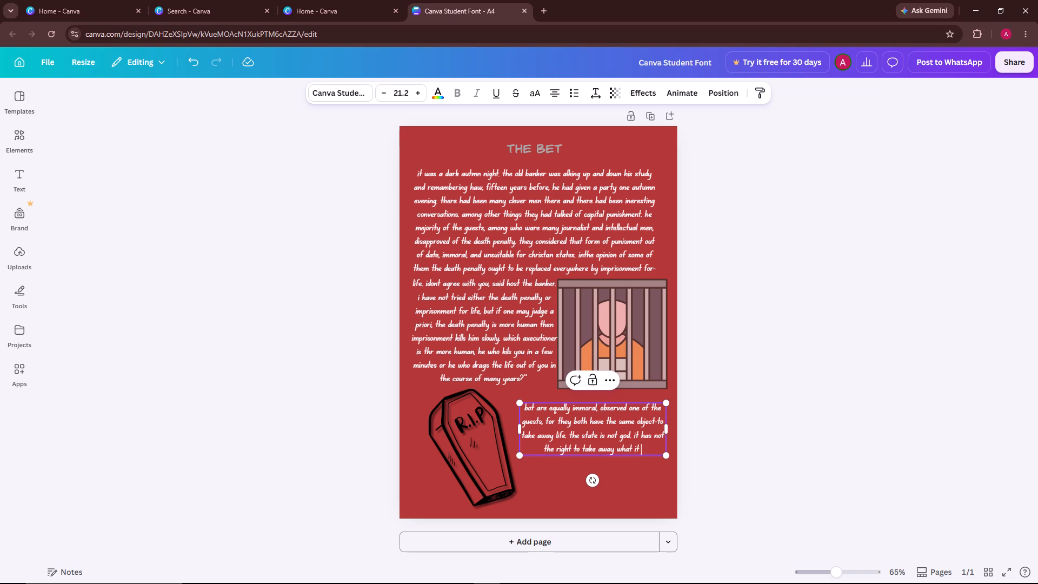
text(cannot)
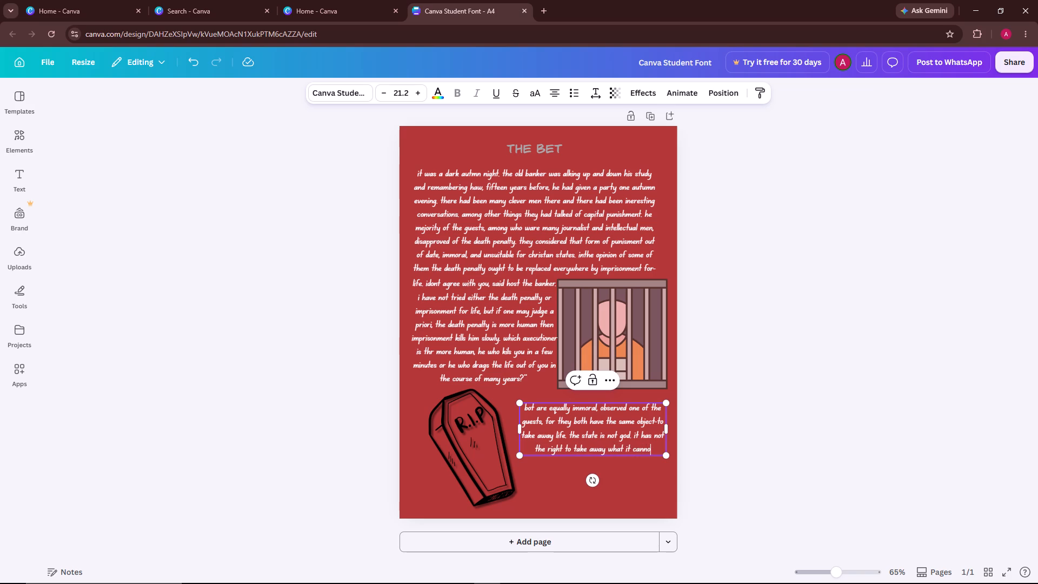
key(space)
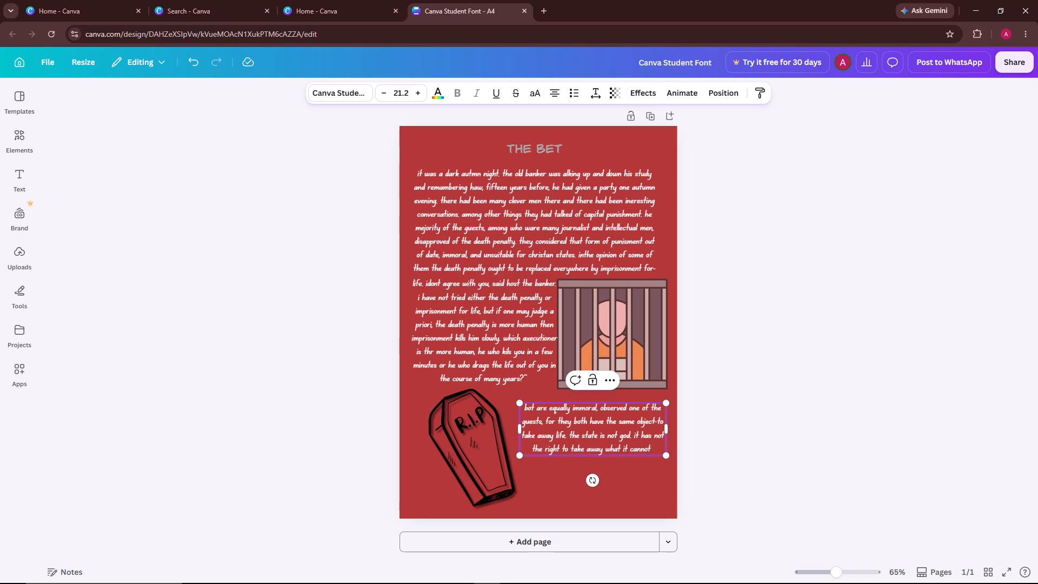
text(res)
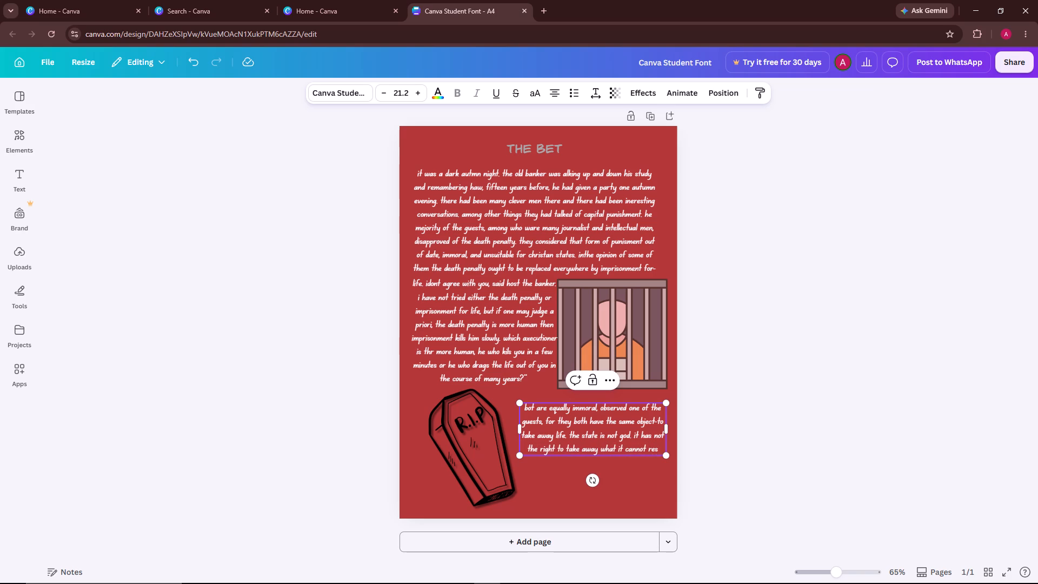
key(t)
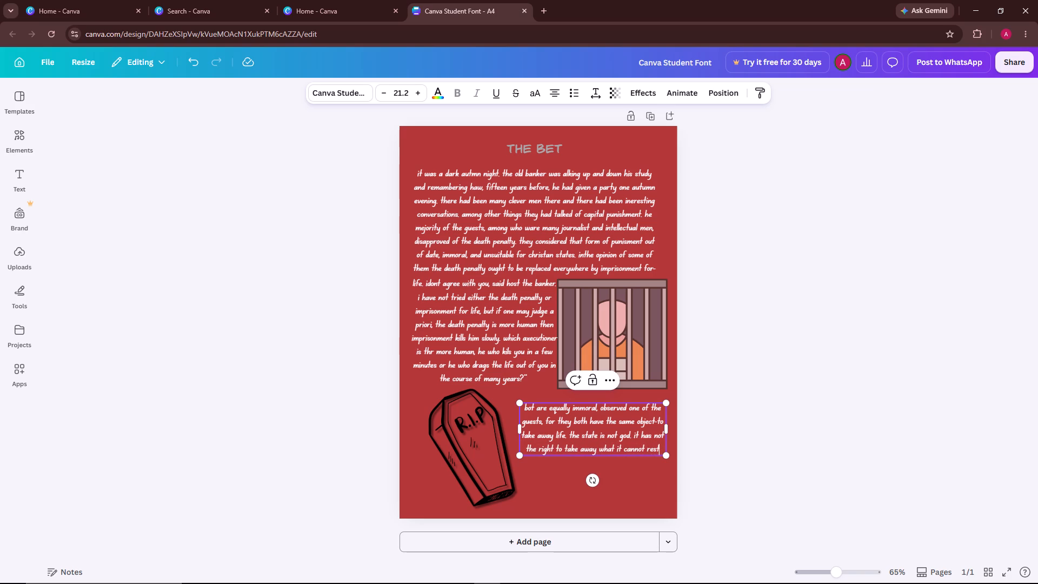
key(p)
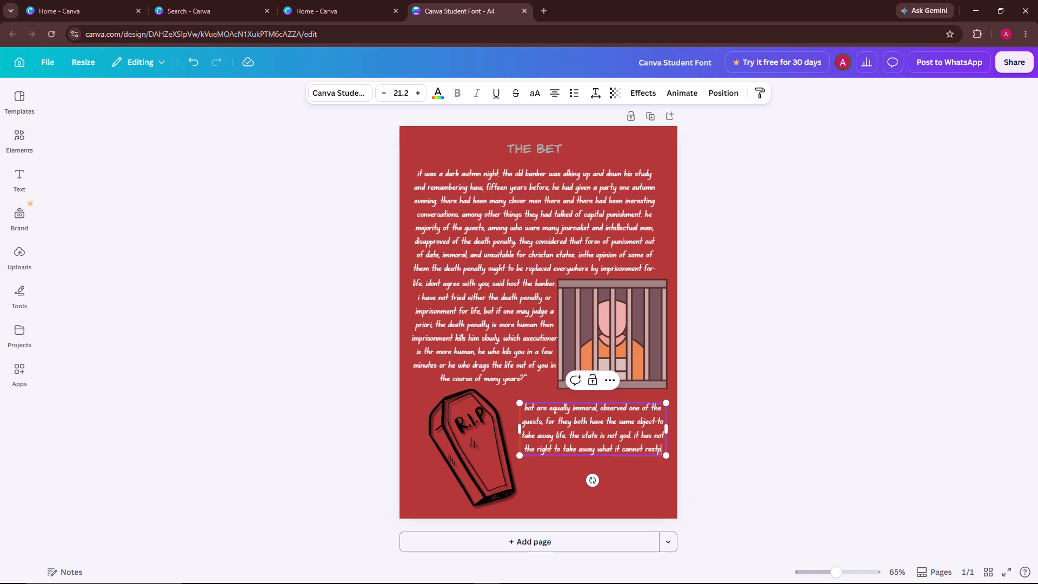
key(BackSpace)
text(ore)
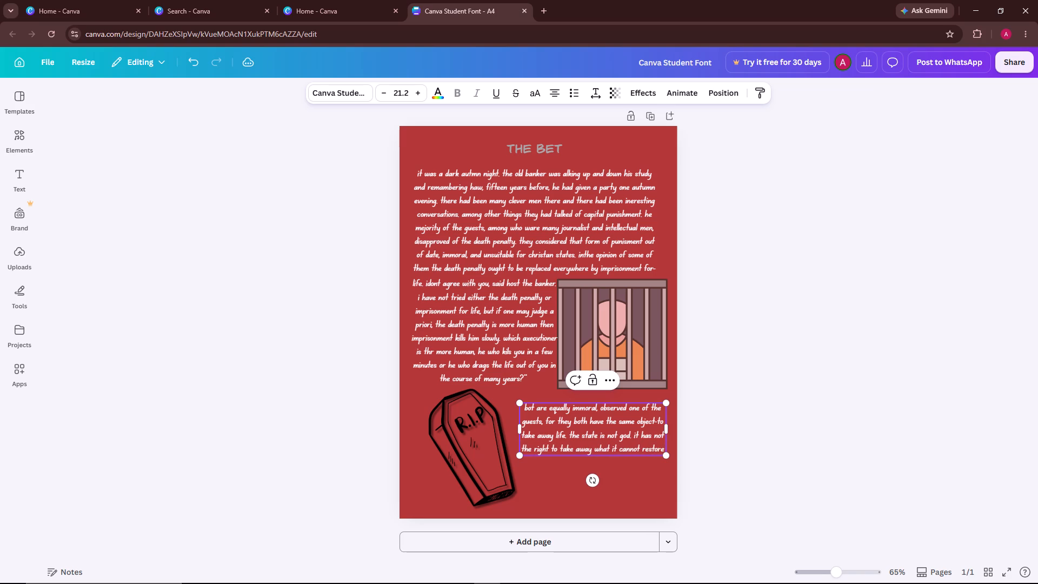
Finish the sentence beside the coffin with "when it when it wants to.".
key(space)
text(whw)
key(BackSpace)
text(en)
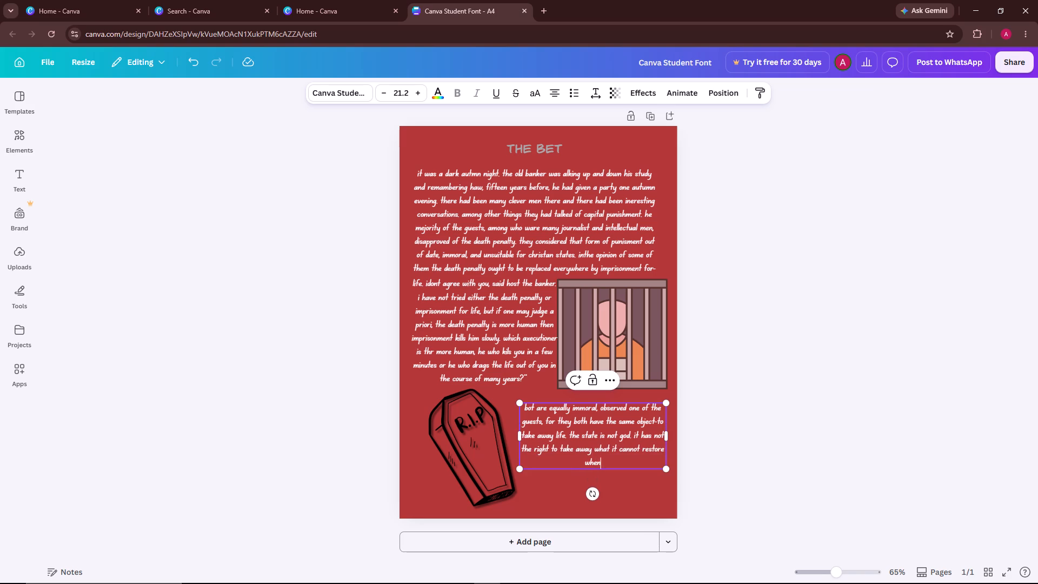
key(space)
text(it)
key(space)
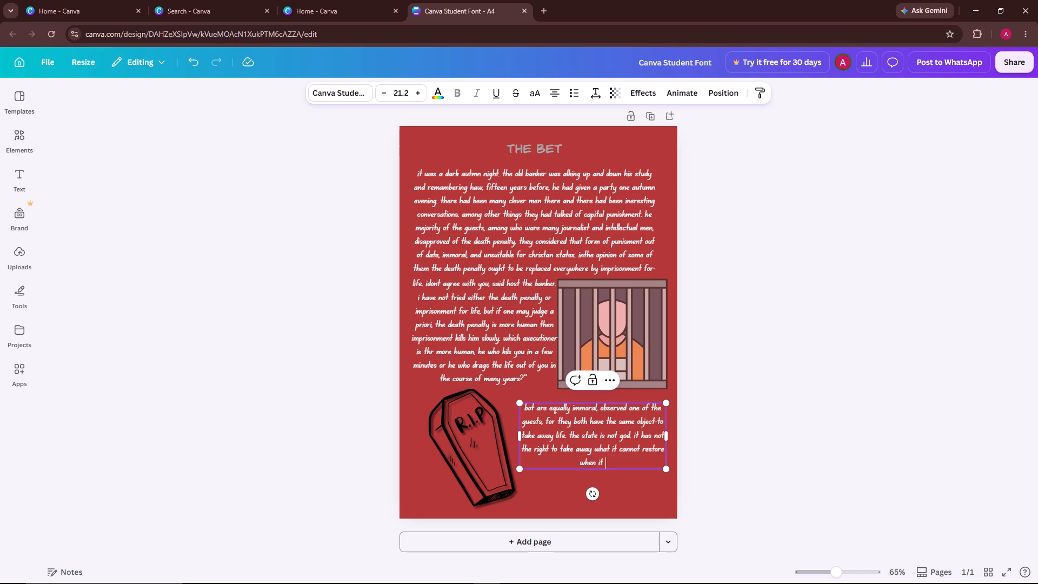
text(when)
key(space)
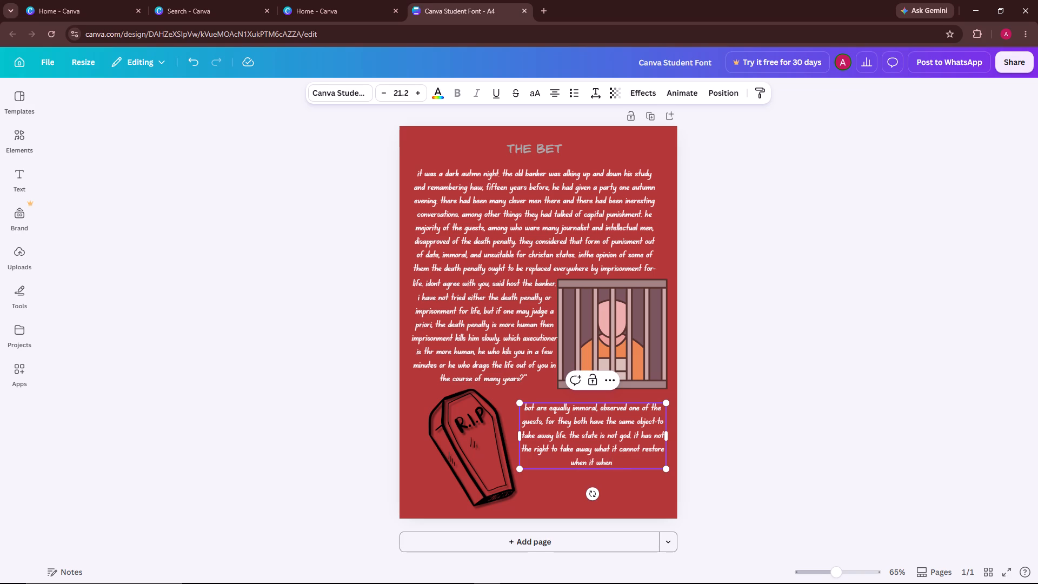
text(it)
key(space)
text(wants)
key(space)
text(to.)
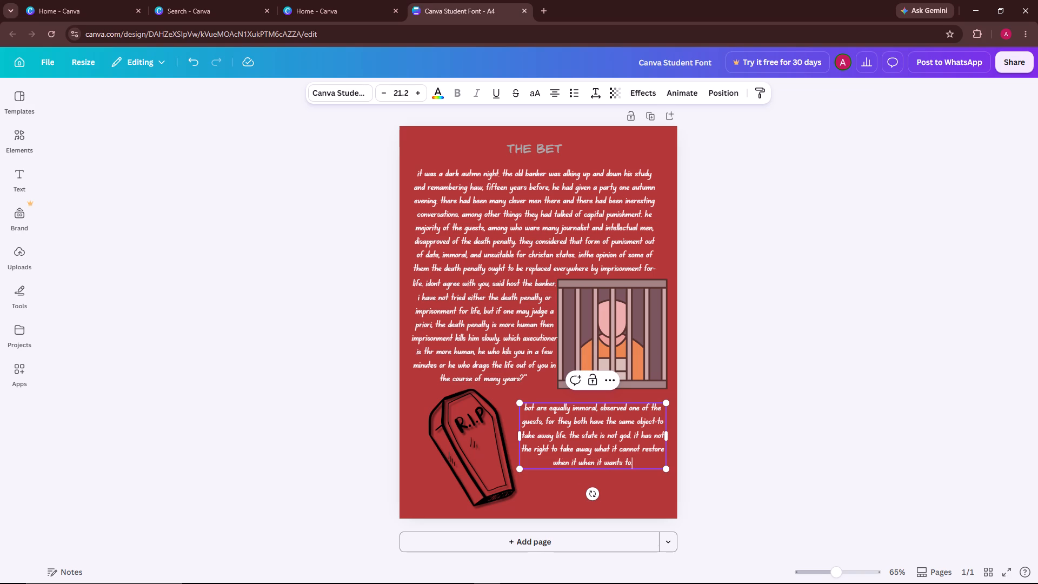
Start a new line in the text box beside the coffin and enter "among the guests was".
key(Return)
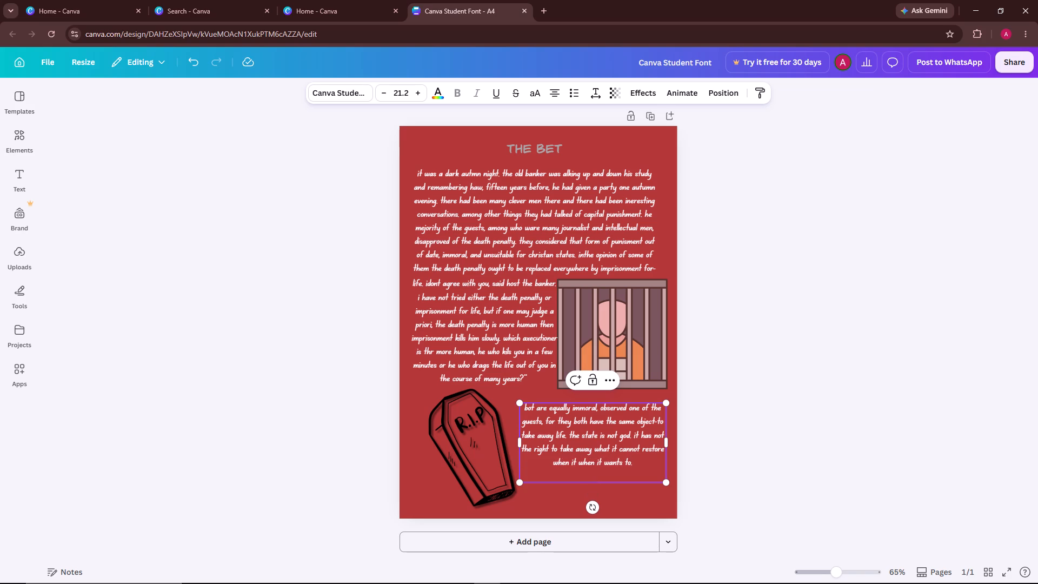
text(among)
key(space)
text(thr)
key(BackSpace)
text(e)
key(space)
key(g)
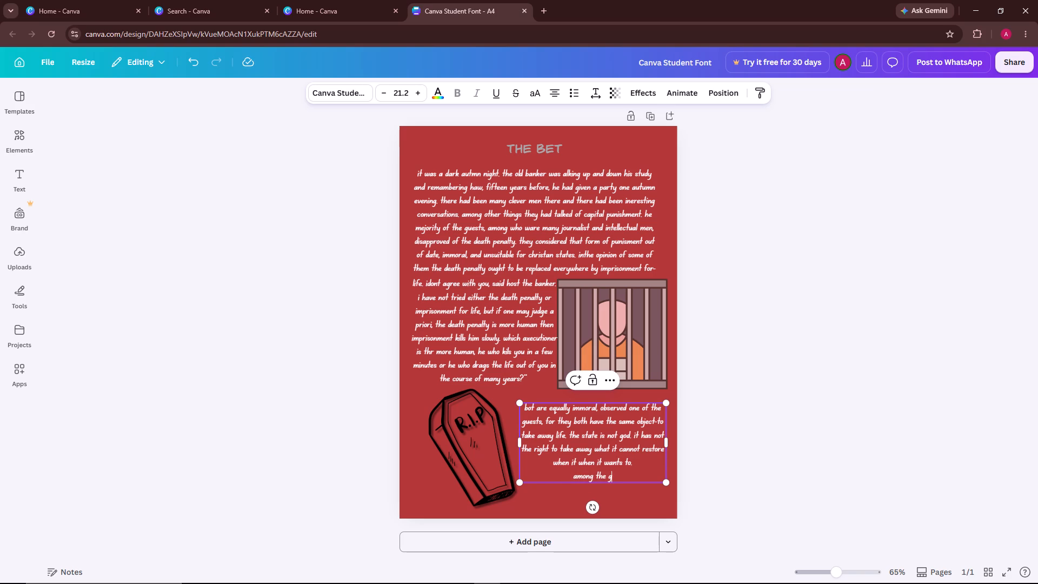
text(uest)
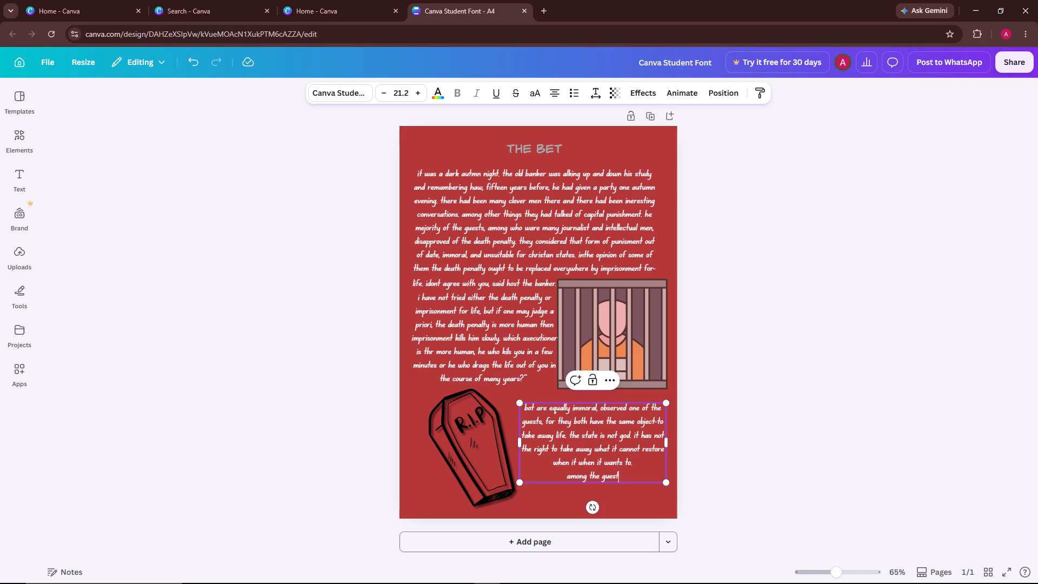
text(s was)
key(space)
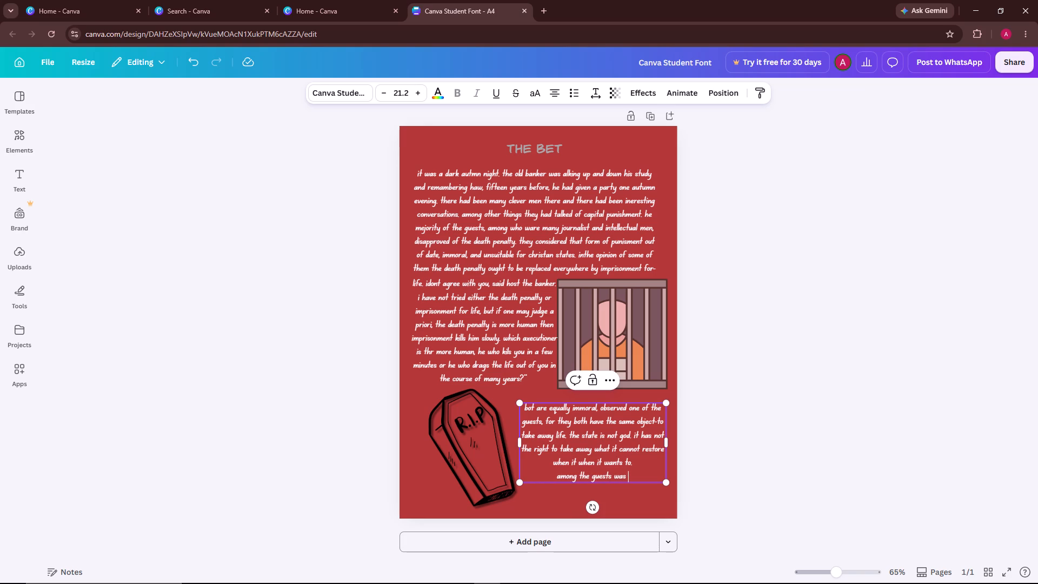
Continue the line beside the coffin with "a young lawyer,".
text(a)
key(space)
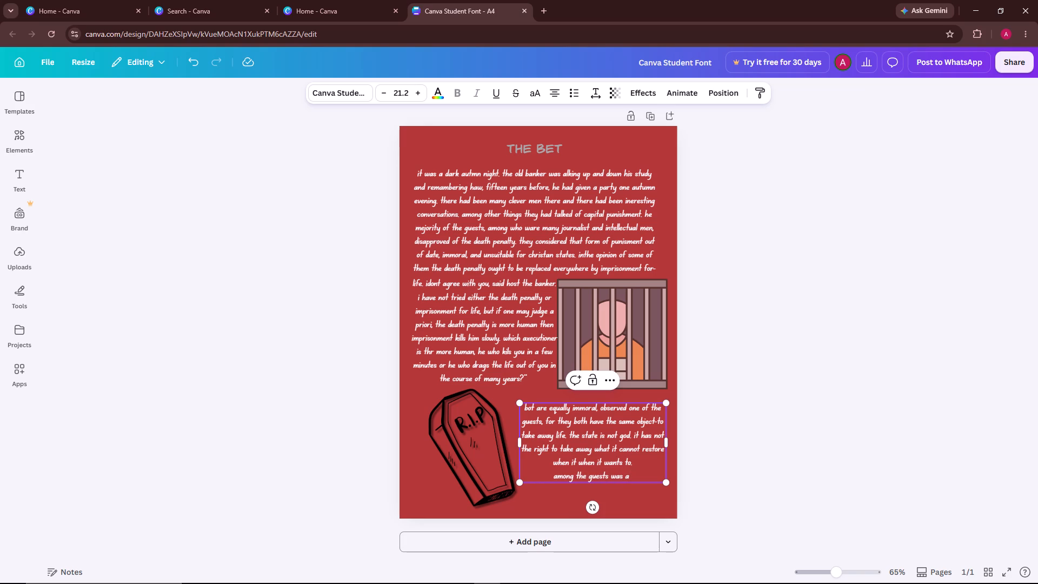
text(youn)
text(g)
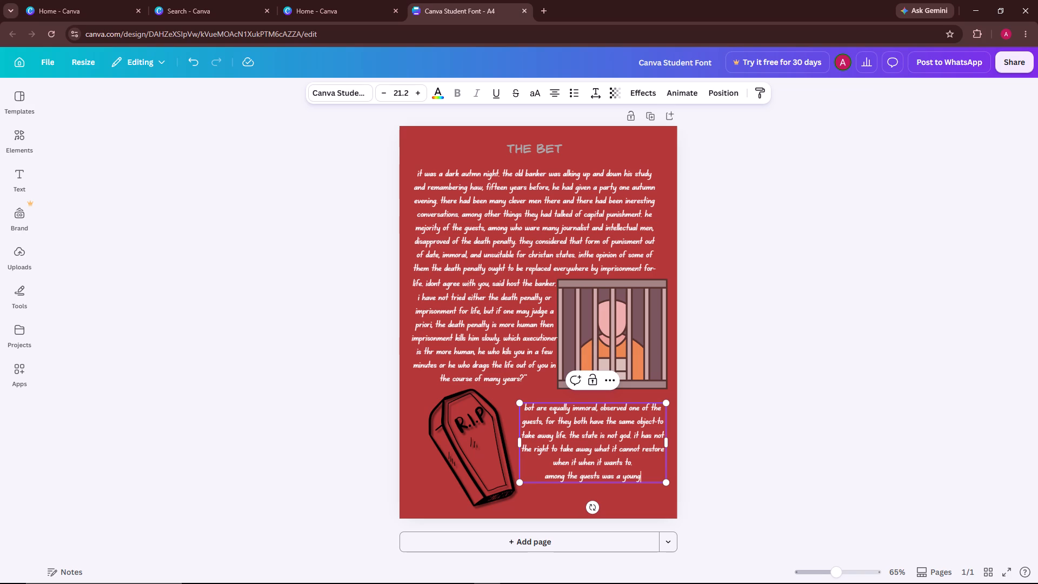
key(space)
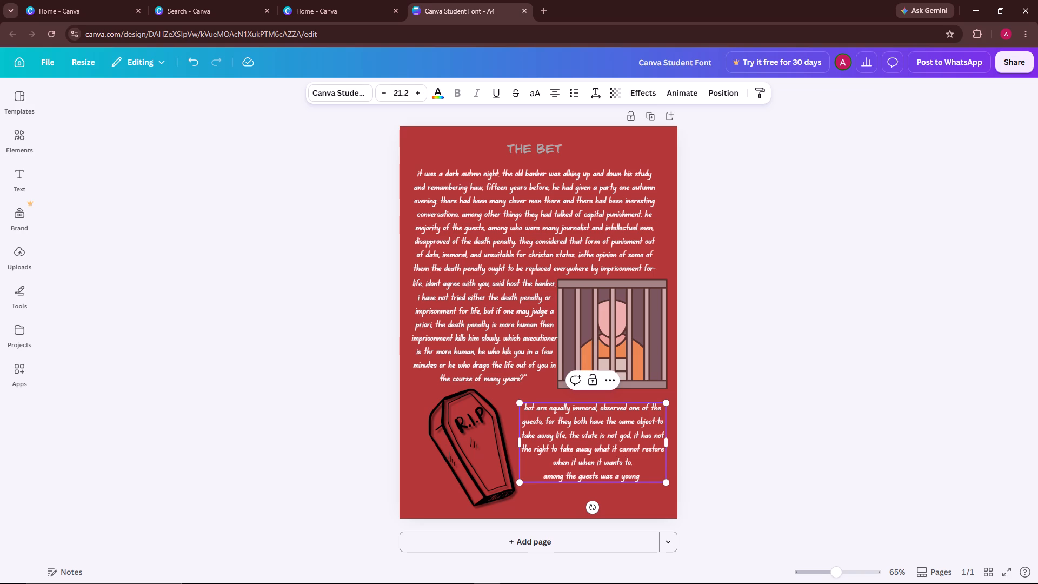
text(la)
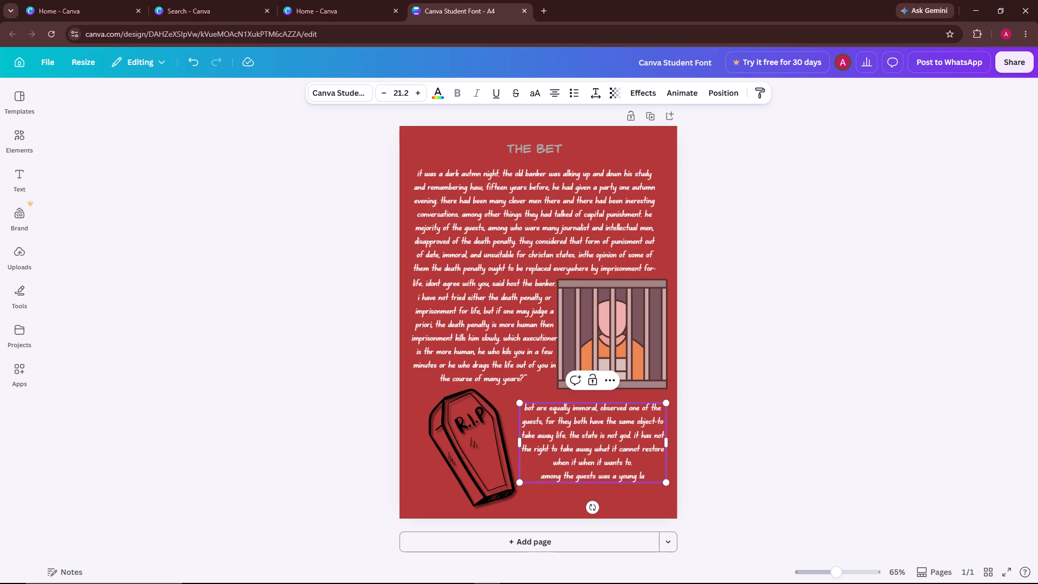
key(w)
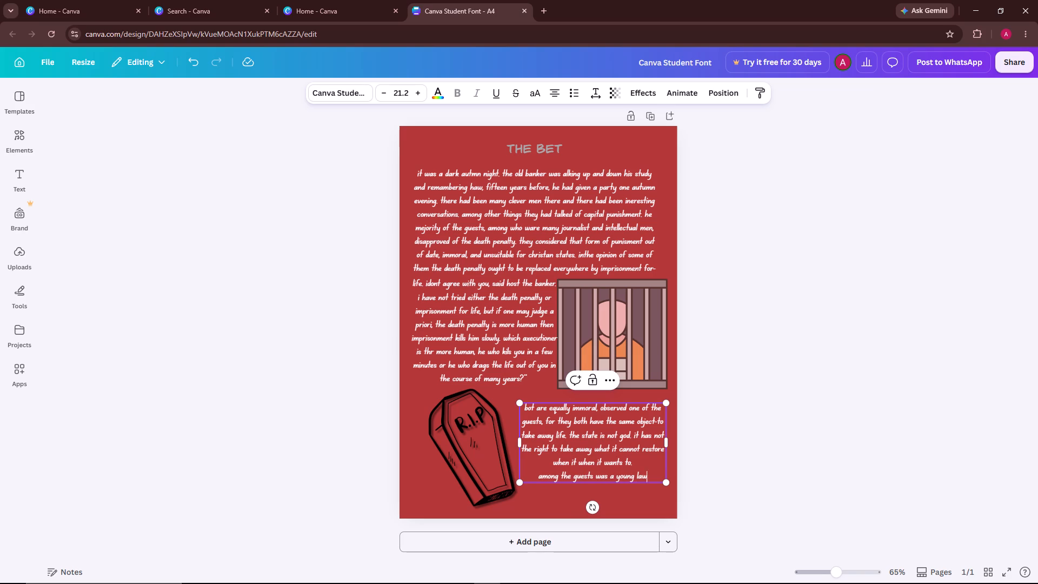
text(yer)
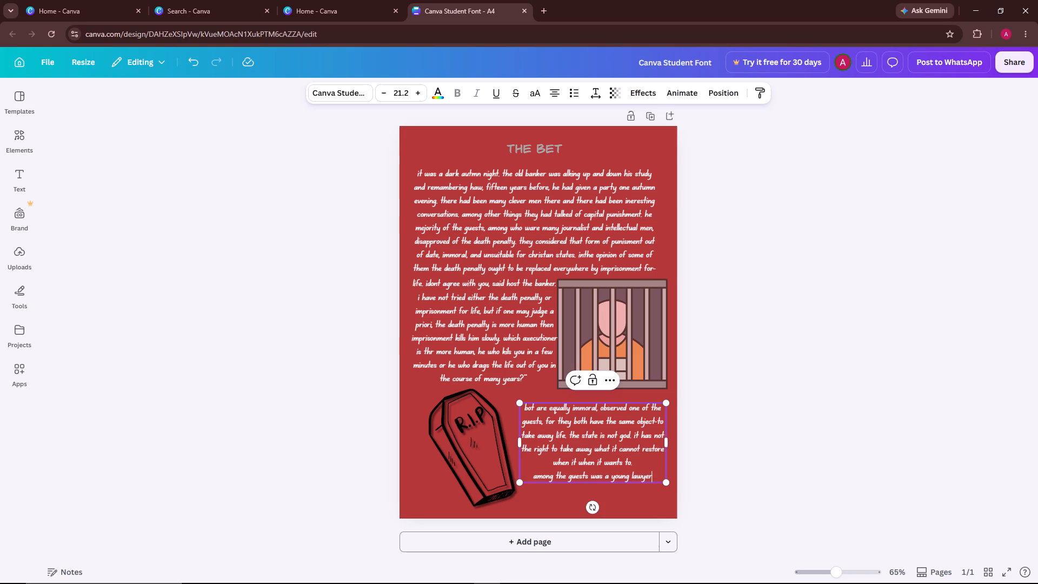
key(comma)
Continue the sentence beside the coffin with "a young man".
key(space)
text(a)
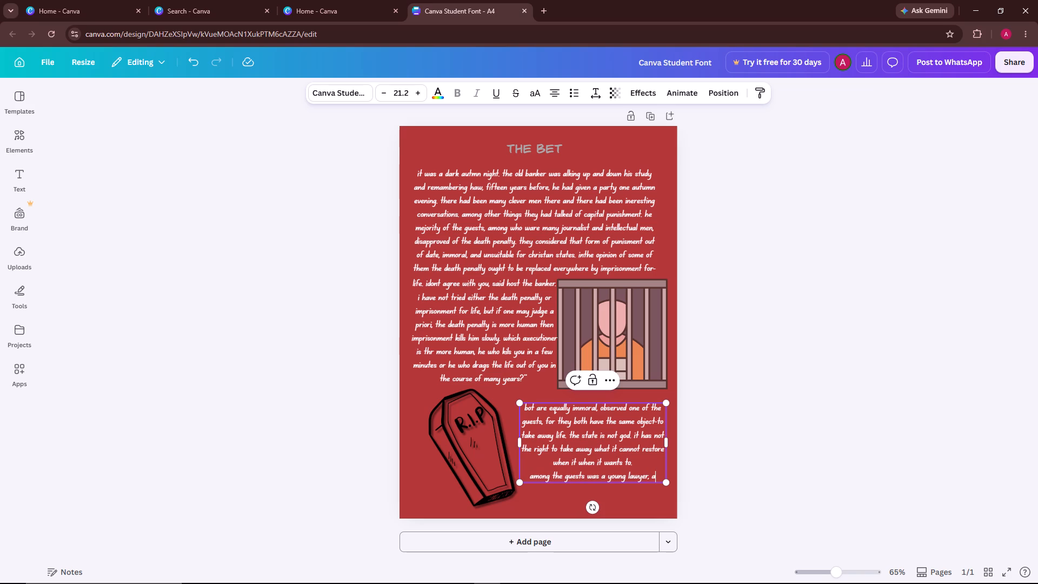
key(space)
text(youn)
key(g)
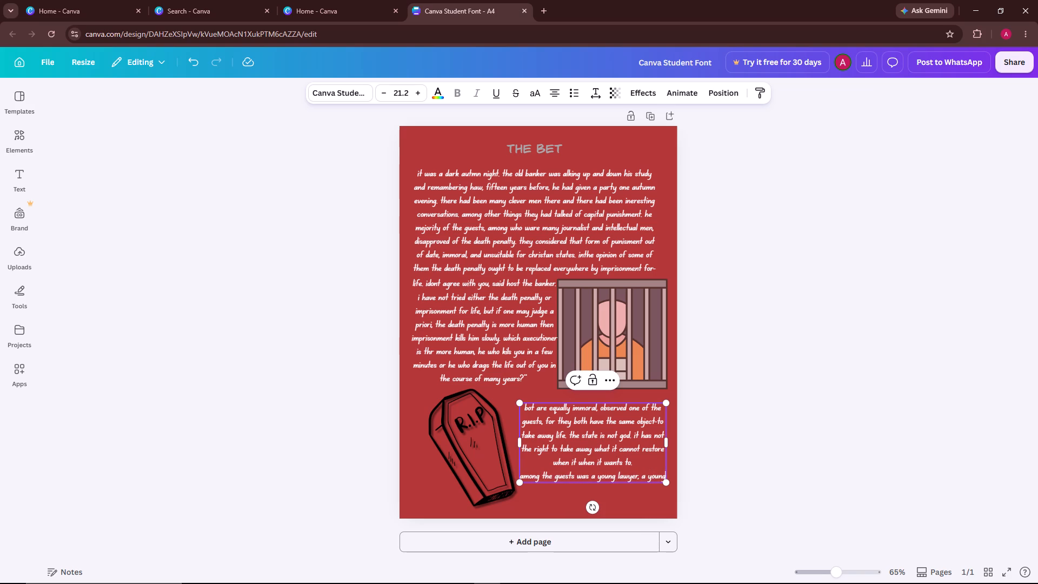
key(space)
text(man)
key(space)
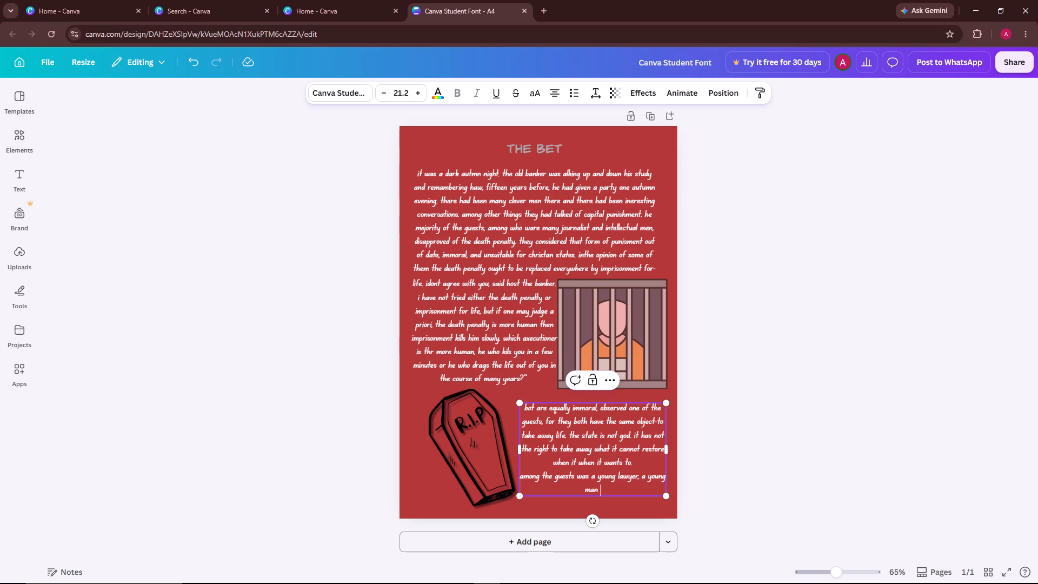
Finish the sentence beside the coffin with "of five-and-twenty.".
text(of)
key(space)
text(five)
key(minus)
text(and-)
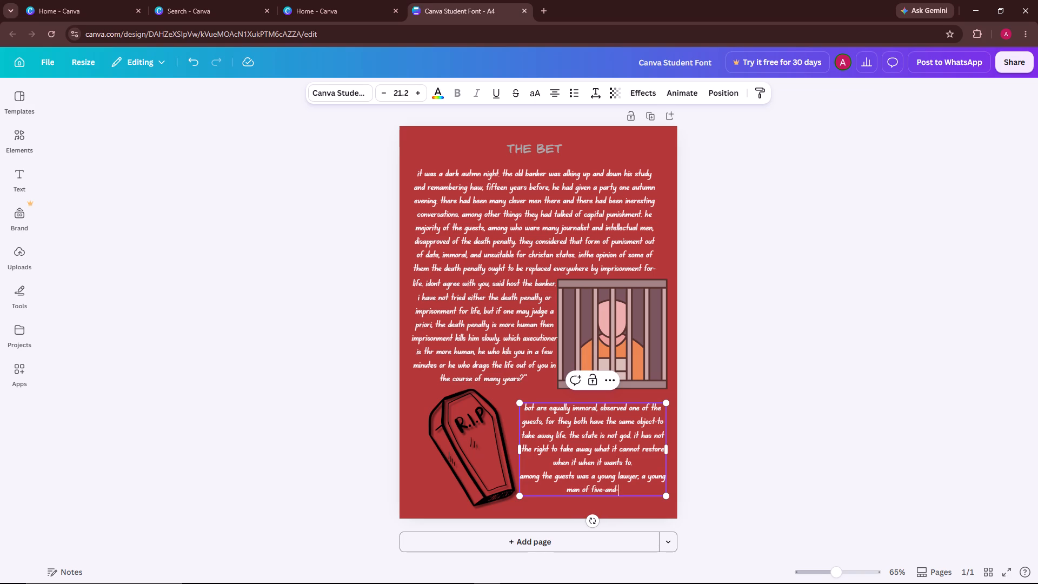
key(t)
text(wenty)
text(.)
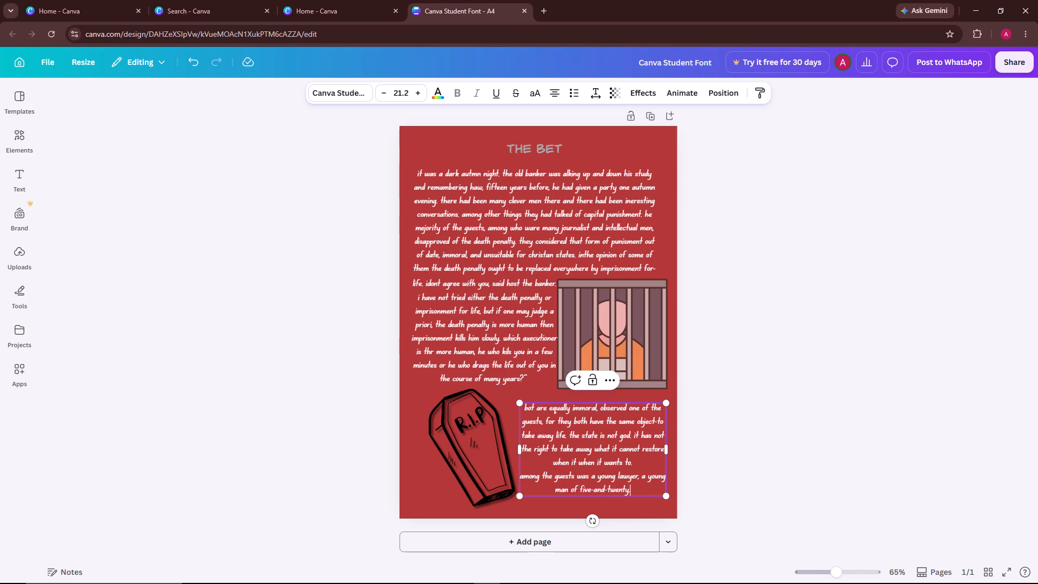
Begin the following sentence beside the coffin with "when he was asked".
key(space)
text(when)
key(space)
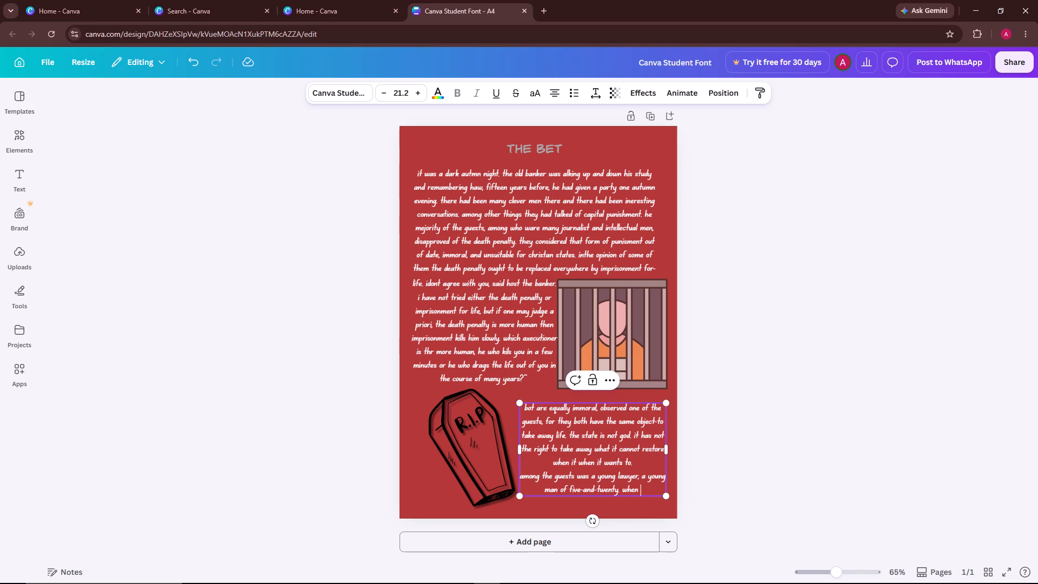
text(he)
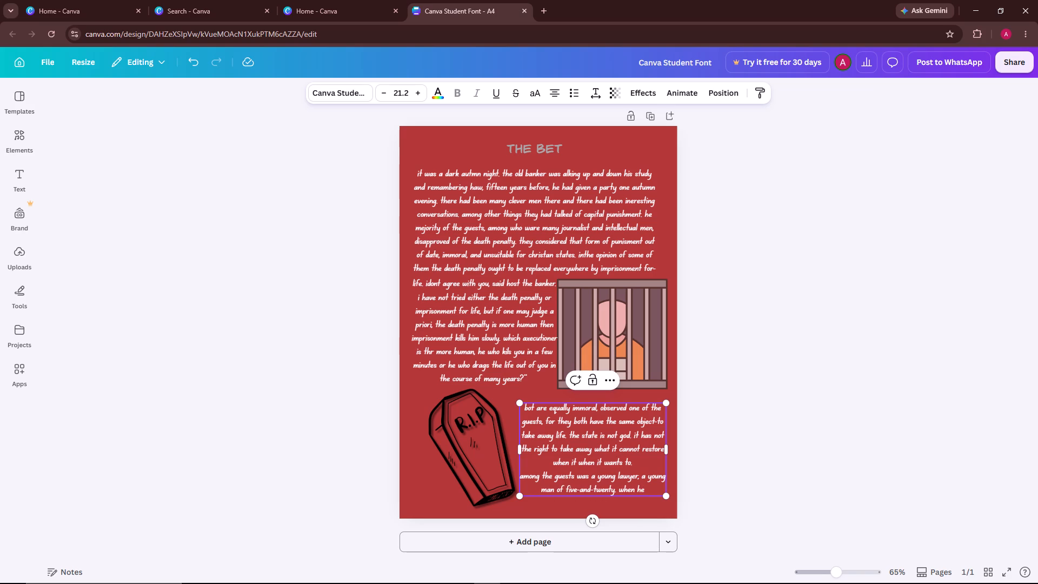
key(space)
text(was)
key(space)
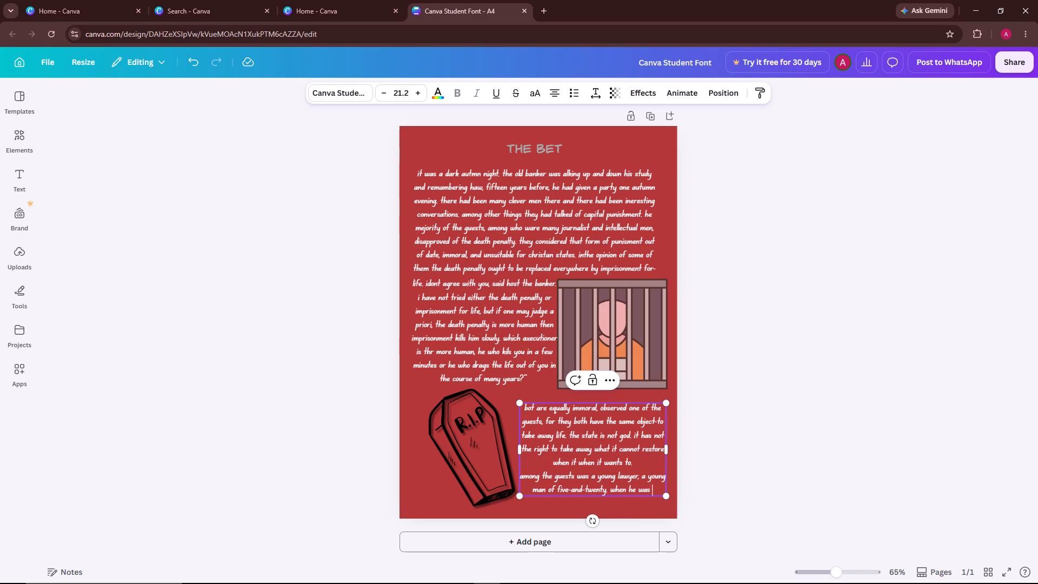
text(as)
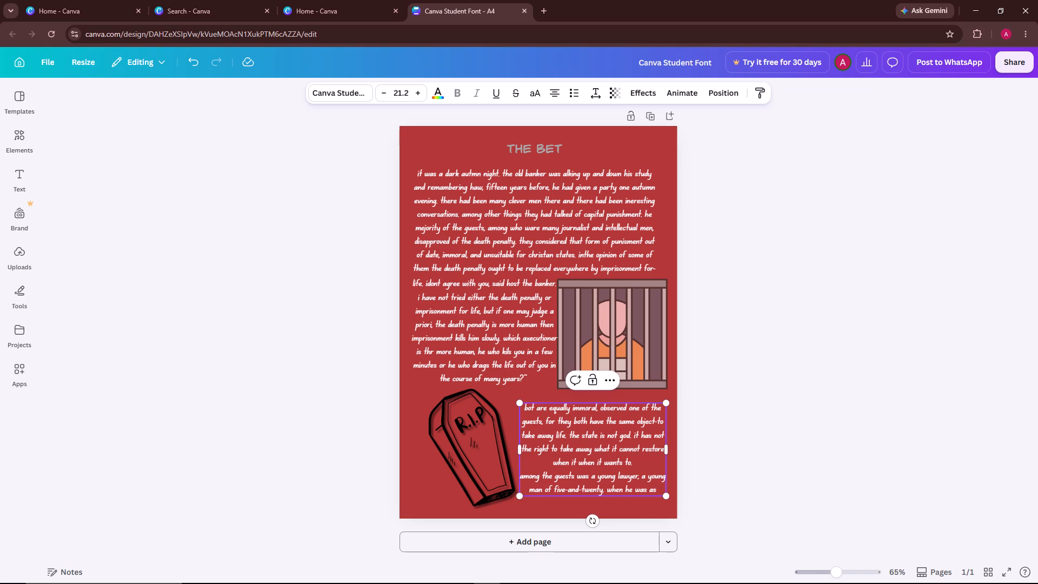
text(ked)
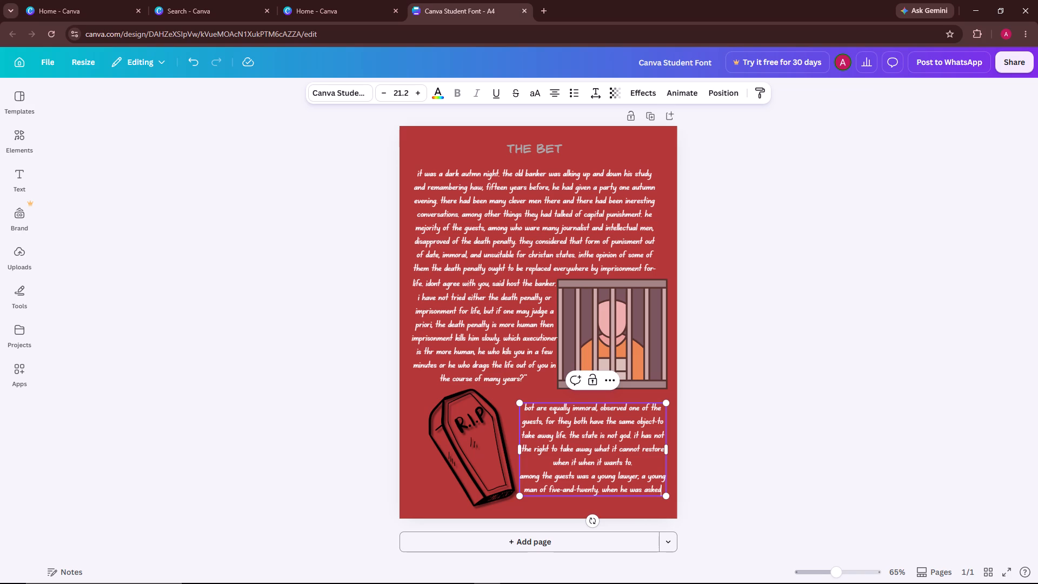
Complete the text beside the coffin with "his opinion, he said:" and leave text editing.
key(space)
text(his)
key(space)
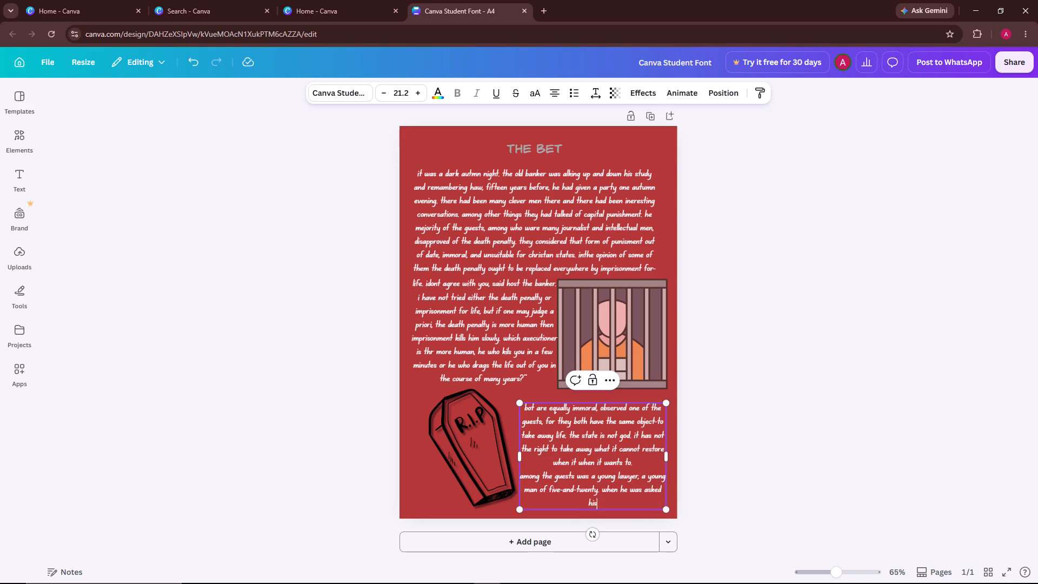
text(opi)
text(nion)
key(comma)
key(space)
text(he said)
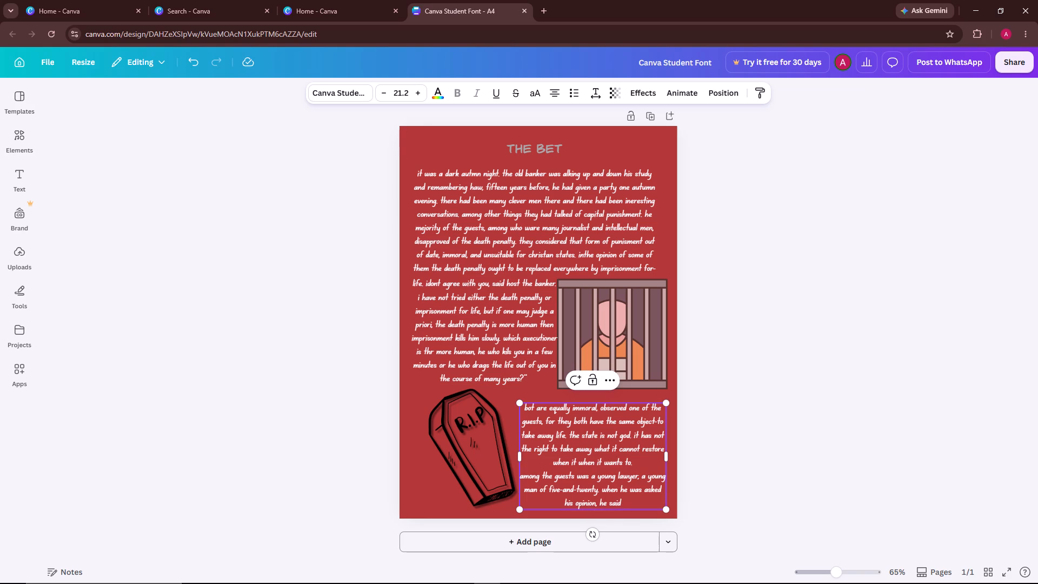
key(shift+colon)
click(800, 325)
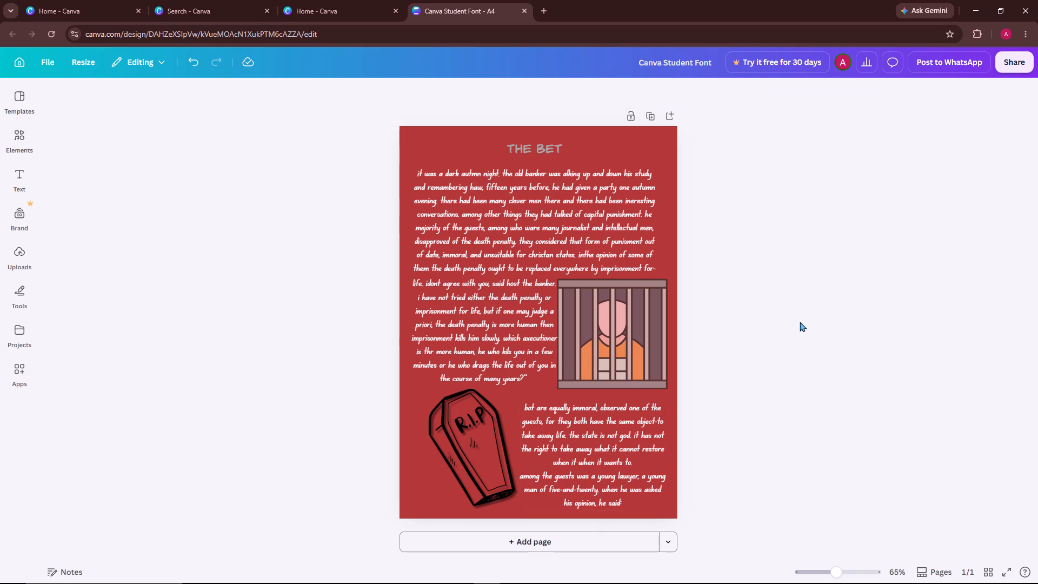
Duplicate the finished story page to make a second page.
click(642, 137)
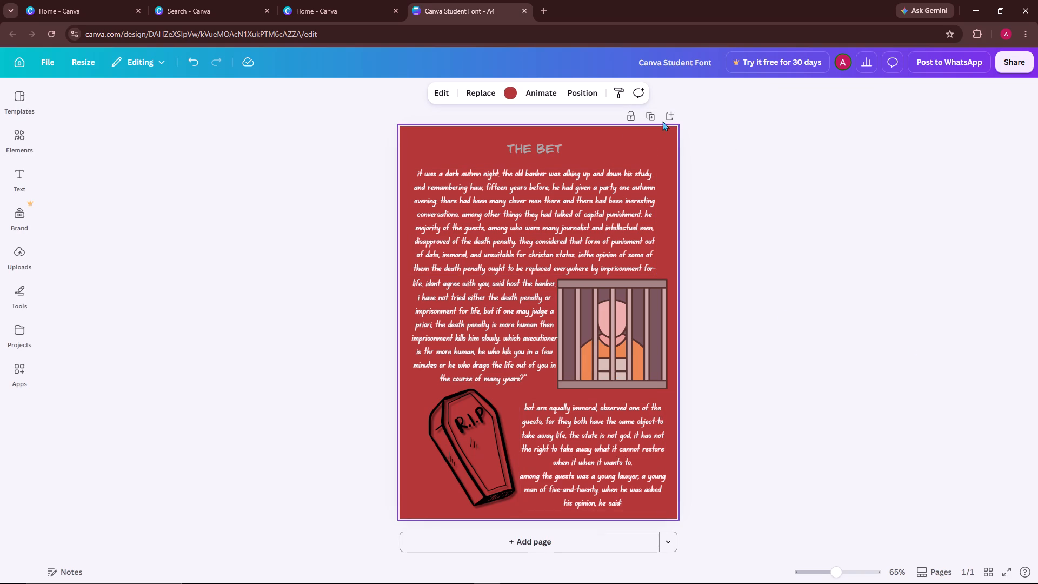
click(655, 119)
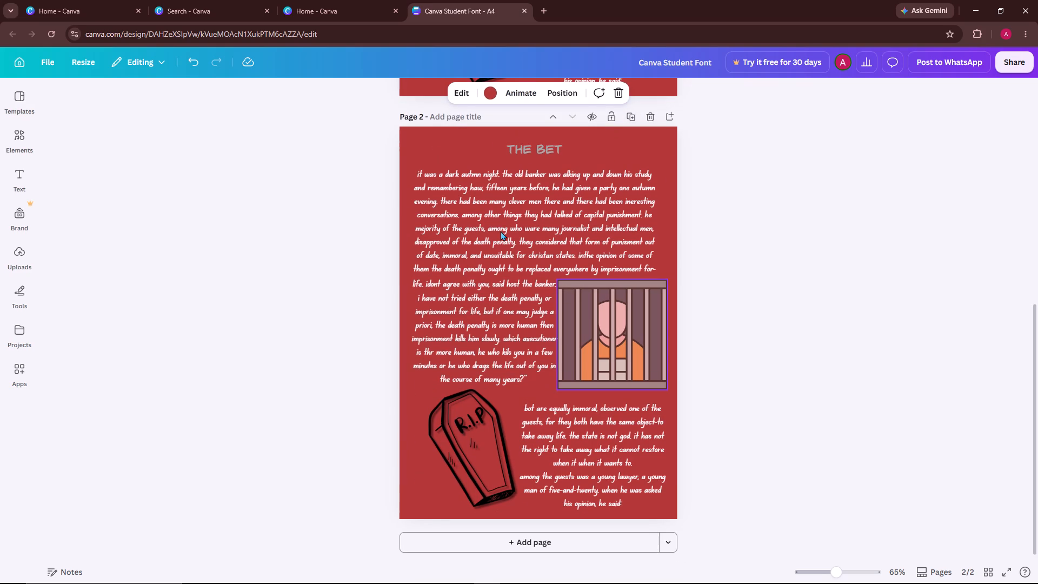
Delete the full-width story paragraph under the title on page 2.
click(500, 231)
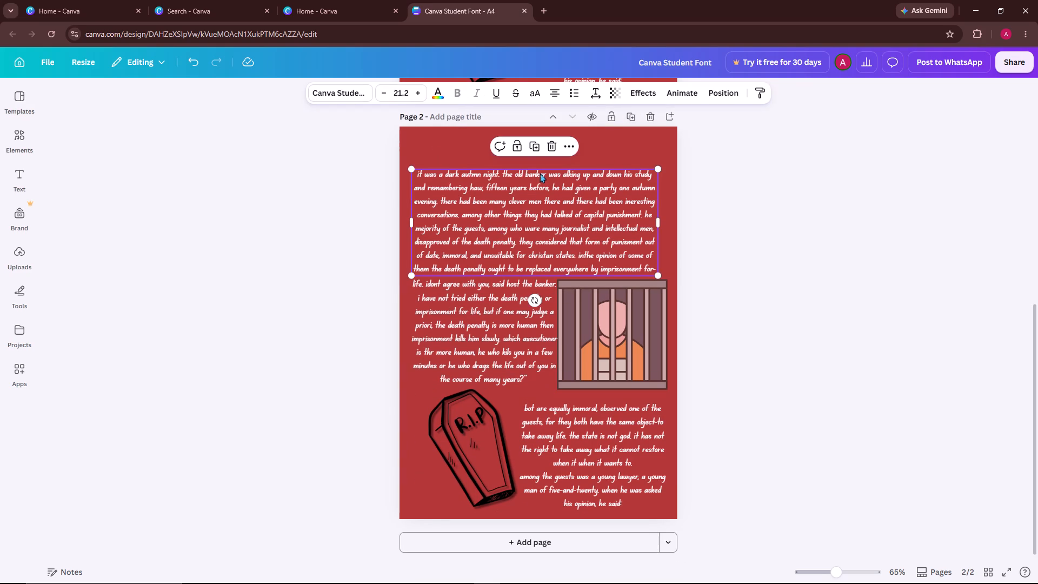
click(544, 144)
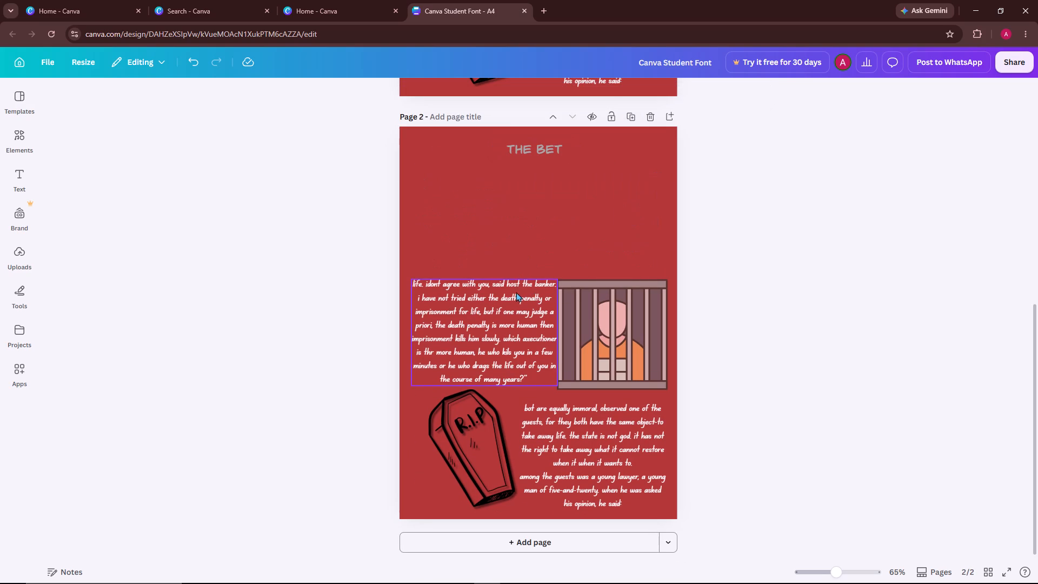
Delete the text block beside the prison graphic on page 2.
click(515, 293)
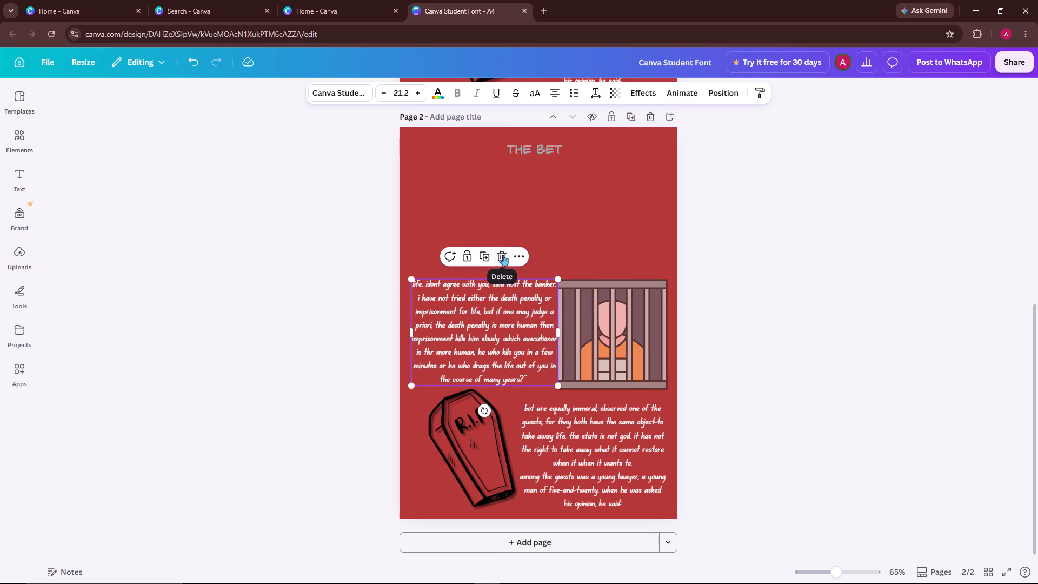
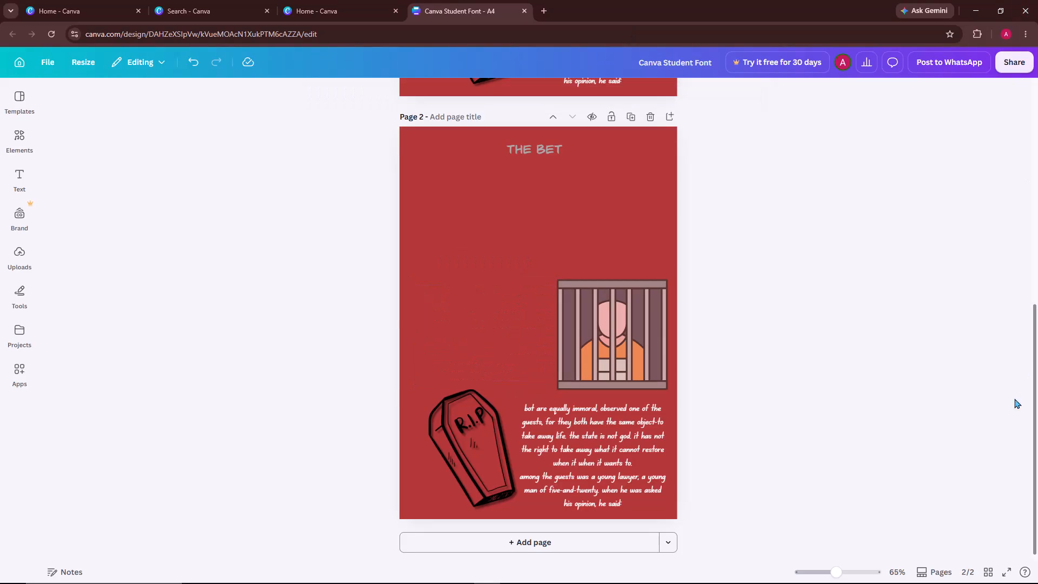
Move the story text block beside the coffin up to the upper middle of page 2.
click(610, 436)
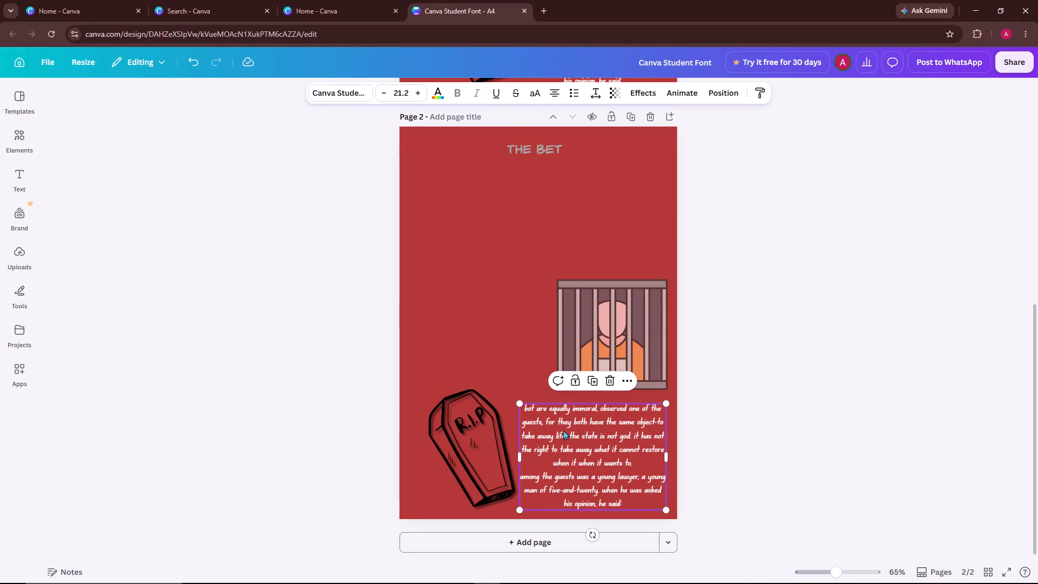
drag(541, 432, 496, 213)
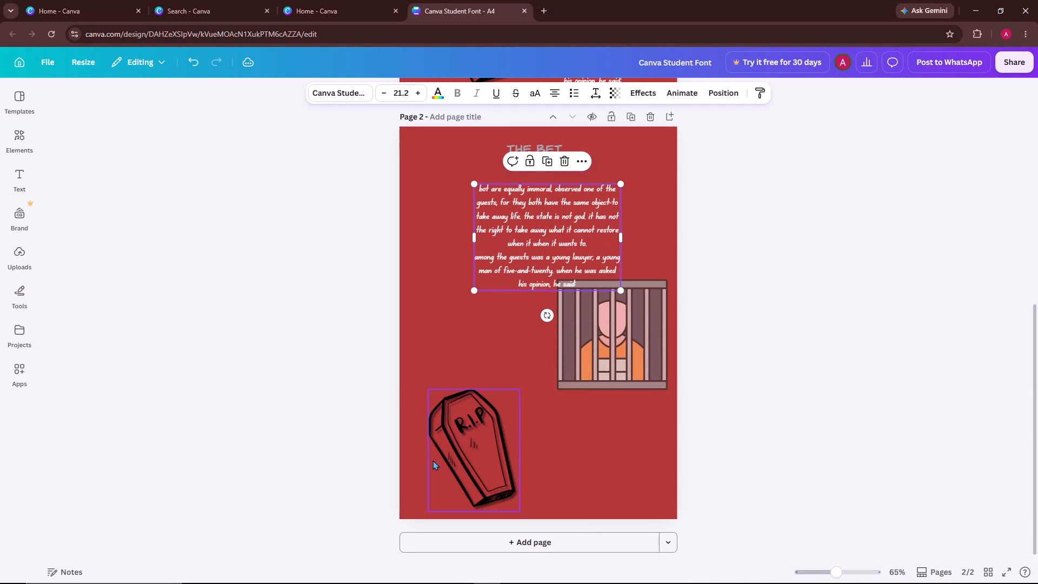
Delete the coffin and prison graphics from page 2.
click(482, 444)
click(496, 374)
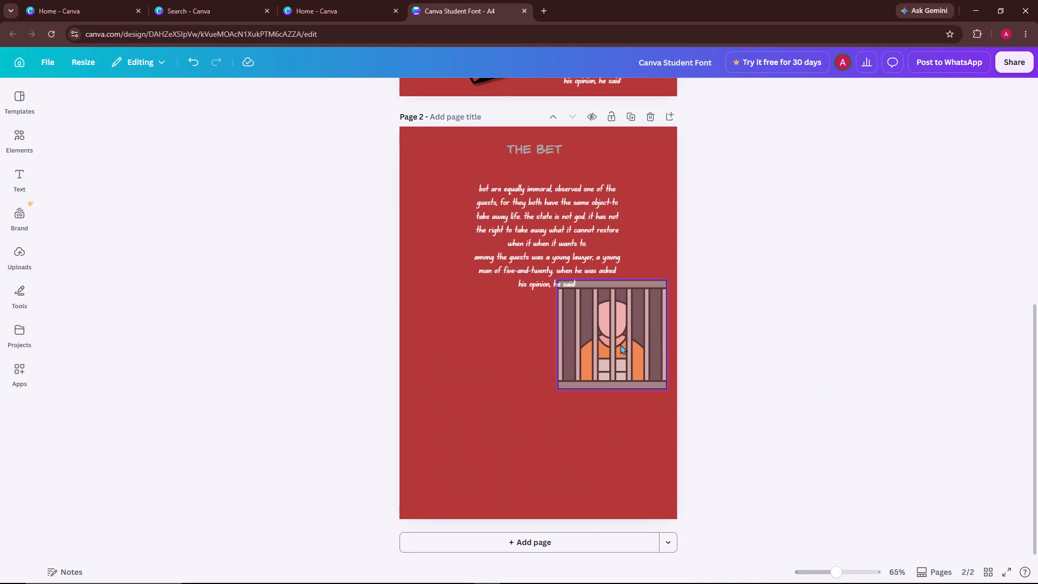
click(620, 344)
click(627, 257)
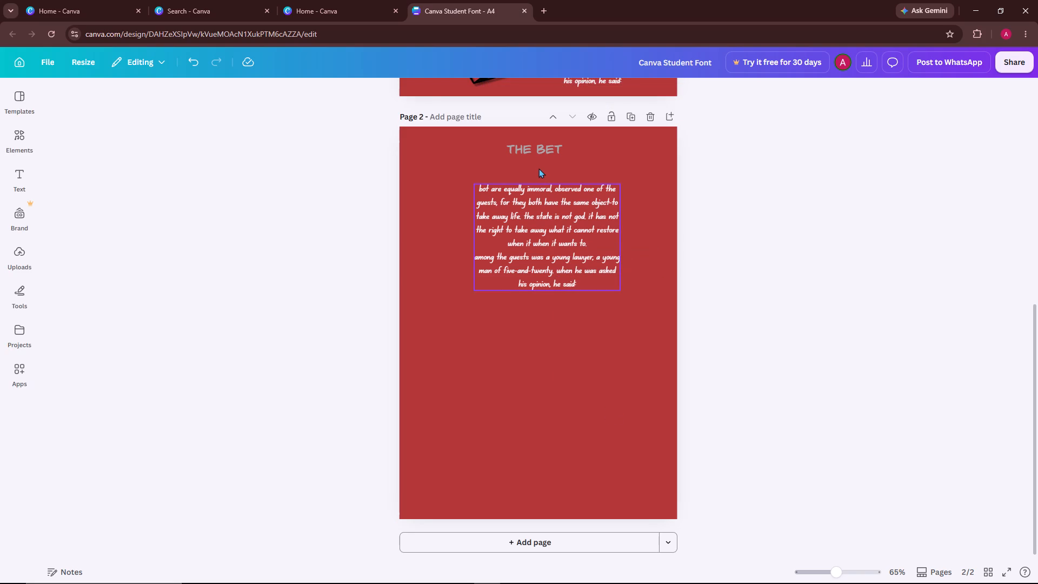
Delete the "THE BET" title from page 2.
click(541, 150)
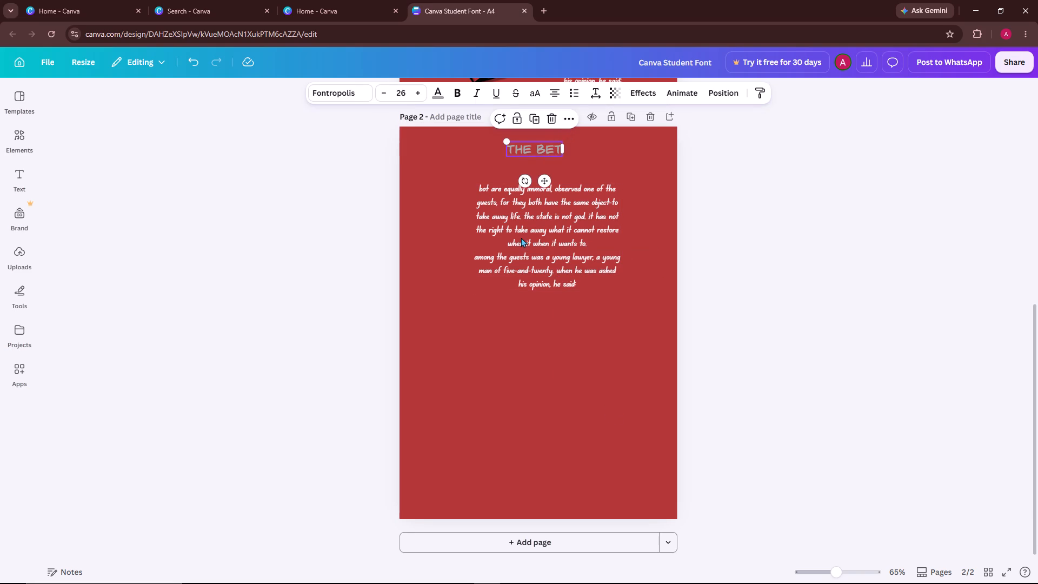
click(547, 126)
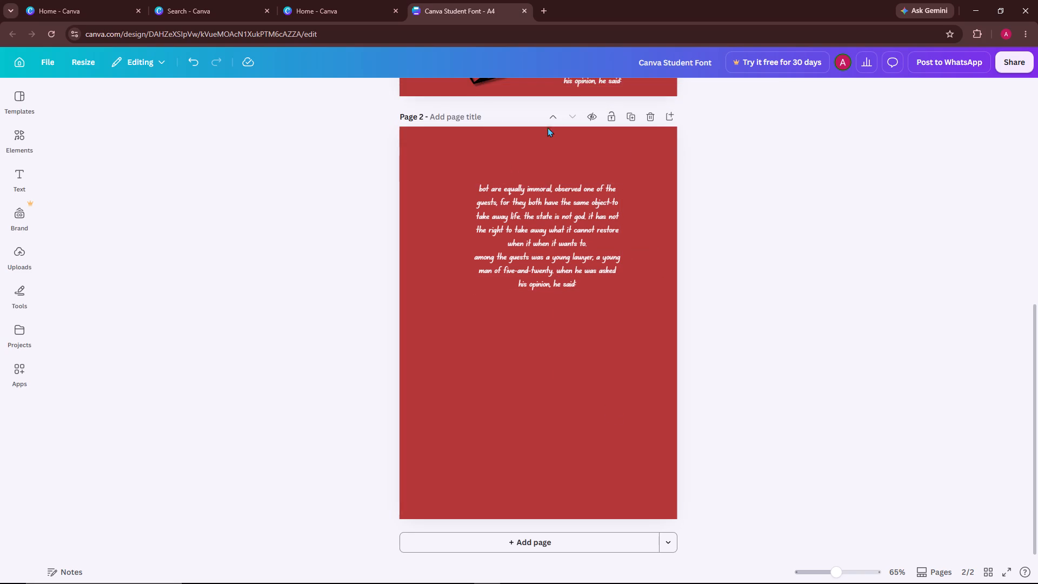
Add a body text box to page 1 and place it at the page's bottom centre.
scroll(574, 196, up, 2)
scroll(508, 213, up, 9)
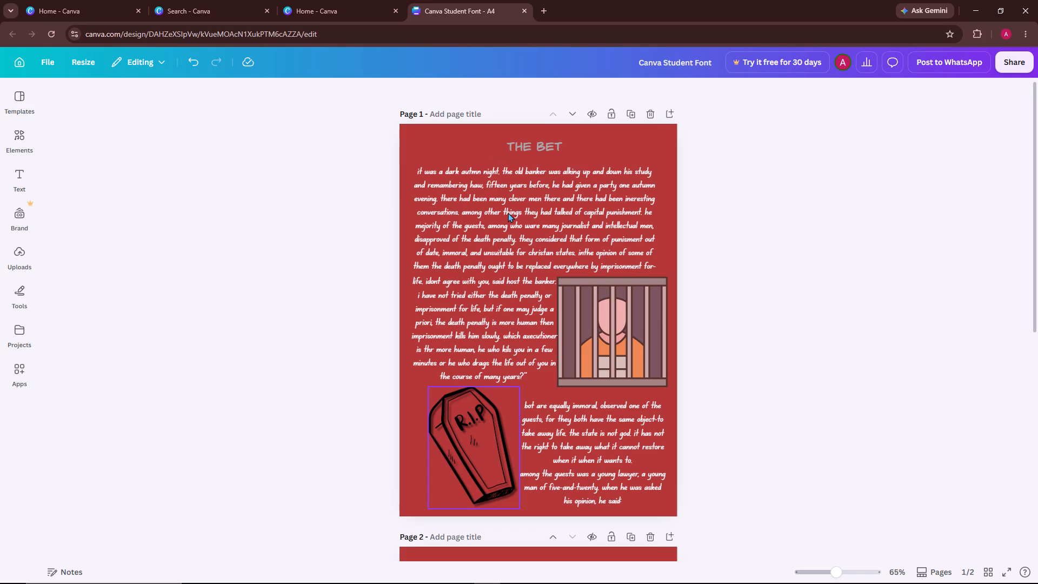
scroll(508, 213, down, 4)
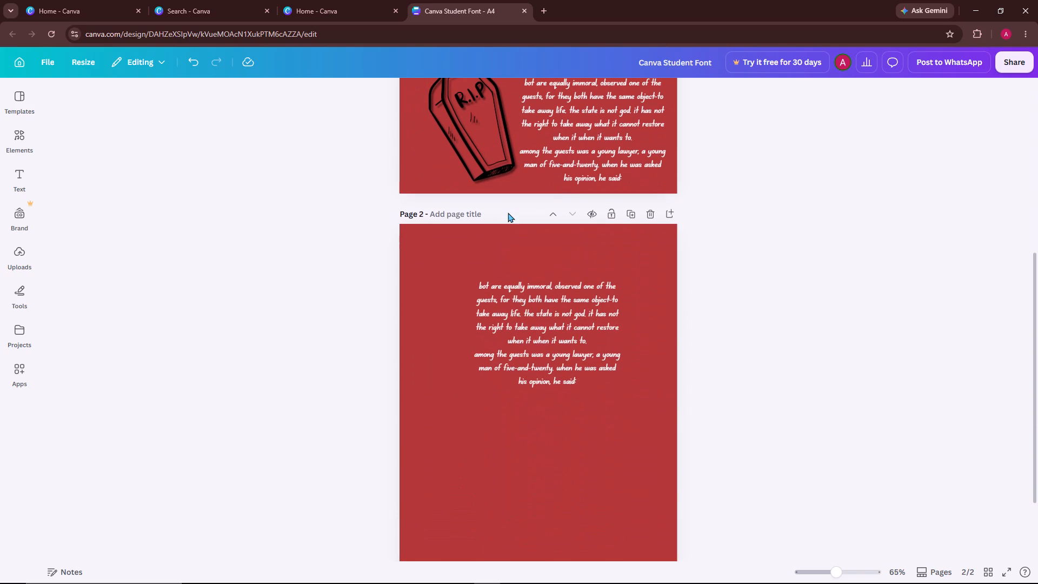
scroll(508, 213, up, 3)
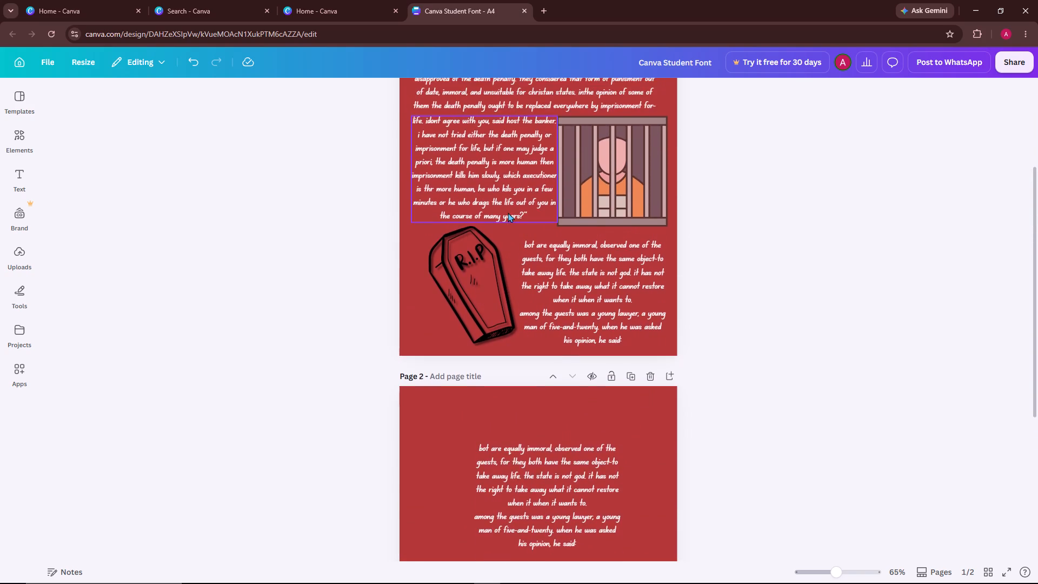
scroll(508, 213, up, 3)
click(28, 175)
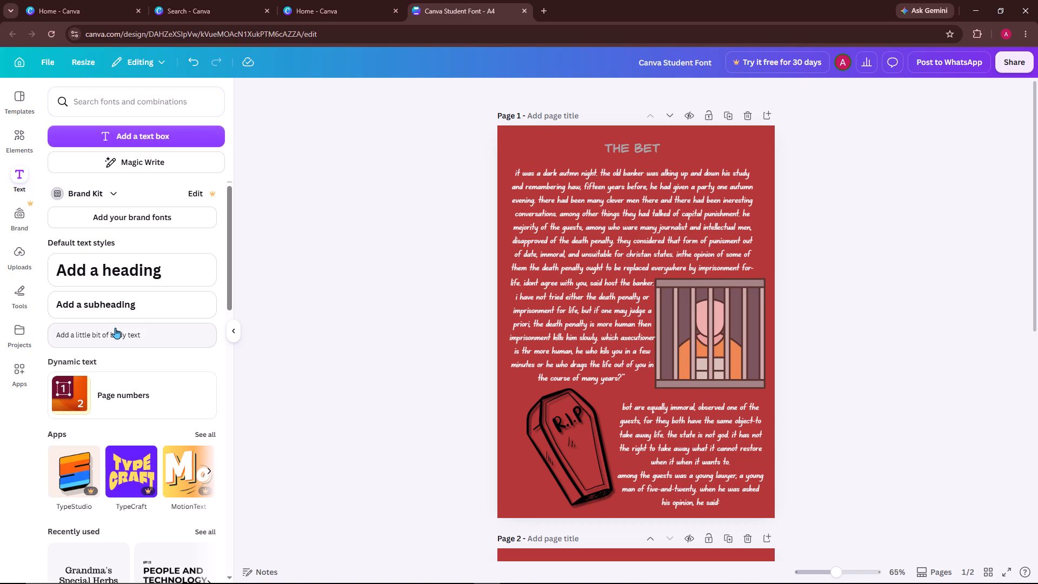
click(115, 328)
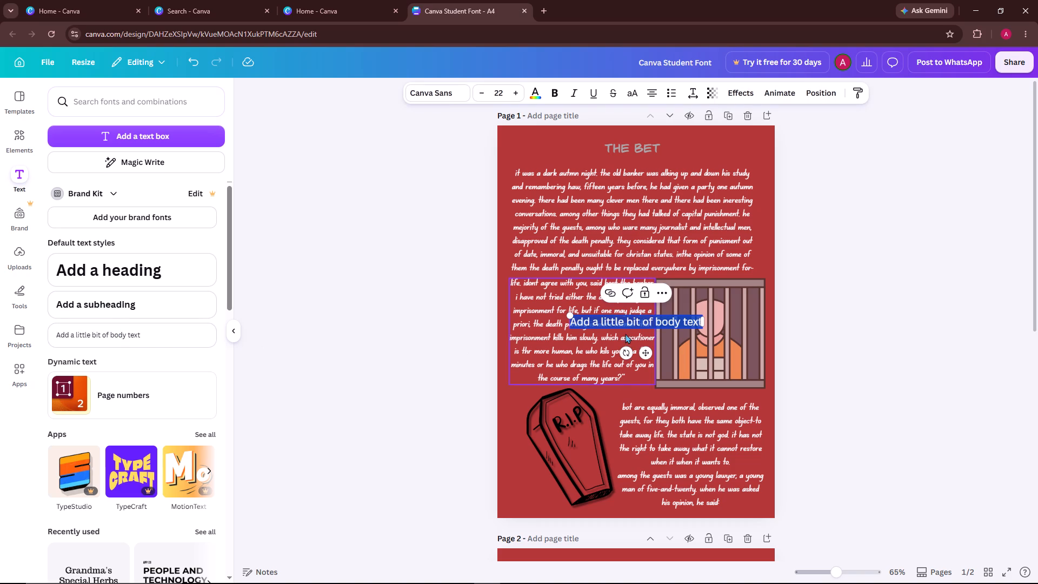
drag(626, 320, 620, 361)
click(371, 341)
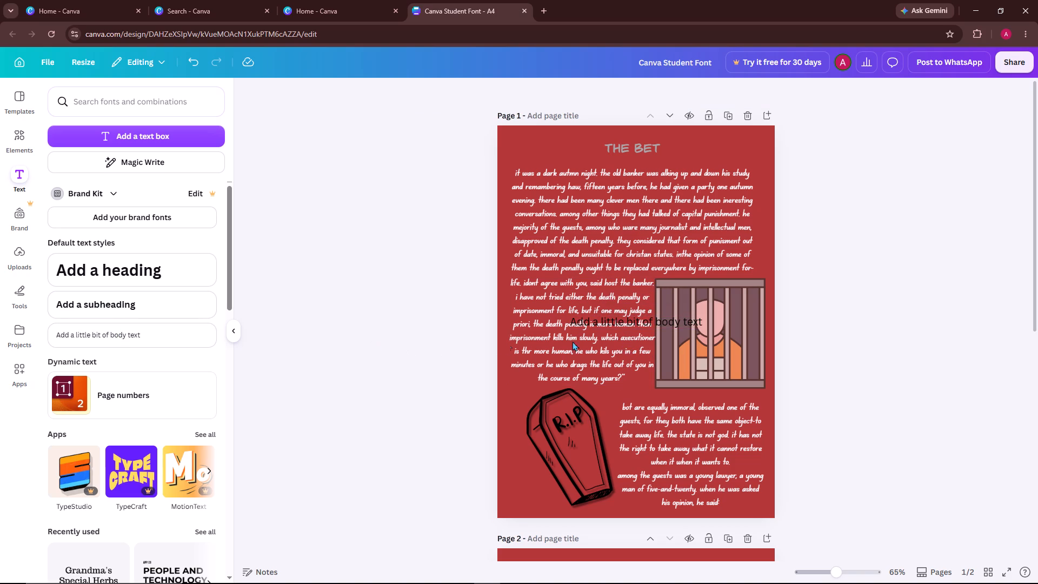
drag(619, 315, 562, 483)
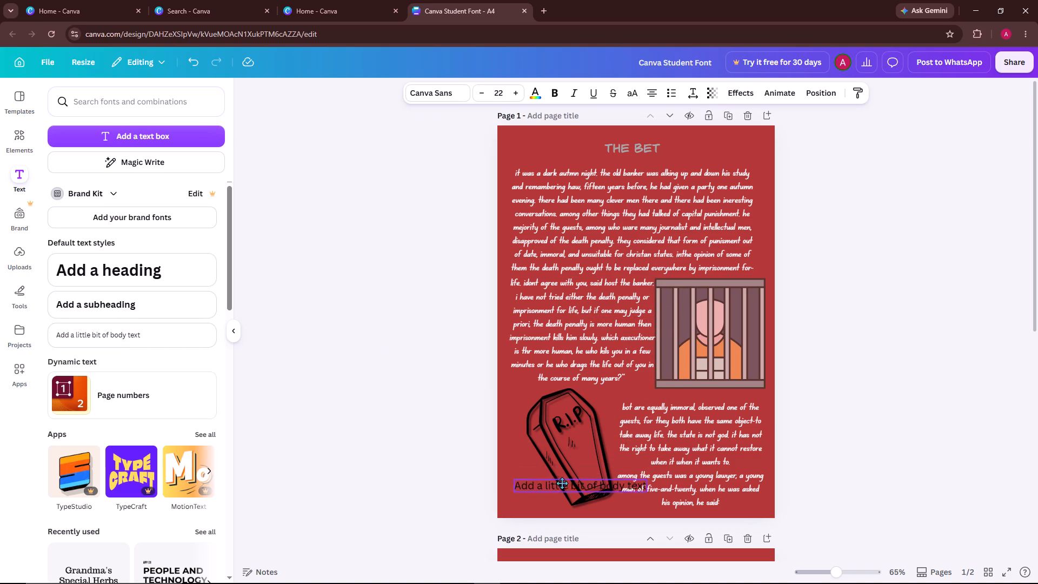
drag(562, 483, 762, 507)
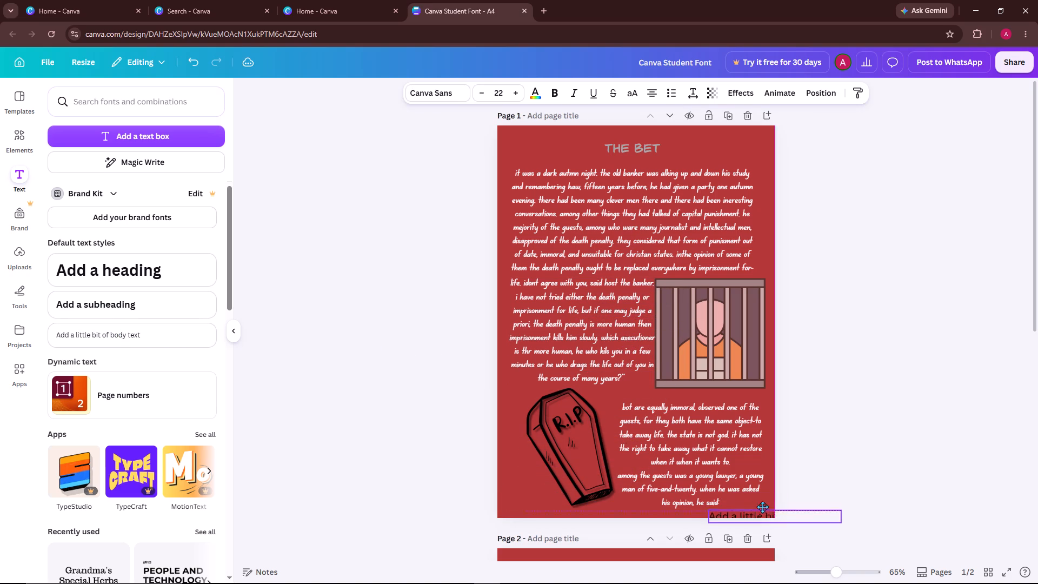
drag(762, 507, 765, 506)
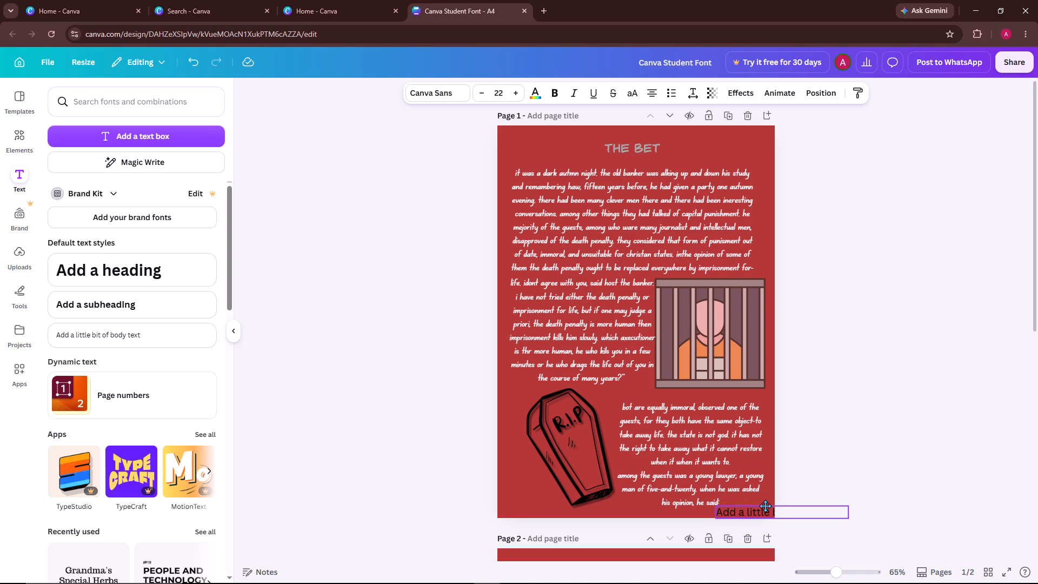
drag(765, 506, 644, 507)
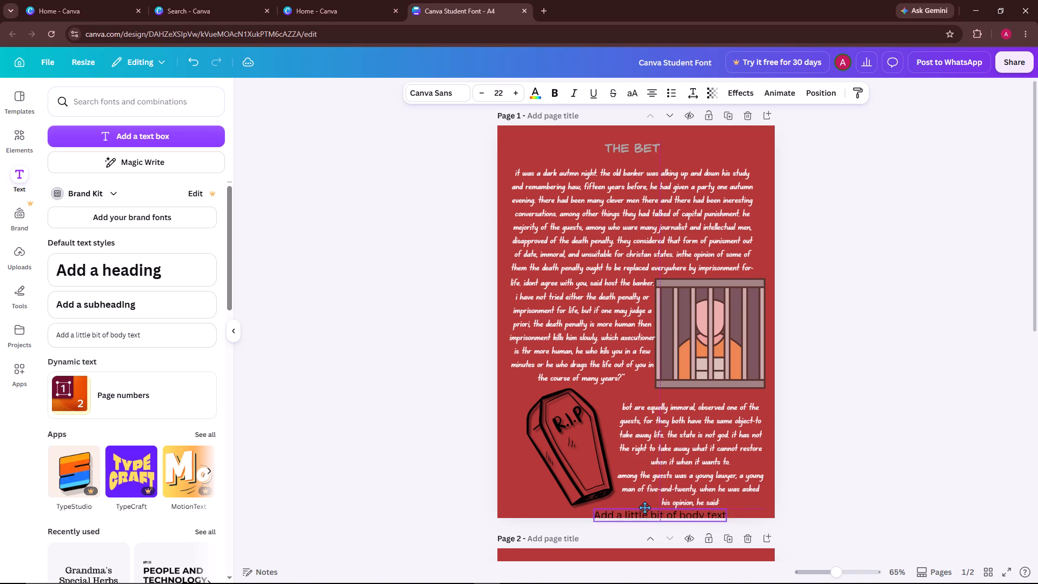
drag(644, 507, 621, 505)
Replace the new text box's placeholder with the page number "1" and leave text editing.
double_click(670, 508)
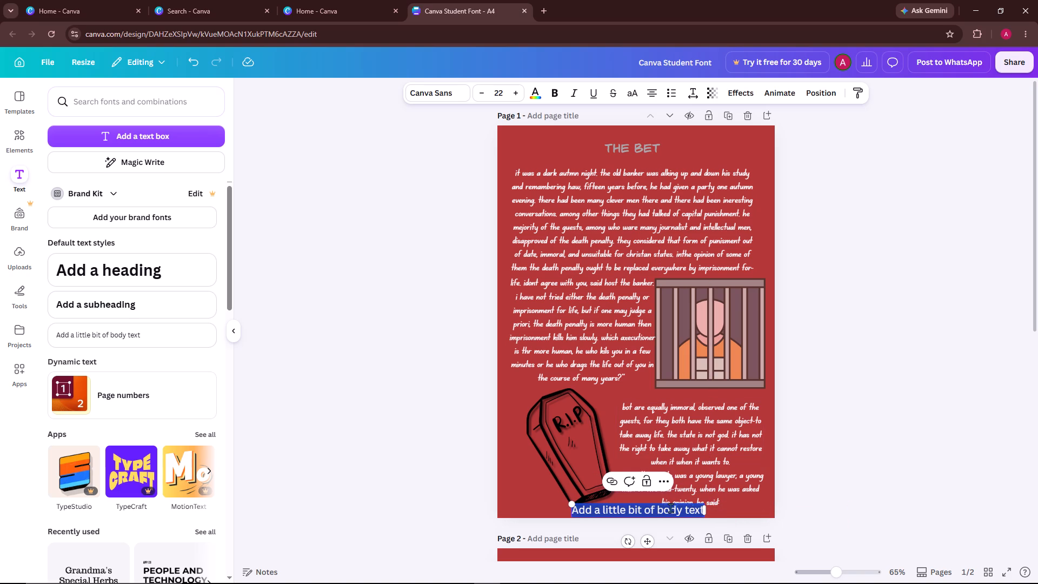
key(BackSpace)
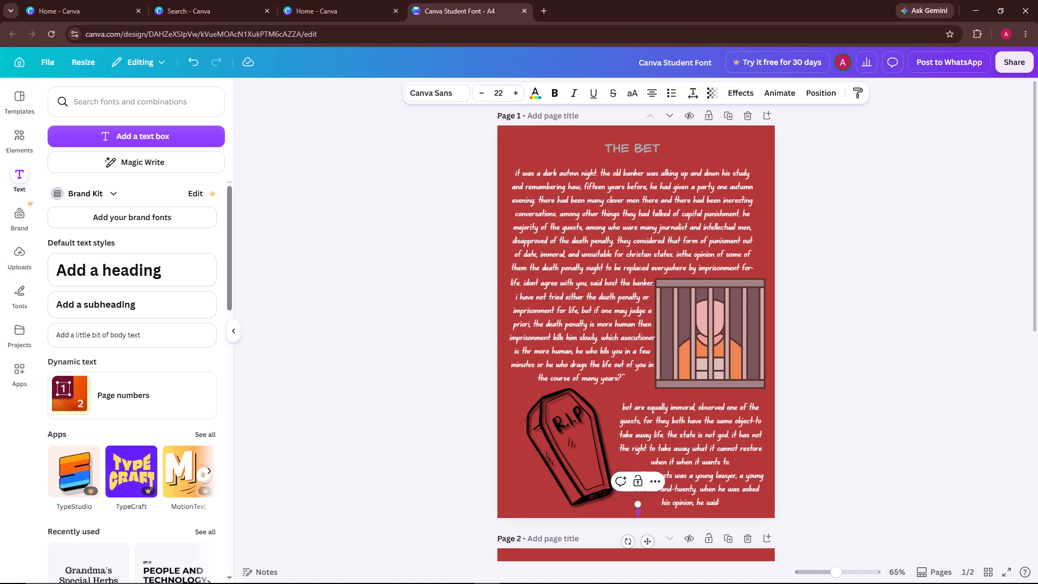
key(1)
click(826, 477)
Duplicate page 1's page number and place the copy at the bottom centre of page 2.
scroll(630, 464, down, 3)
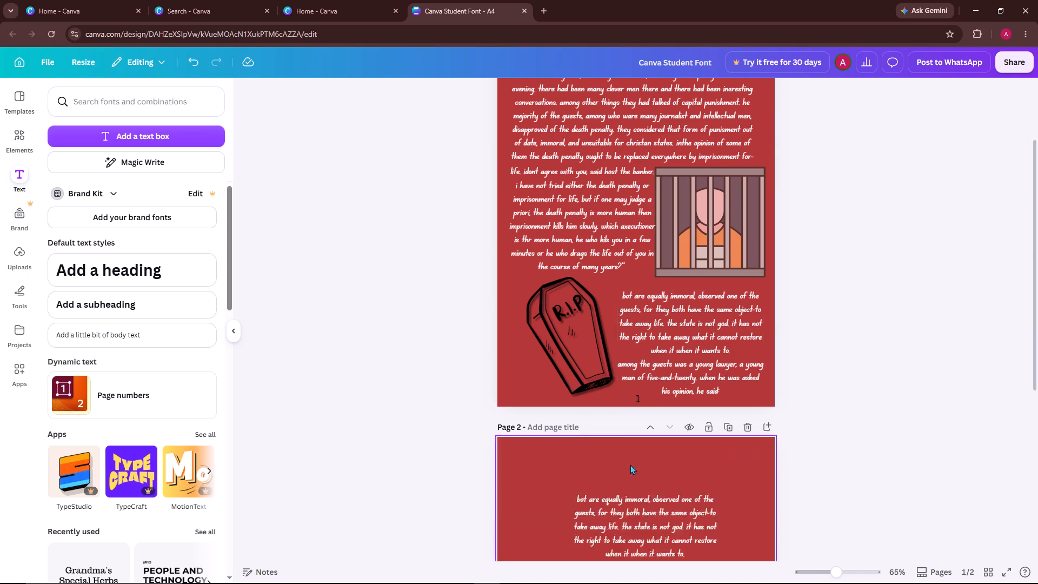
click(635, 186)
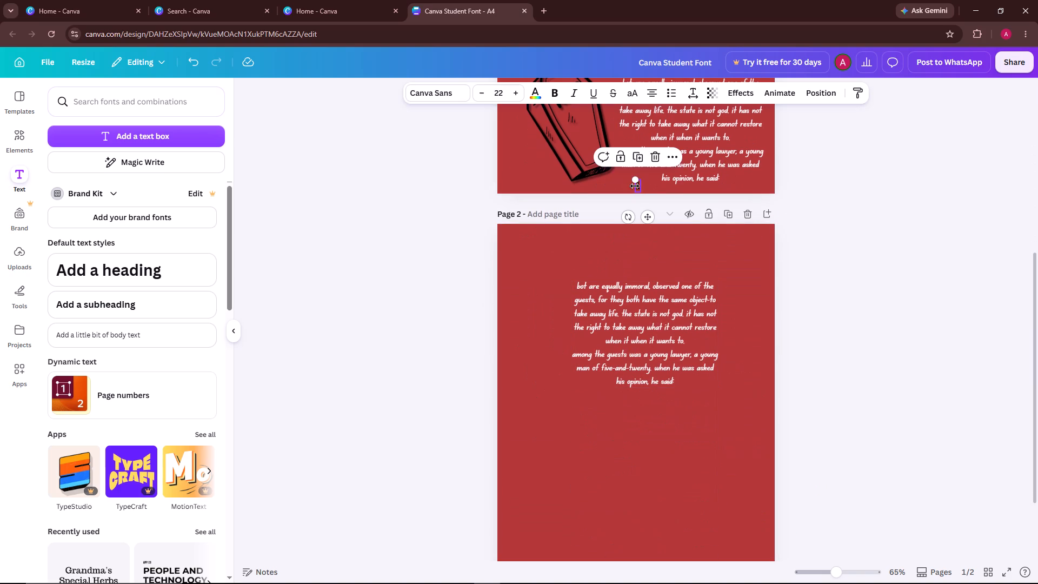
click(636, 158)
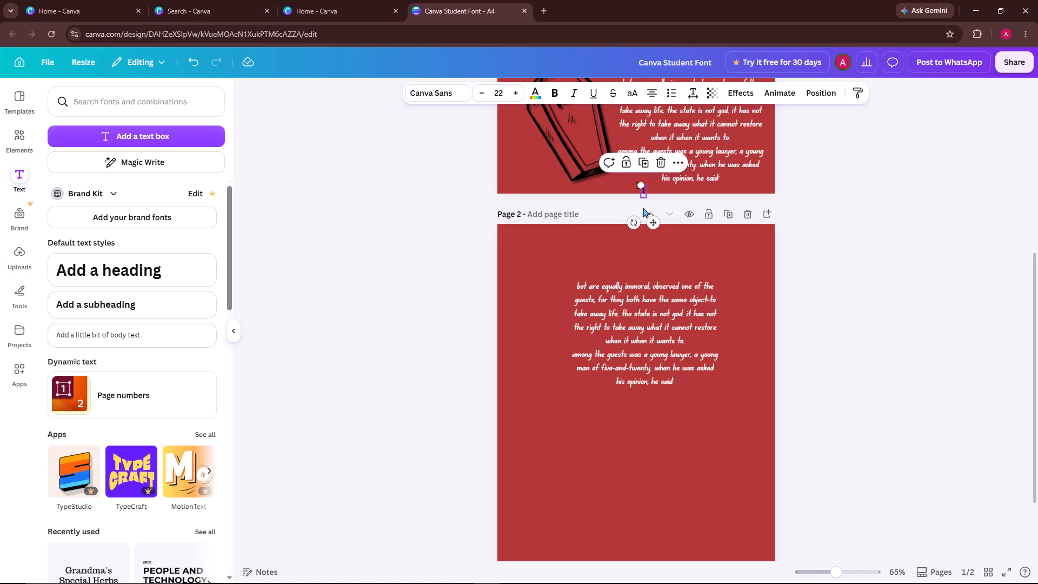
drag(643, 194, 643, 209)
drag(643, 209, 647, 501)
scroll(622, 434, down, 2)
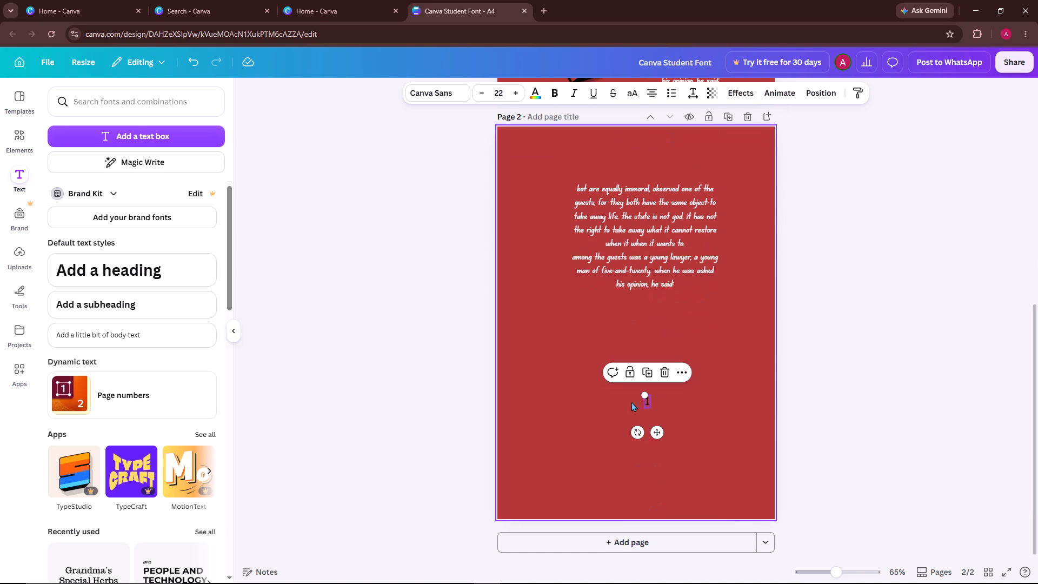
drag(645, 403, 630, 503)
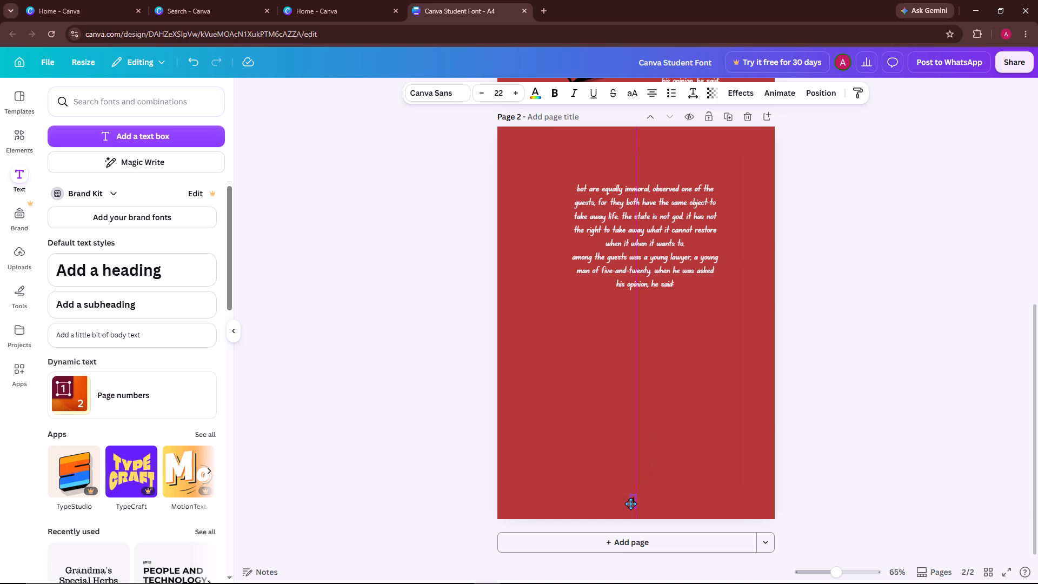
drag(630, 503, 630, 511)
drag(630, 511, 630, 510)
click(871, 393)
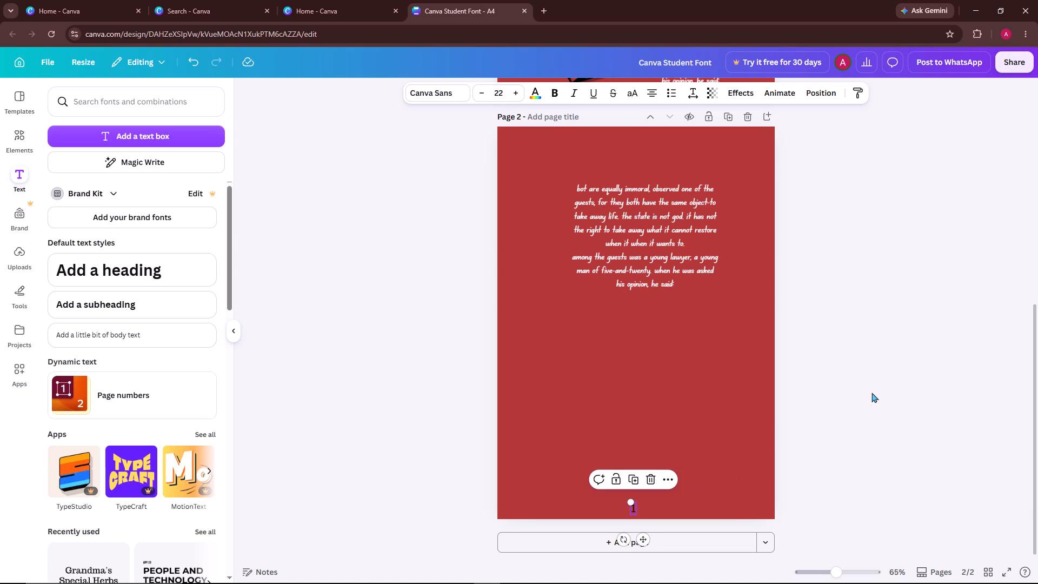
Change the copied page number on page 2 to "2" and leave text editing.
scroll(704, 375, up, 3)
scroll(703, 374, down, 3)
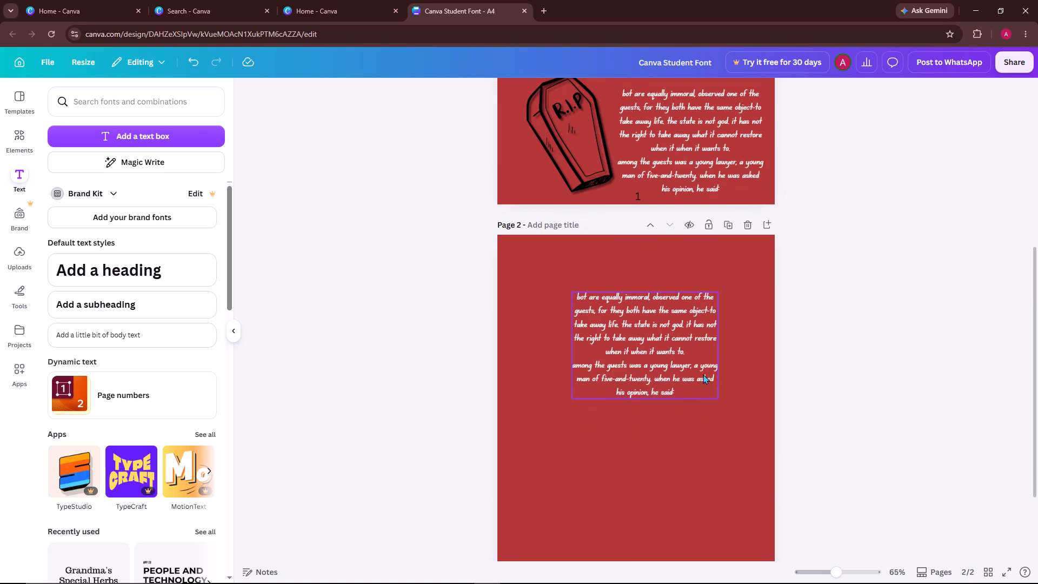
scroll(703, 374, down, 3)
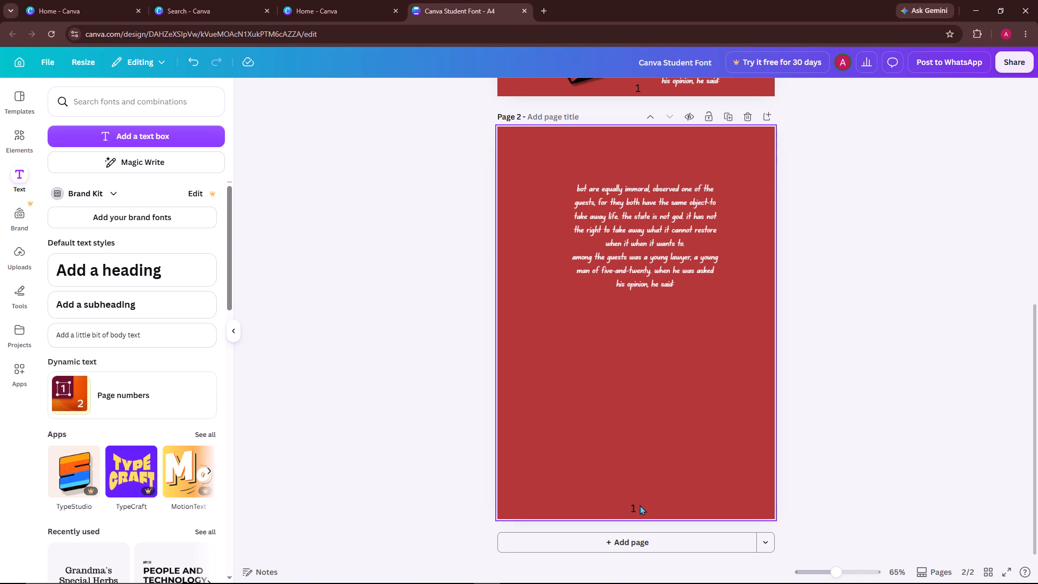
click(636, 509)
click(636, 509)
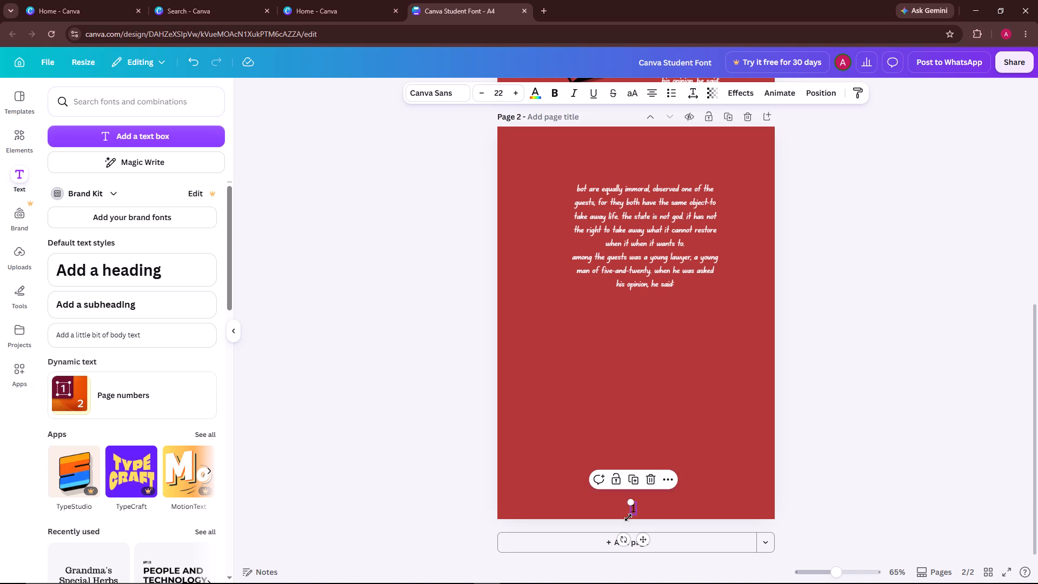
click(632, 512)
click(634, 509)
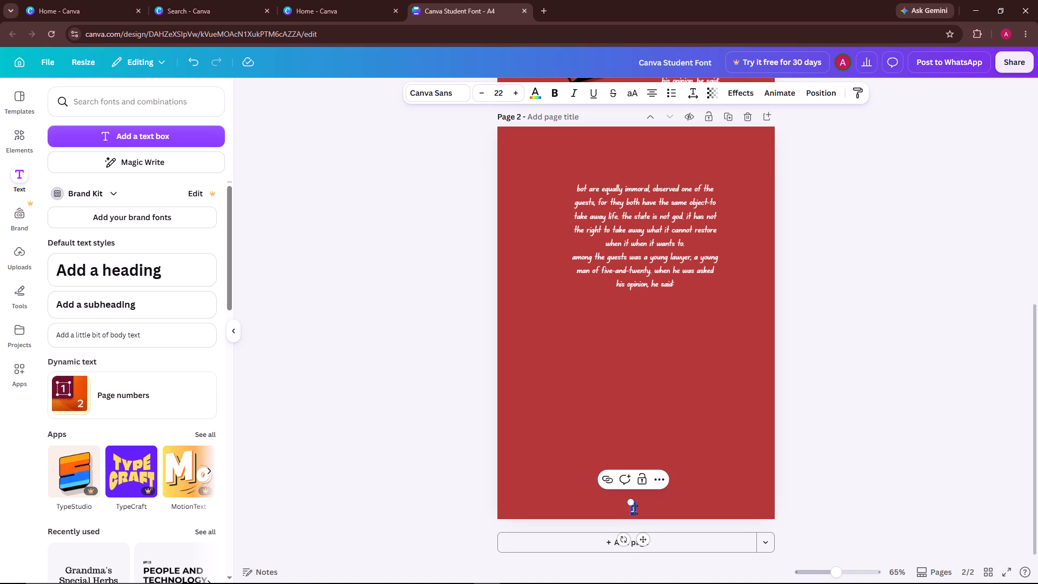
key(BackSpace)
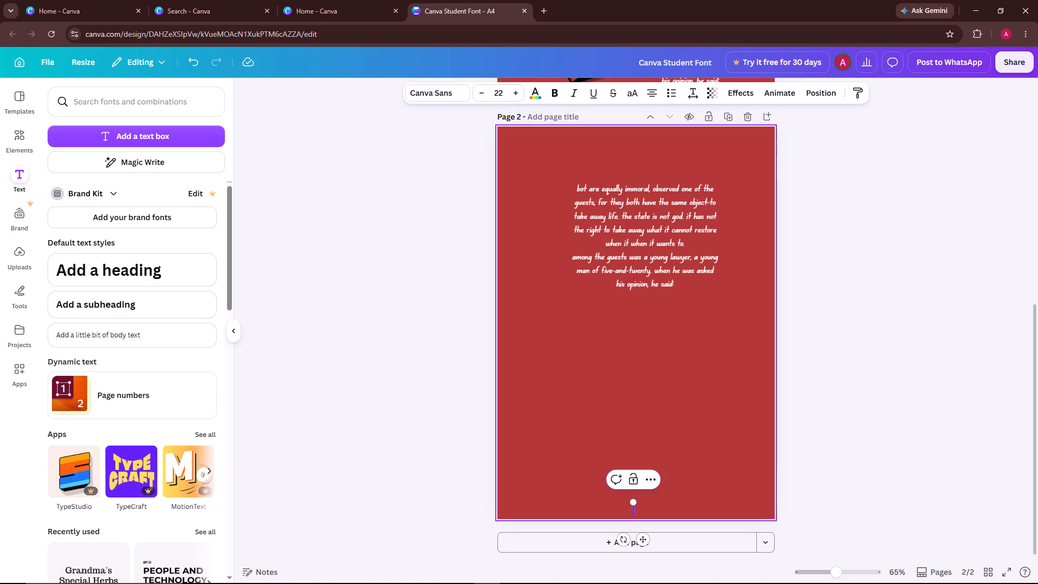
key(2)
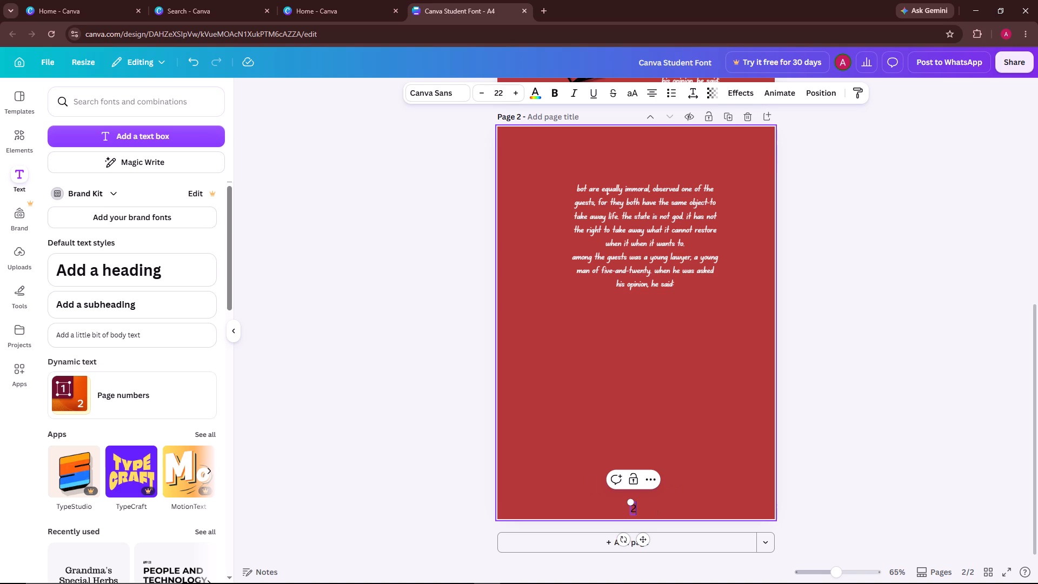
click(658, 373)
Move page 2's story text block higher, just below the page's top edge, using page 1's layout as reference.
drag(627, 217, 623, 194)
scroll(710, 234, up, 12)
scroll(721, 278, down, 1)
scroll(721, 278, up, 1)
scroll(721, 278, down, 2)
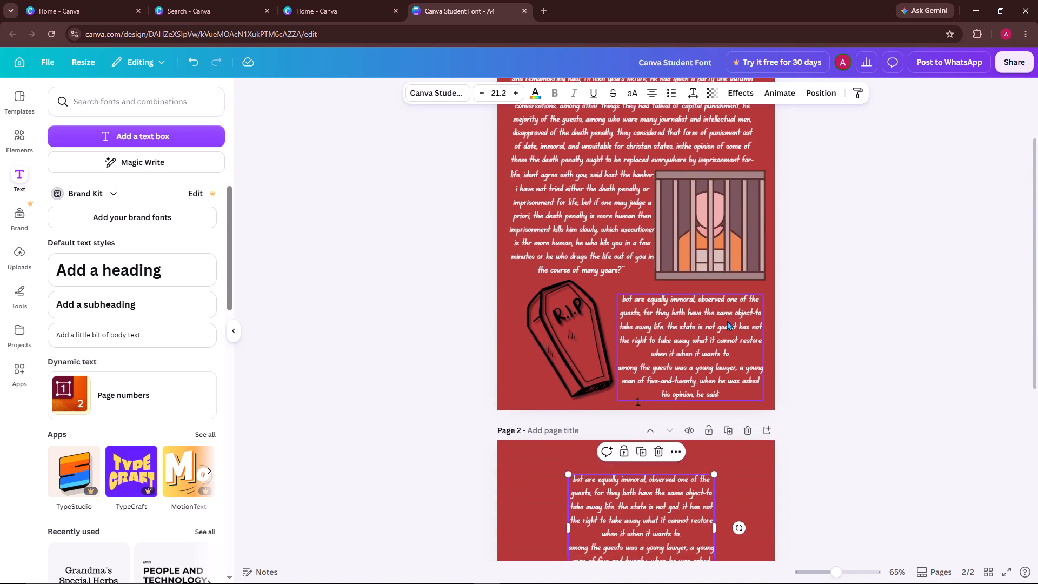
scroll(724, 307, down, 1)
drag(643, 411, 643, 417)
Widen page 2's story text block toward the page's left edge and shift it to sit roughly centred near the top.
drag(567, 416, 565, 422)
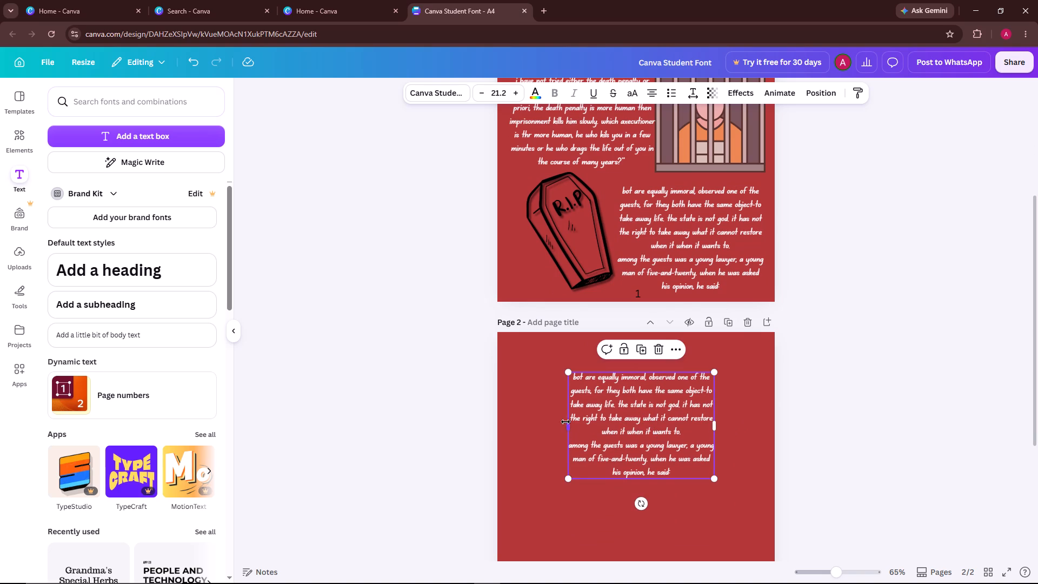
drag(565, 422, 500, 421)
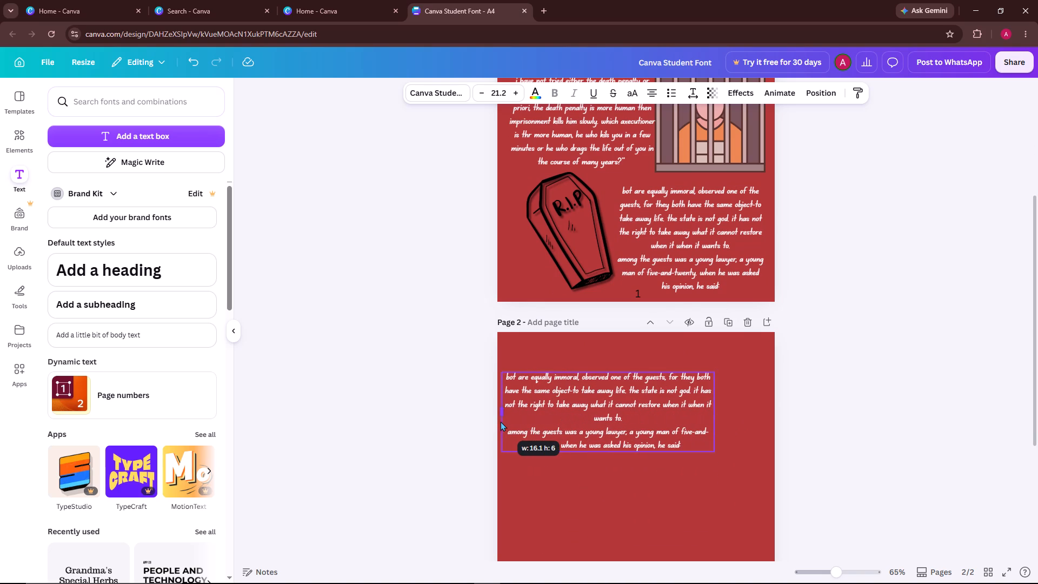
drag(500, 421, 513, 421)
drag(714, 408, 745, 403)
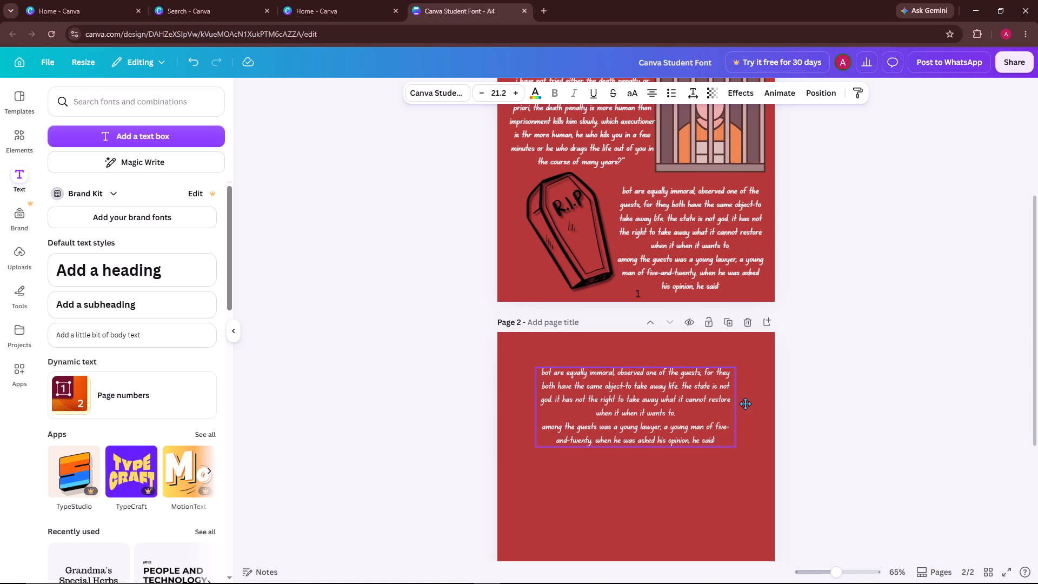
drag(745, 403, 743, 403)
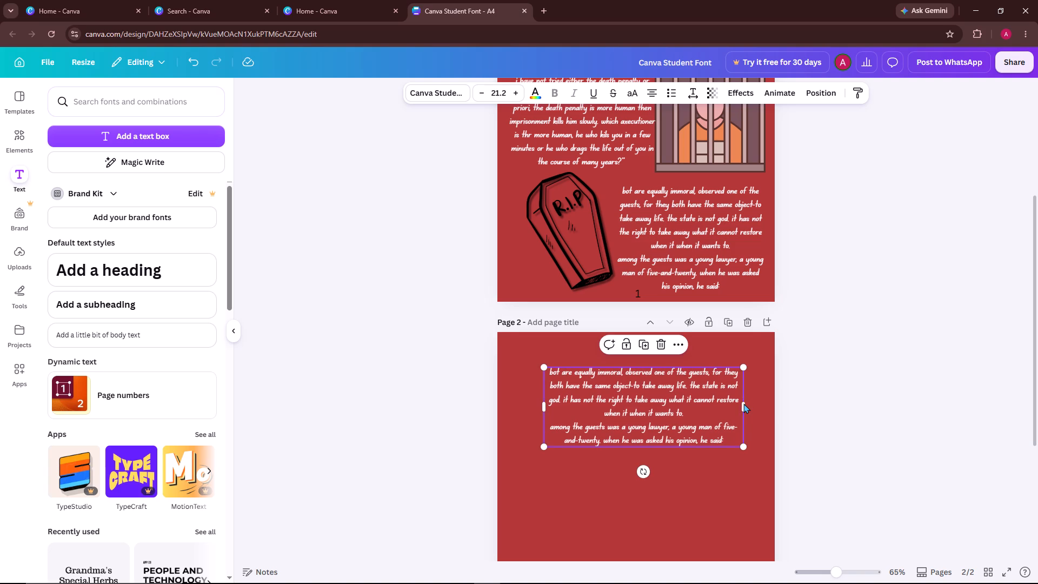
click(743, 403)
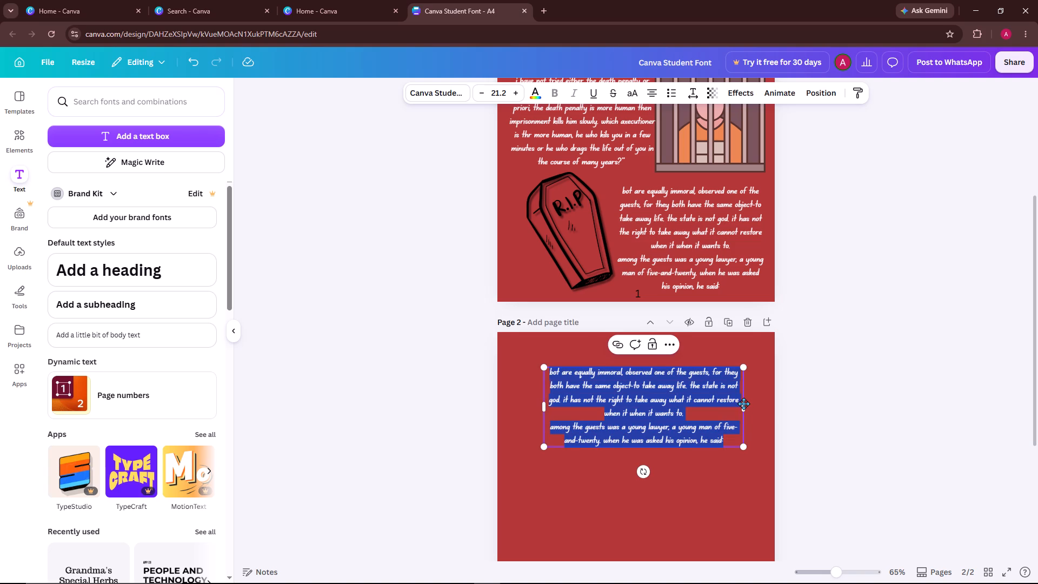
click(743, 403)
click(853, 399)
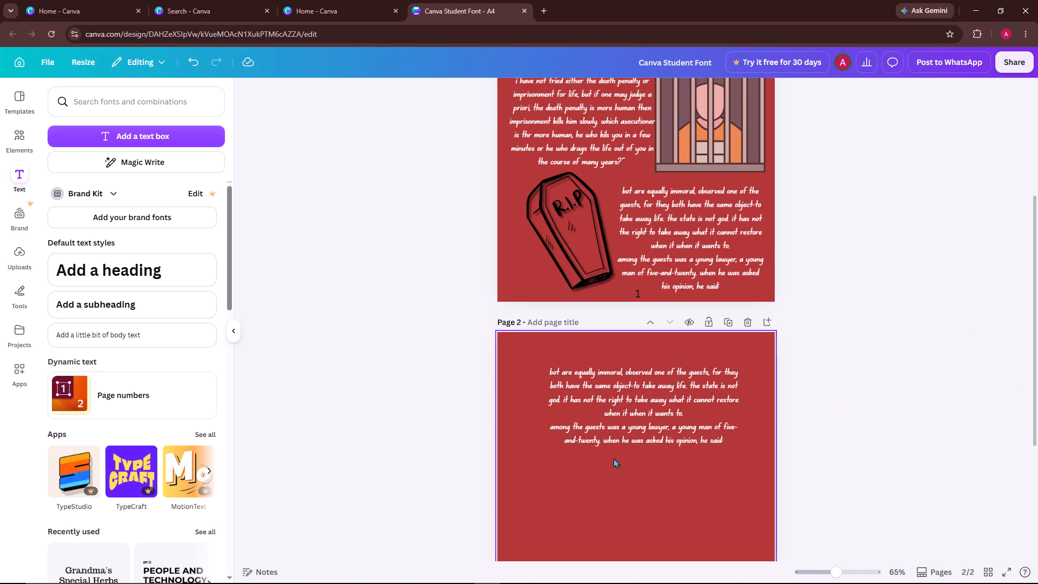
Extend both sides of page 2's story text box until it spans nearly the full page width with similar side margins.
click(561, 400)
click(544, 407)
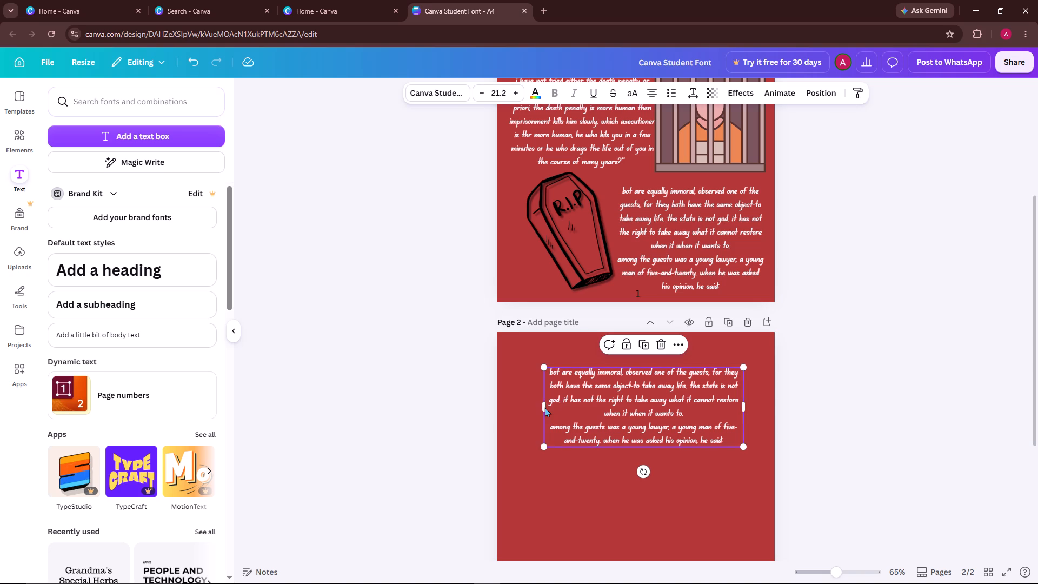
click(540, 398)
drag(540, 402, 536, 402)
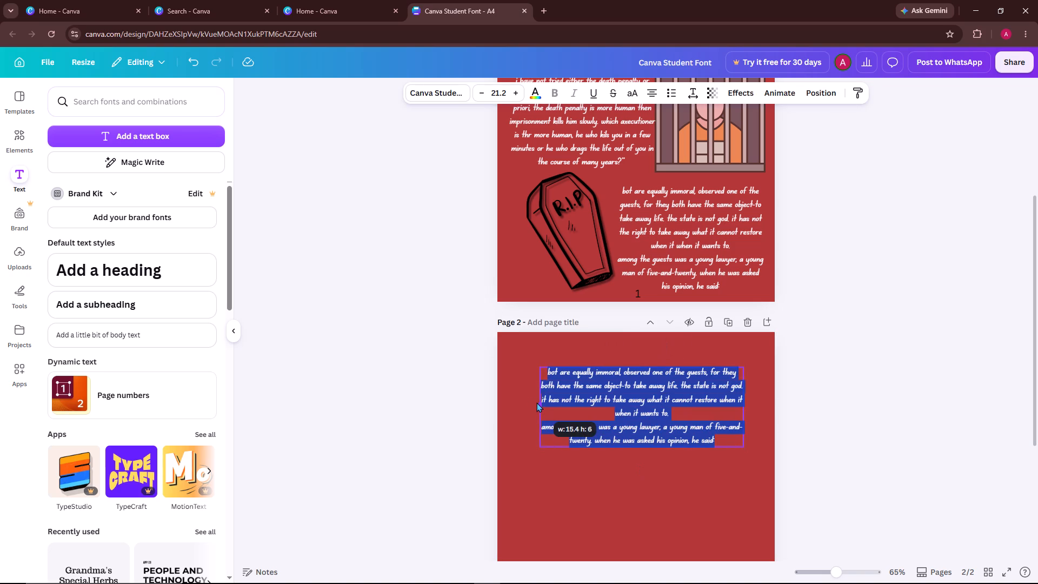
drag(536, 402, 521, 404)
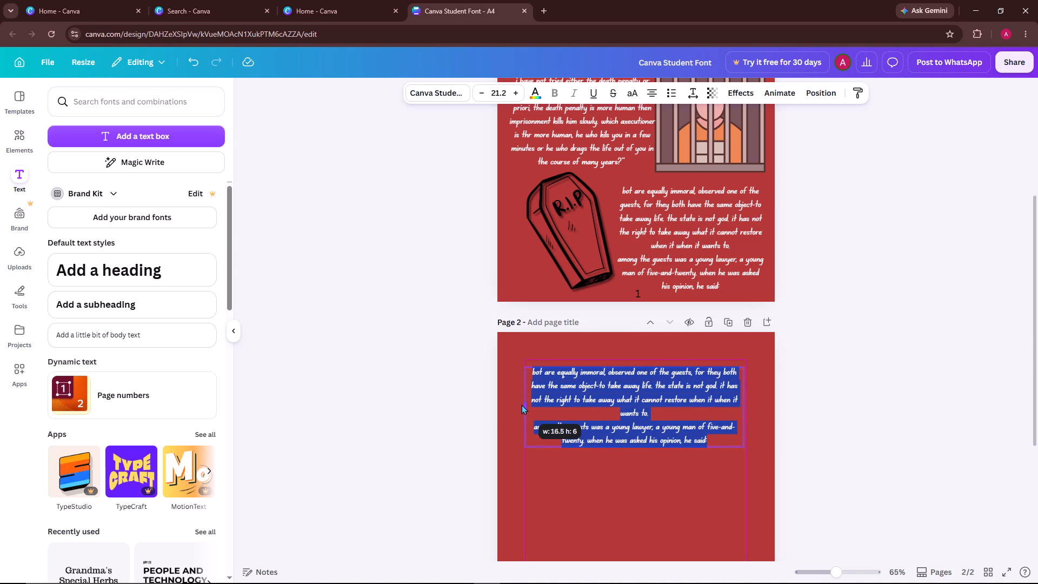
drag(521, 404, 513, 422)
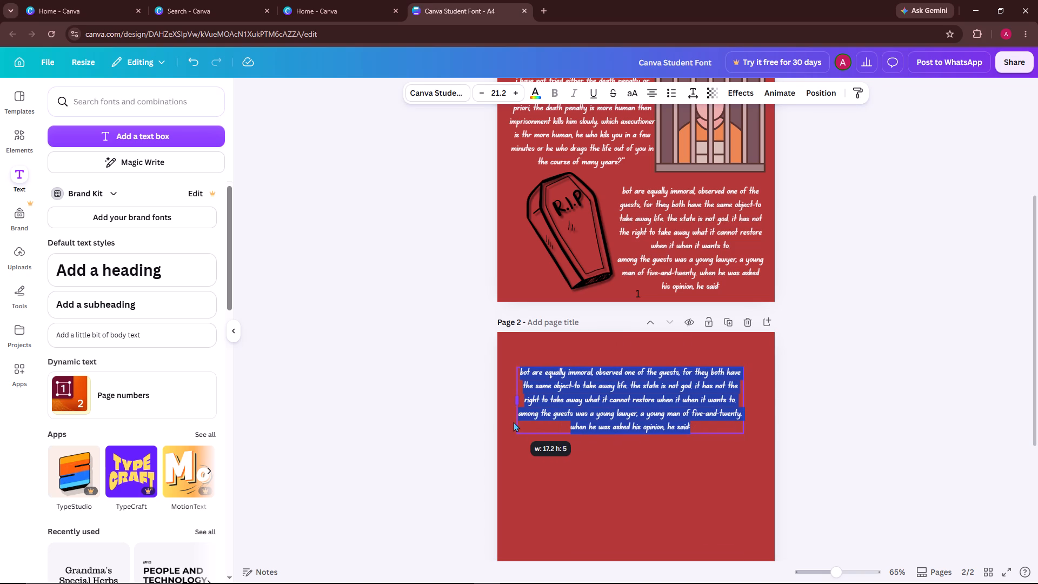
drag(513, 422, 515, 418)
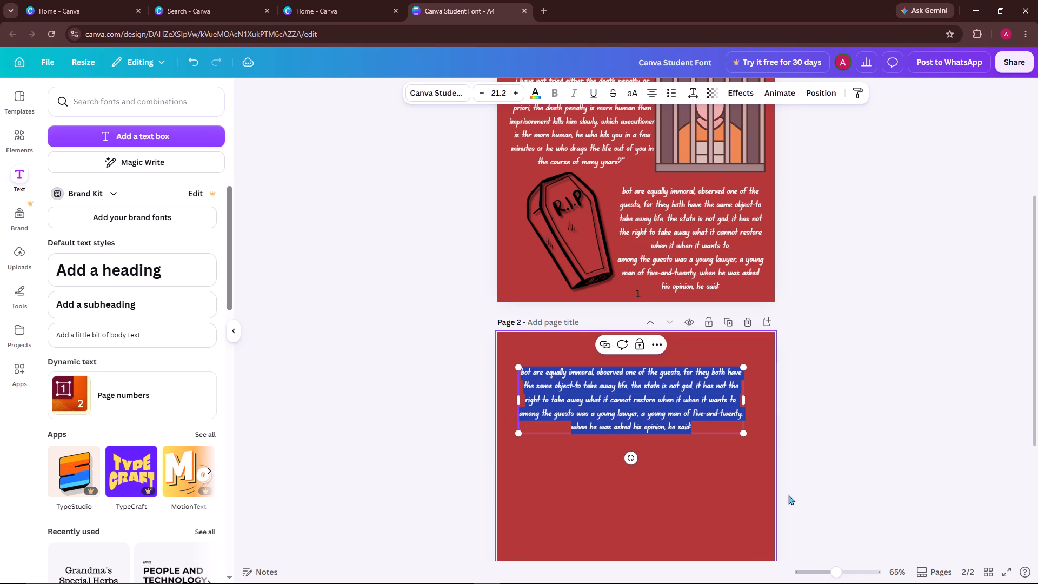
drag(746, 390, 746, 403)
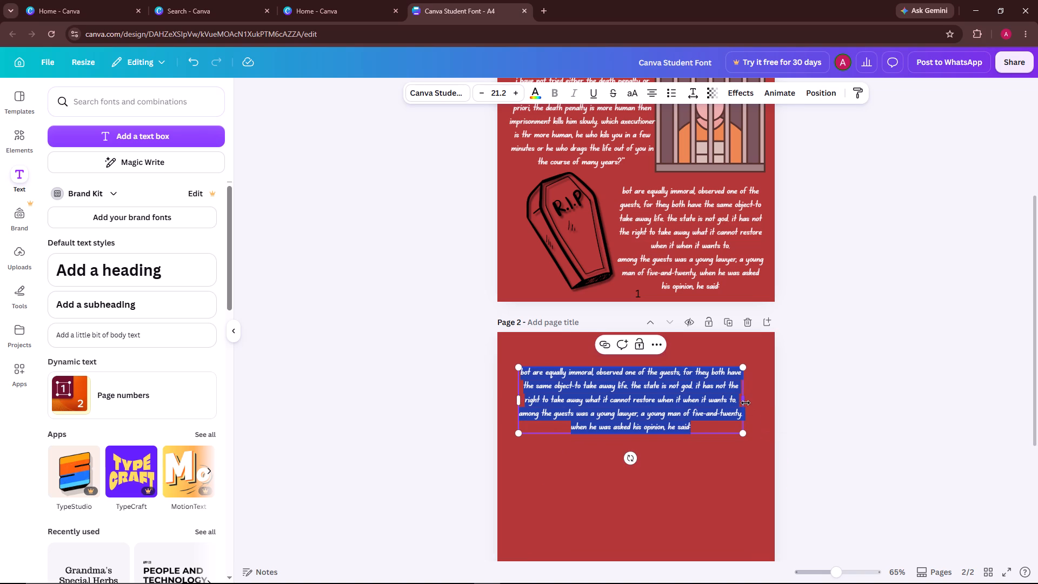
drag(746, 403, 765, 388)
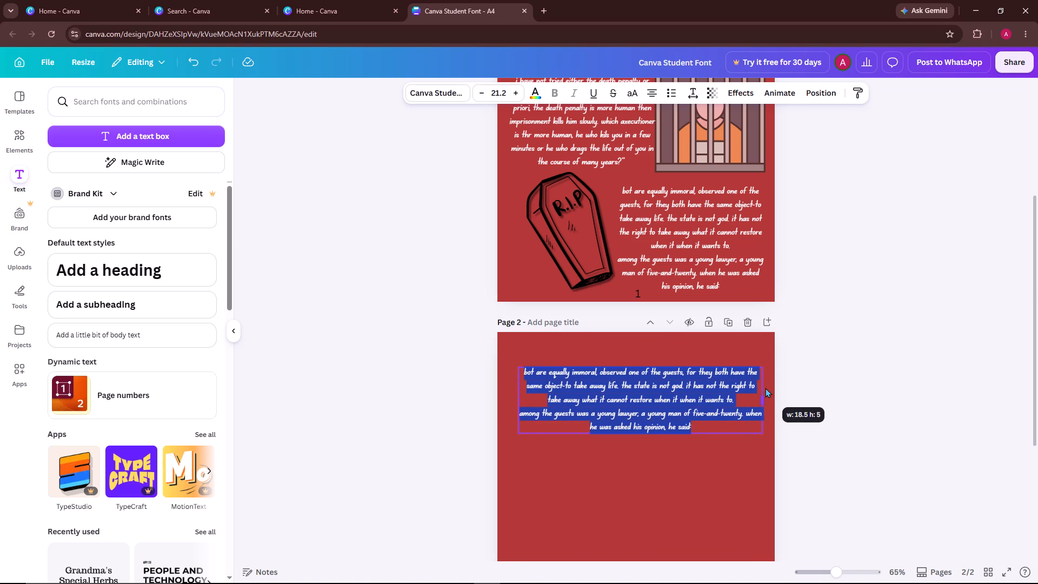
drag(765, 388, 758, 397)
click(823, 387)
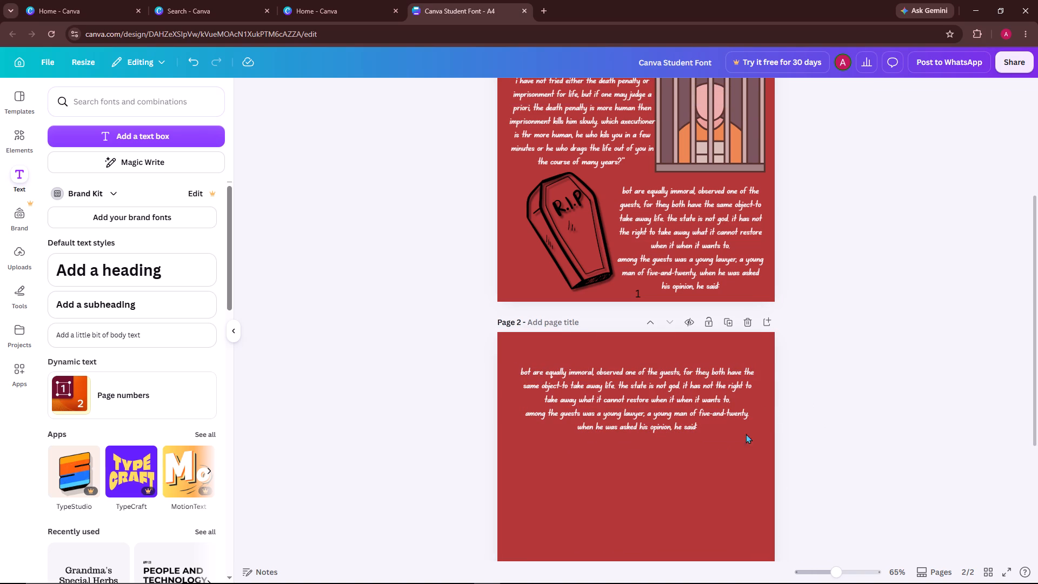
Delete all the copied story text inside page 2's text box, keeping the empty box in editing mode.
click(637, 407)
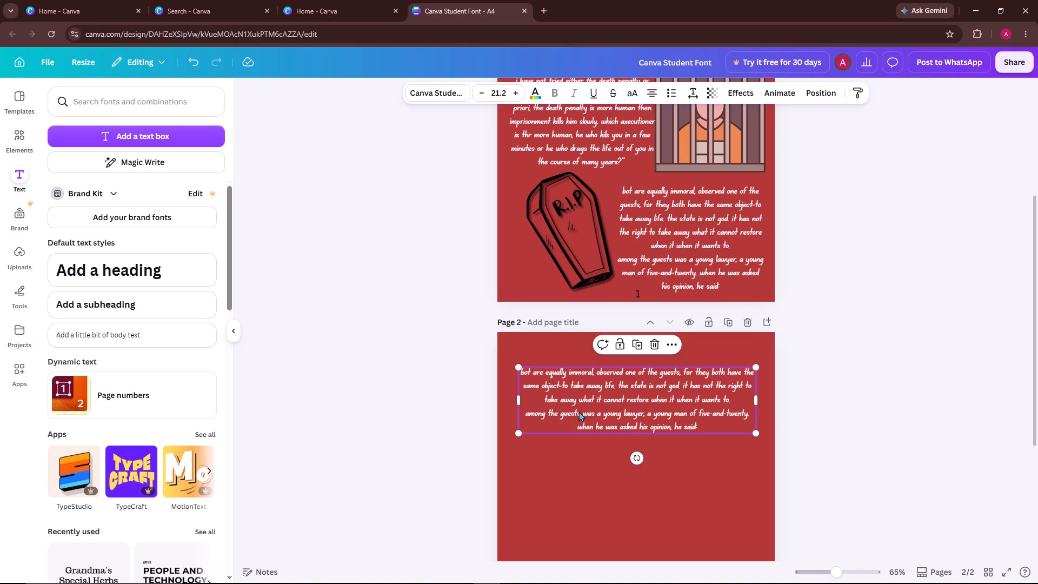
double_click(615, 418)
click(618, 417)
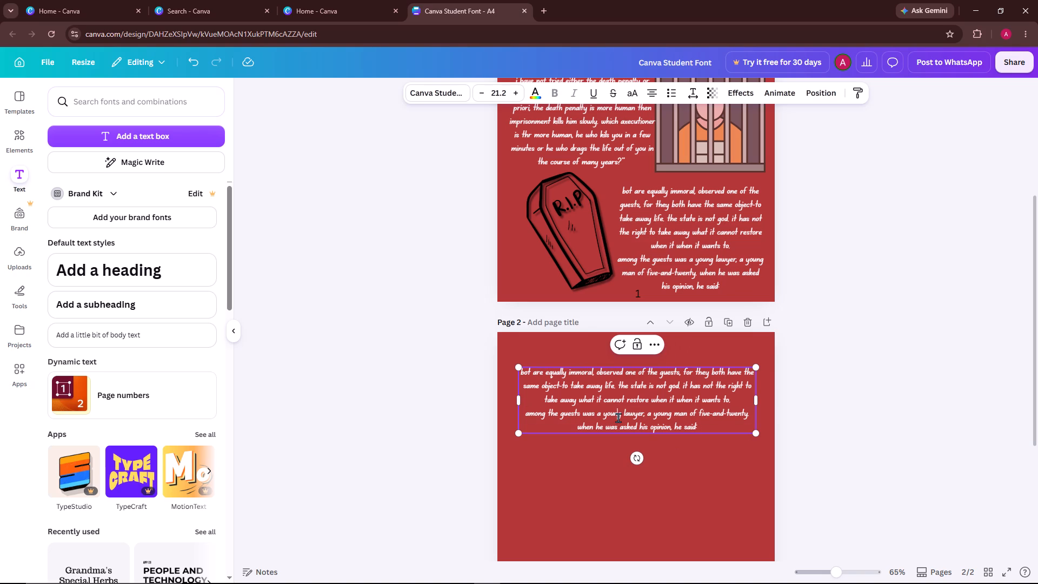
click(618, 417)
double_click(618, 417)
double_click(618, 415)
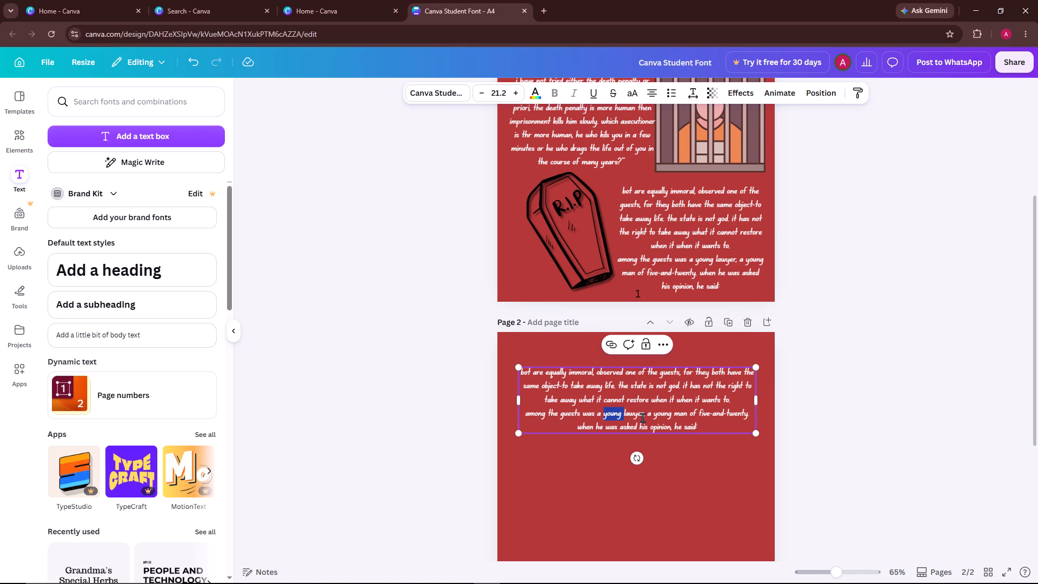
double_click(709, 427)
double_click(709, 427)
triple_click(709, 427)
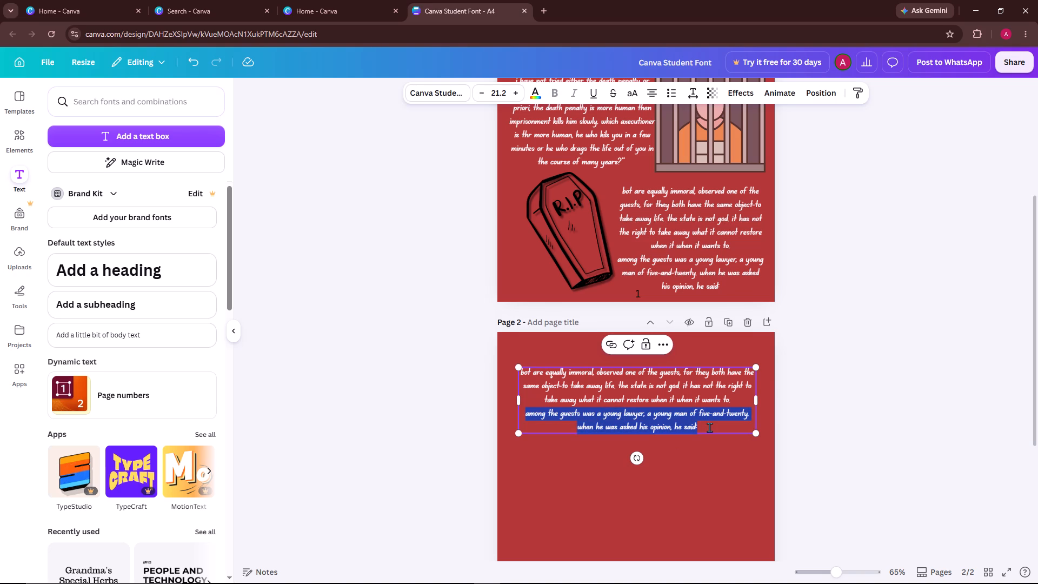
click(709, 427)
click(693, 427)
click(700, 426)
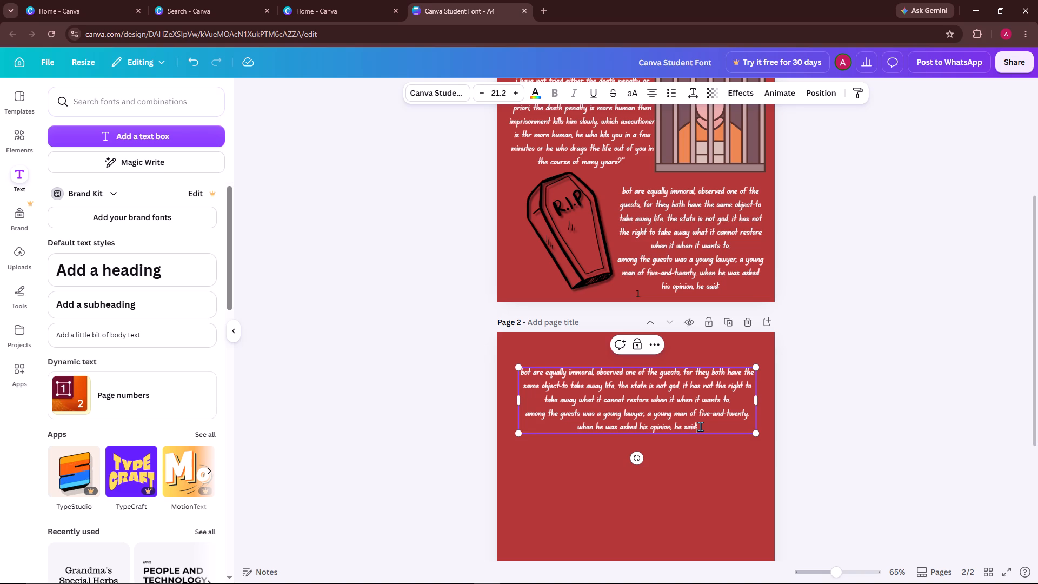
drag(698, 426, 513, 373)
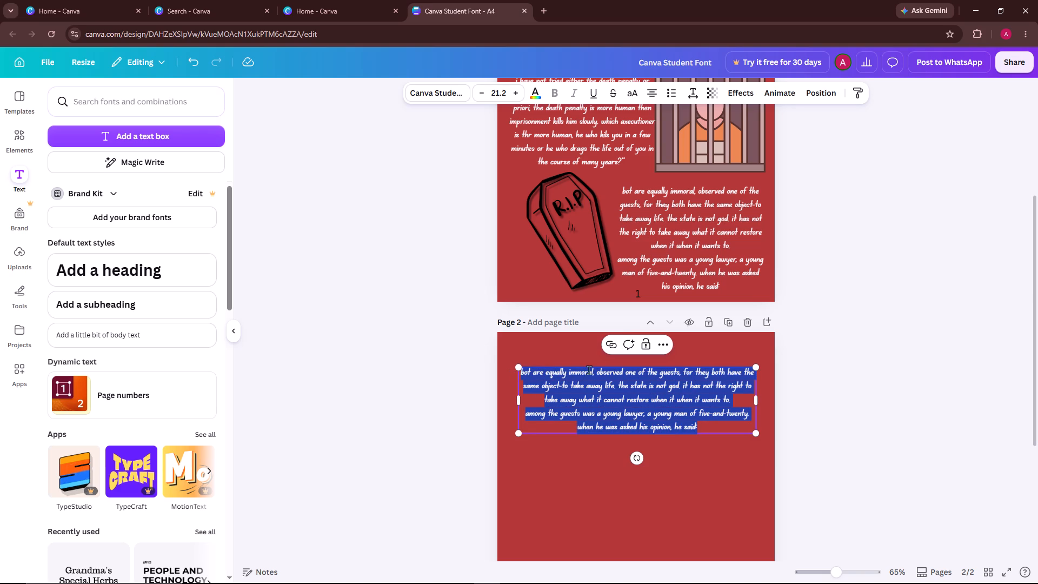
key(BackSpace)
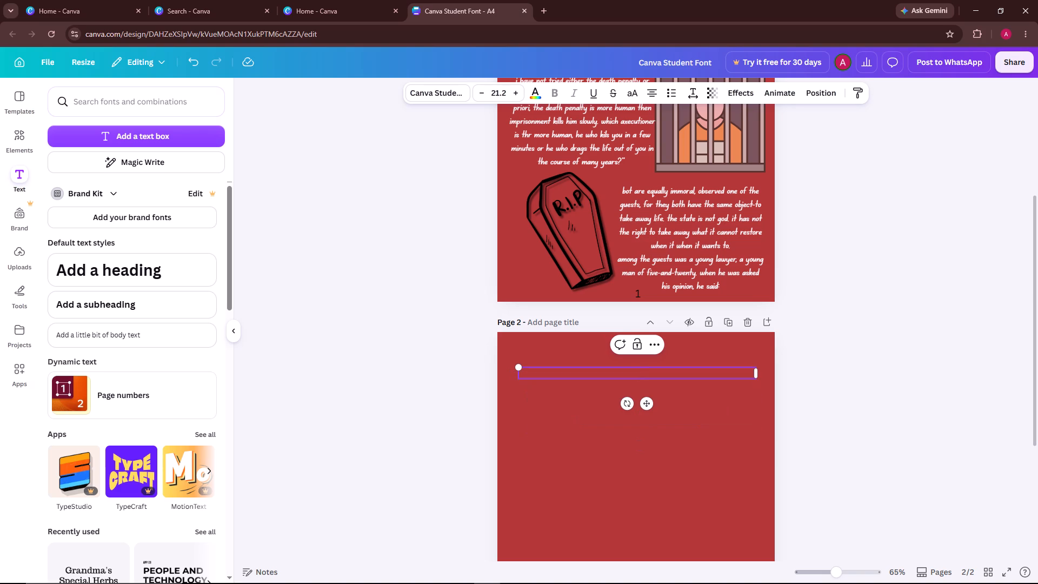
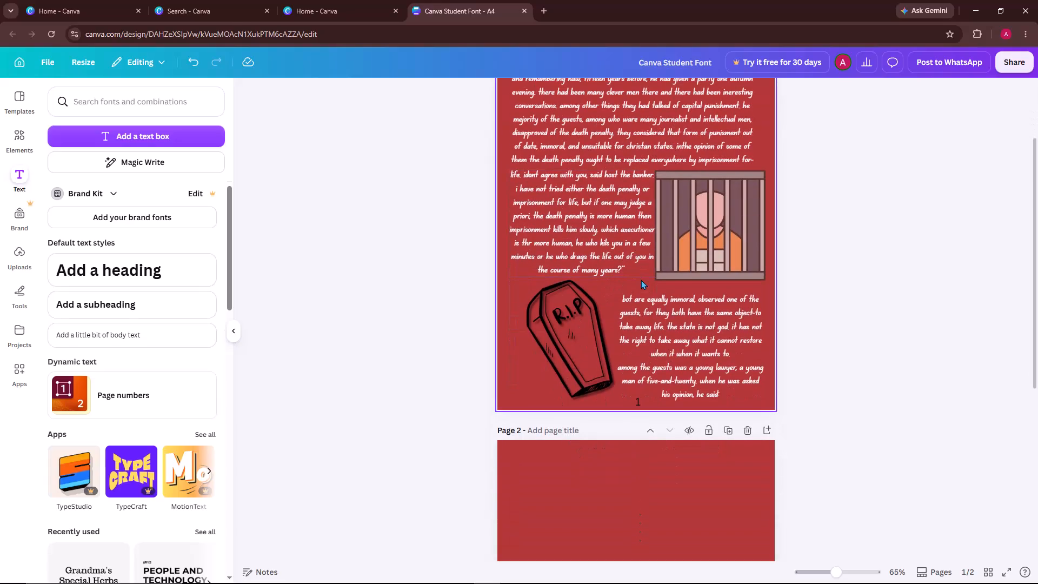
Duplicate page 1's lower story text block, the one beside the coffin graphic.
scroll(641, 280, down, 1)
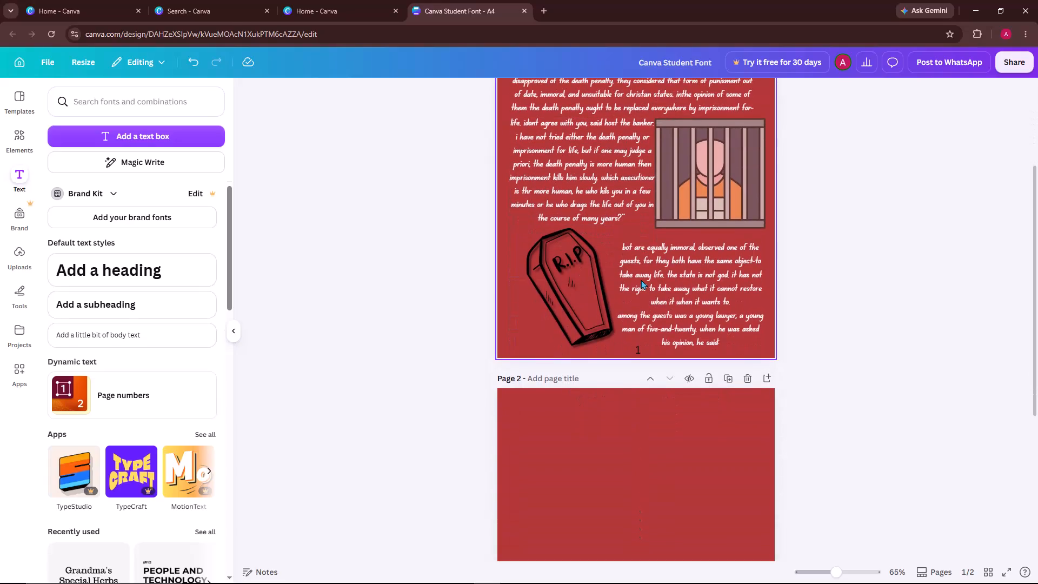
scroll(641, 280, down, 5)
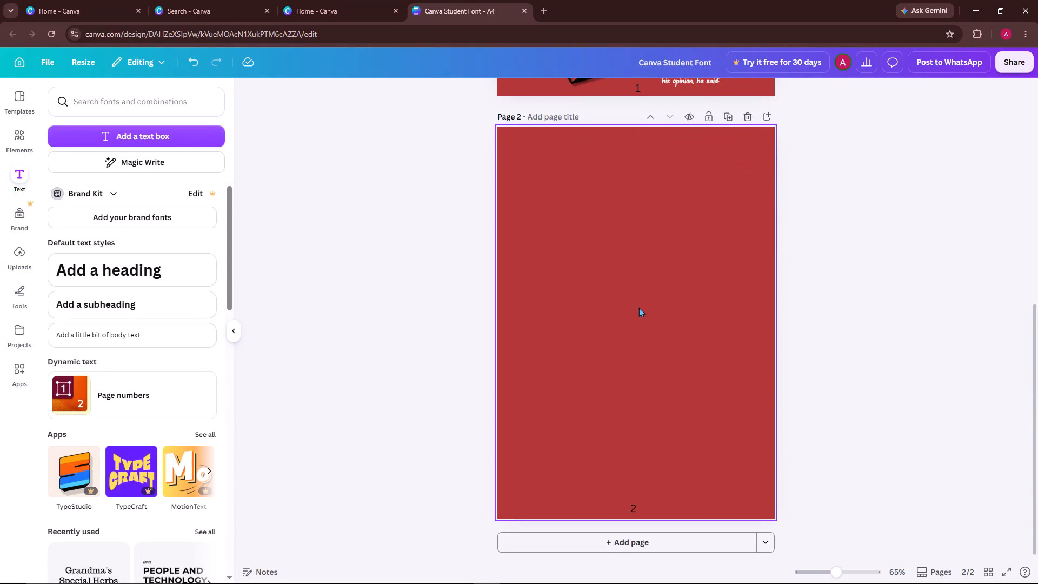
scroll(638, 307, up, 3)
click(567, 309)
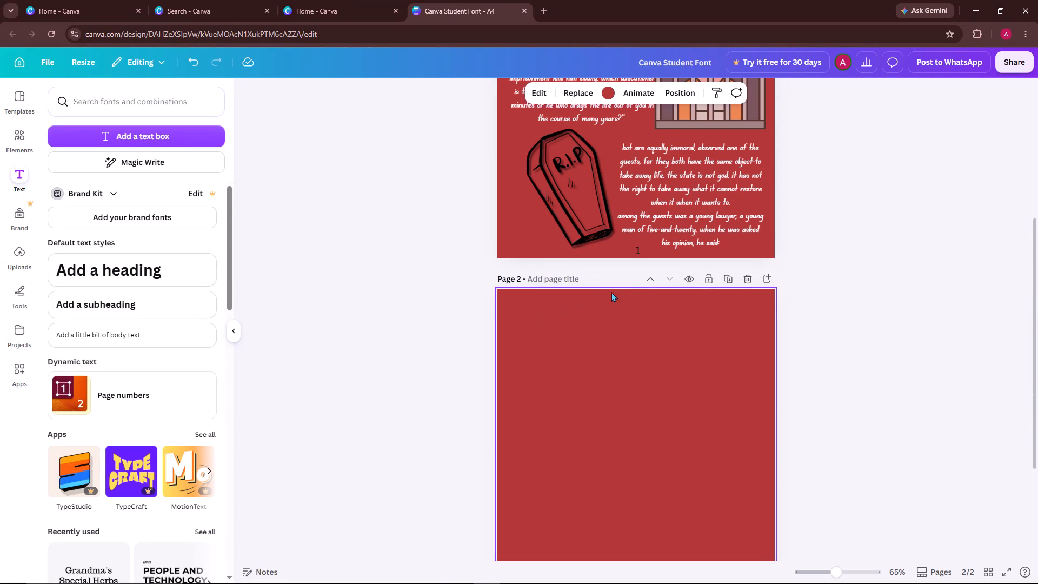
scroll(649, 315, up, 9)
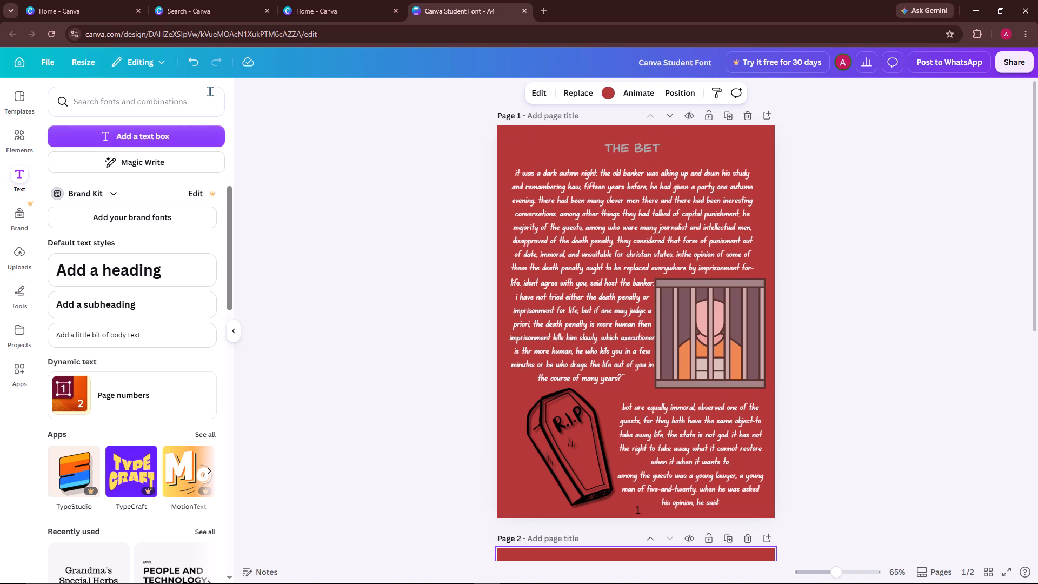
click(648, 449)
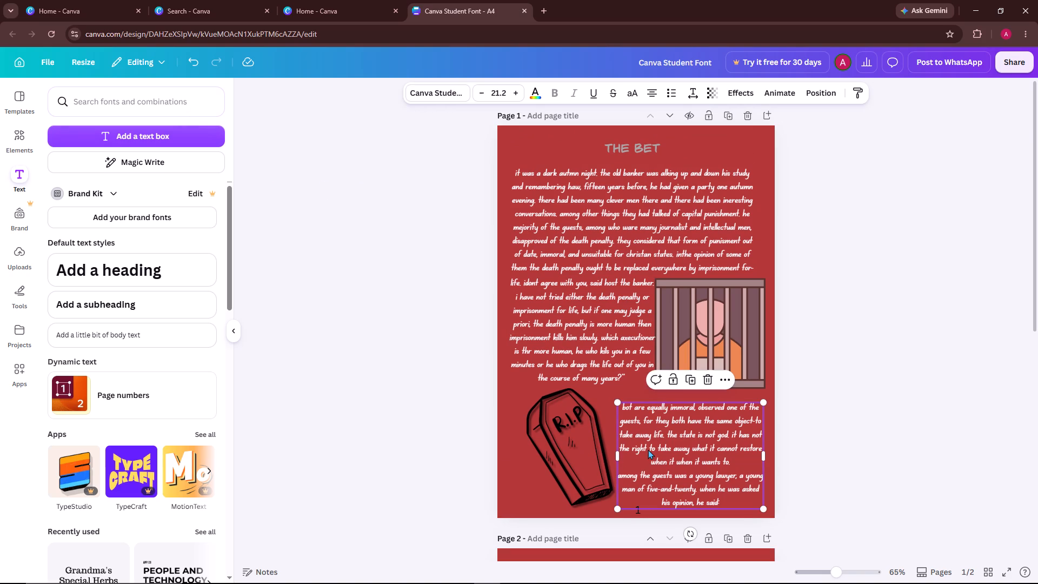
click(691, 384)
Move the duplicated story text block onto page 2, roughly centred a little below the page's top edge.
scroll(559, 353, down, 2)
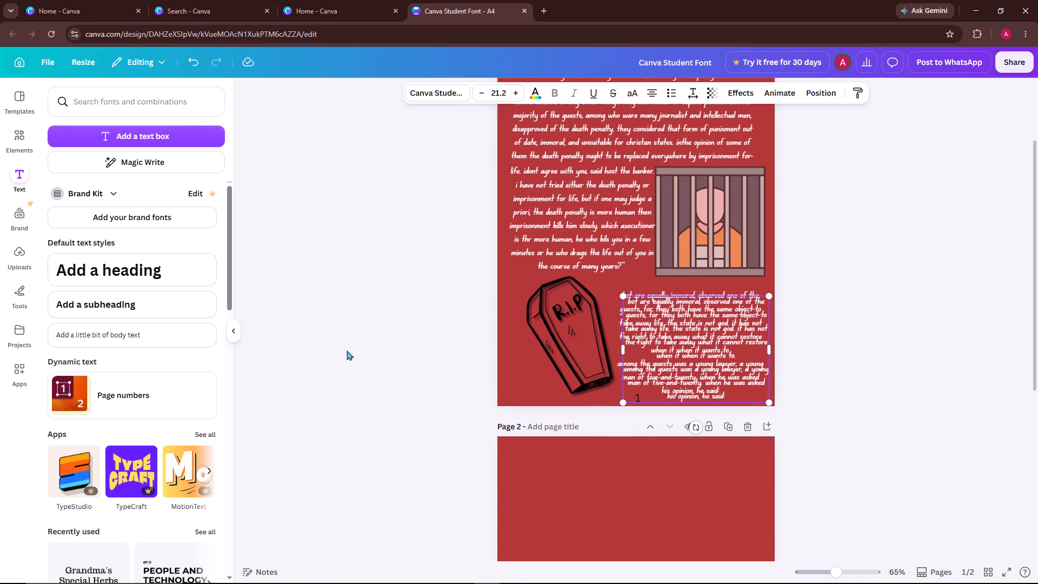
drag(678, 307, 596, 486)
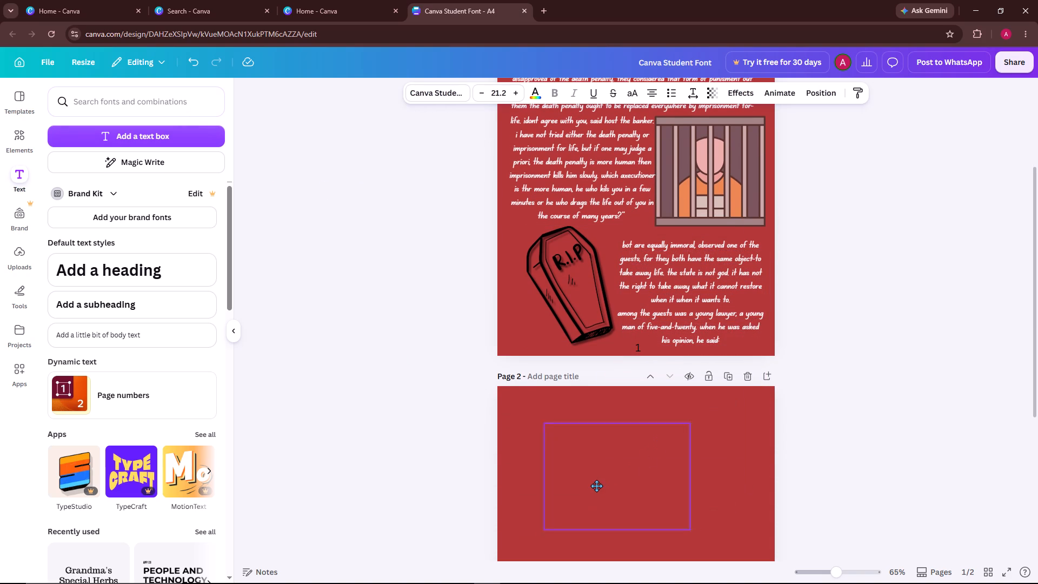
drag(596, 486, 617, 456)
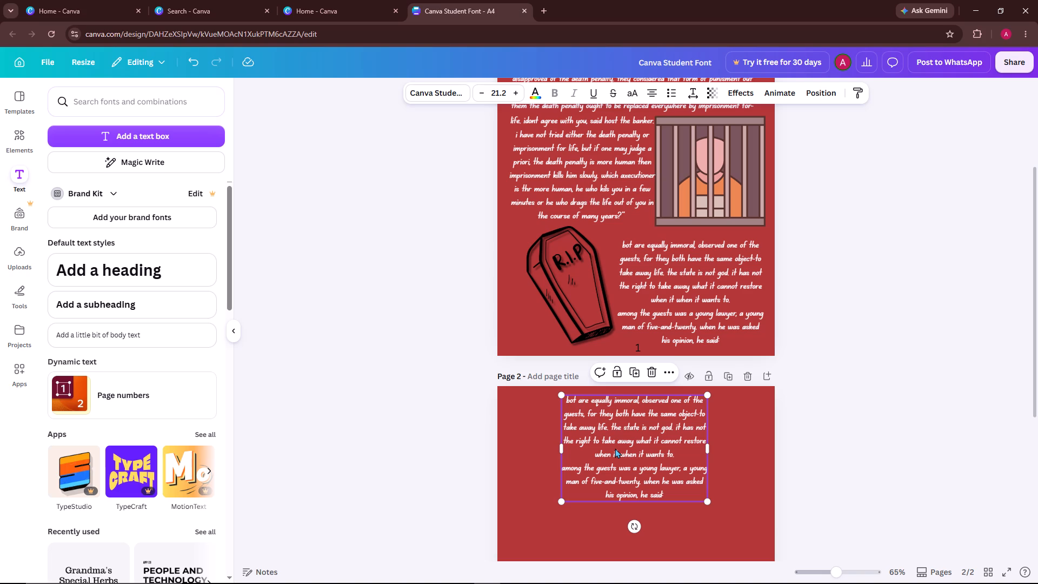
drag(619, 450, 619, 453)
drag(619, 453, 627, 470)
scroll(456, 373, down, 2)
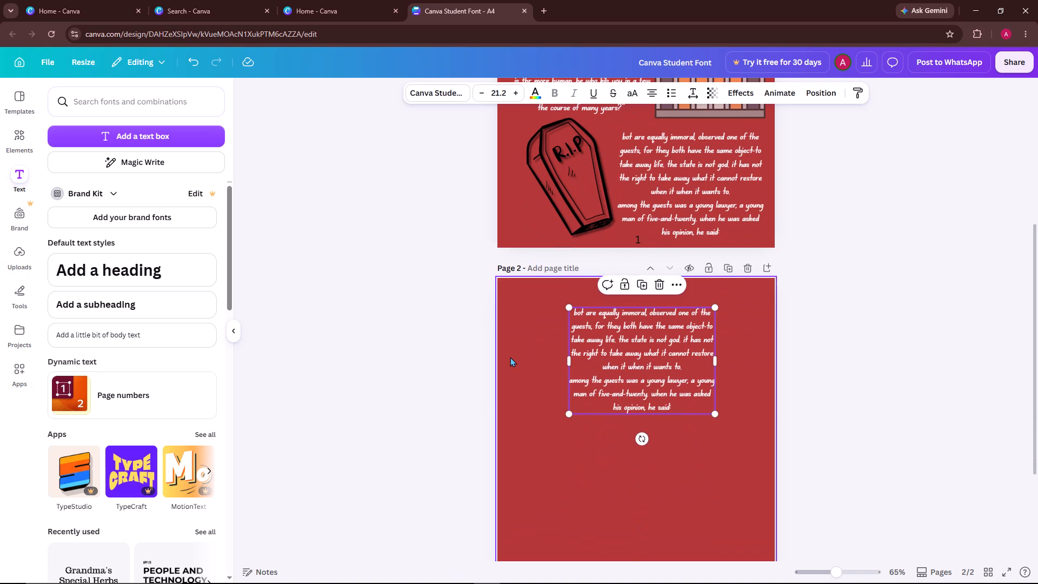
Widen page 2's text block on both sides to a width of about 18, leaving similar narrow side margins.
drag(565, 366, 523, 356)
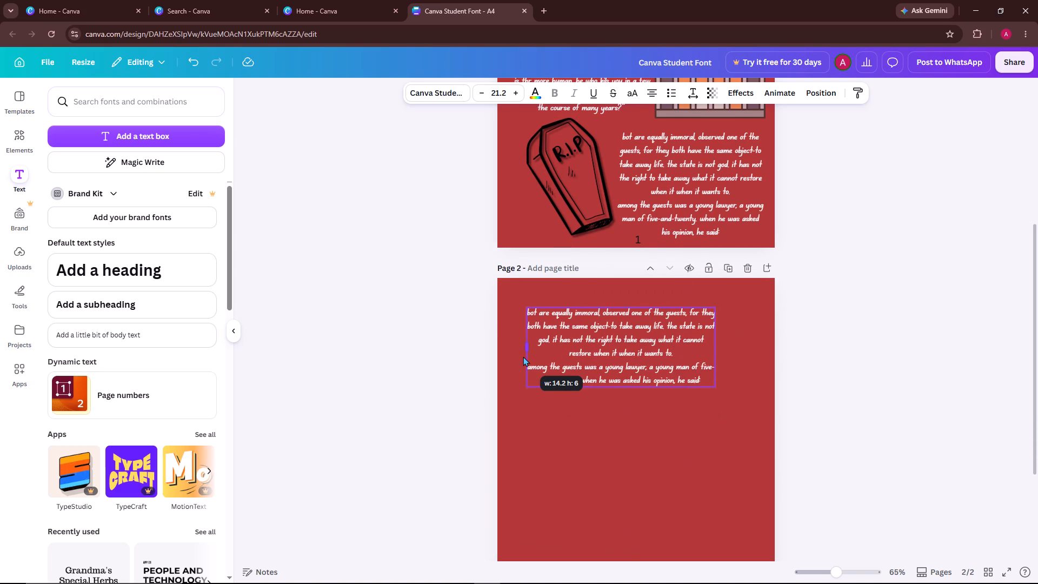
drag(523, 356, 514, 351)
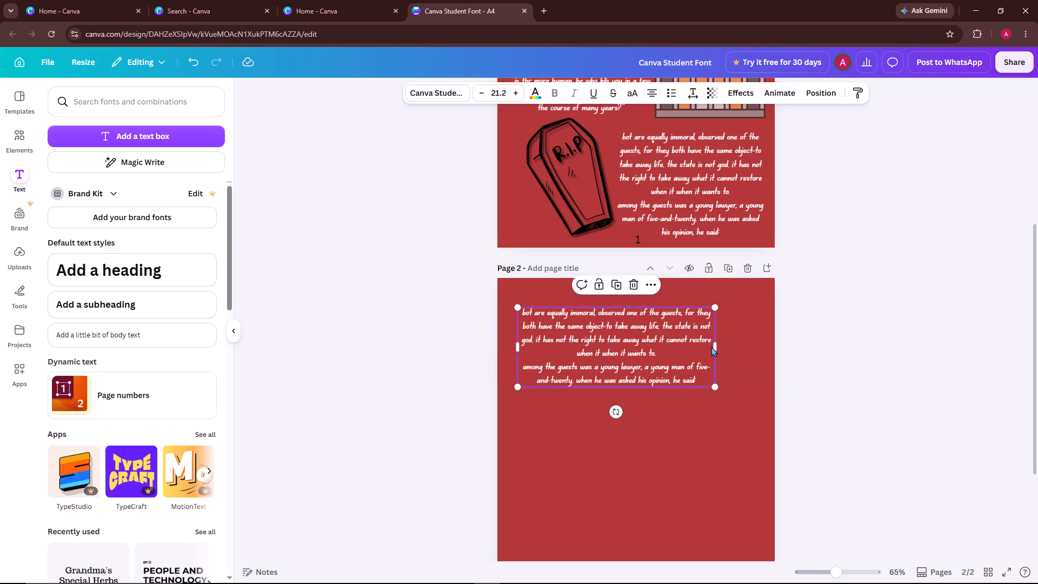
drag(716, 346, 761, 309)
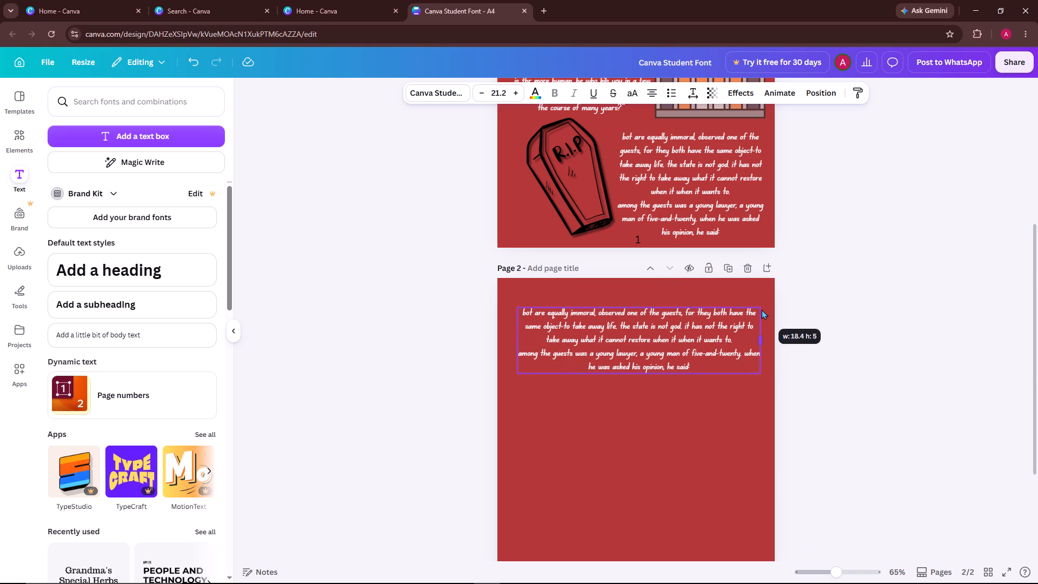
drag(761, 309, 759, 339)
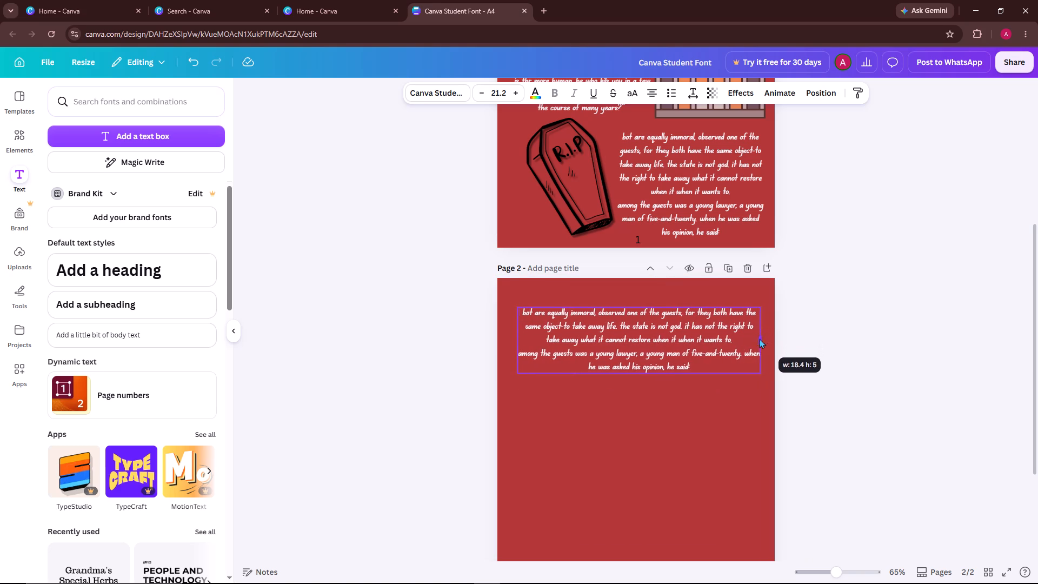
drag(759, 339, 760, 336)
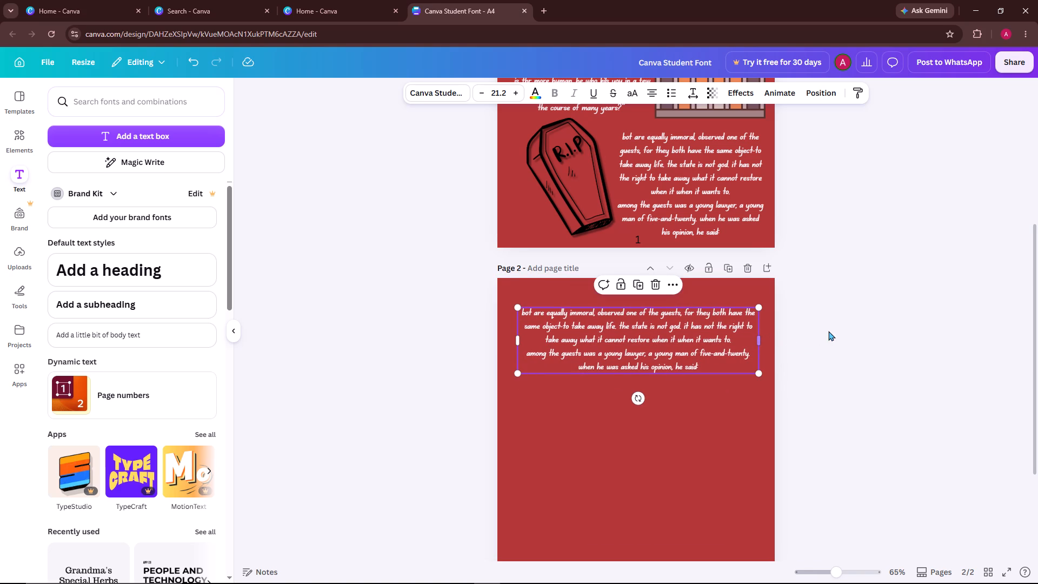
Replace all the copied story text in page 2's text box with "the death sentence".
click(701, 344)
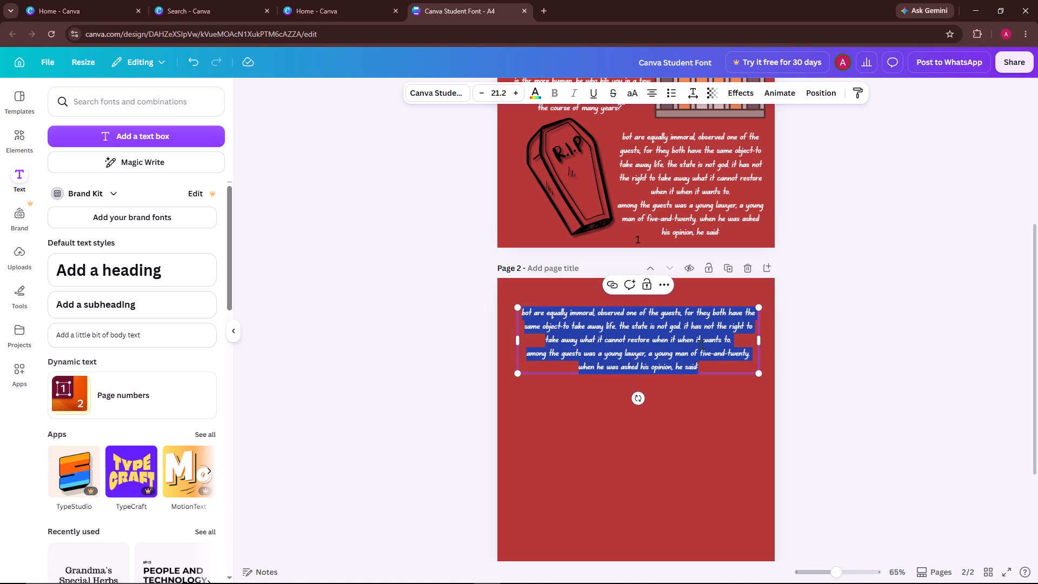
key(BackSpace)
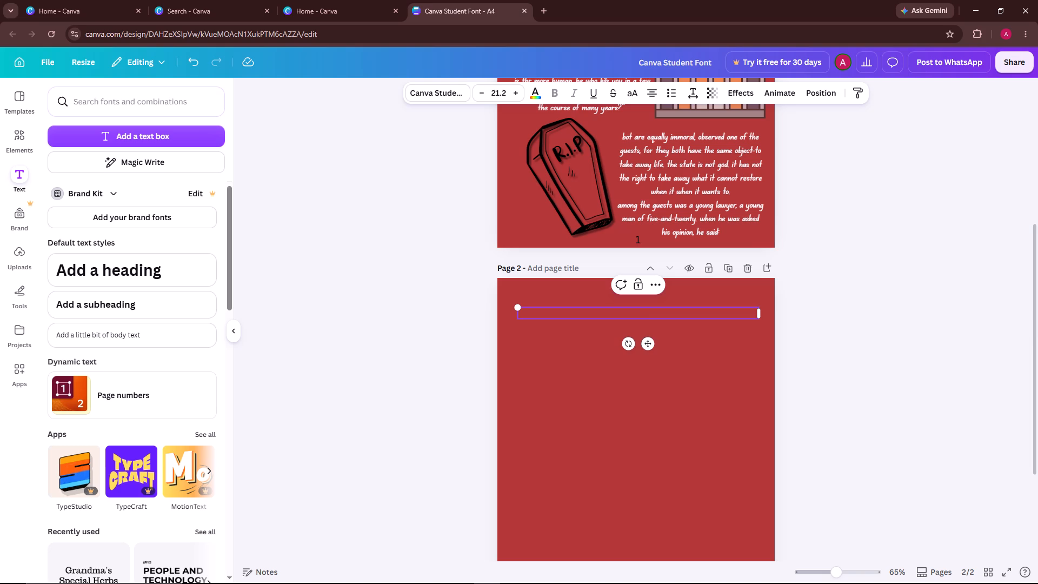
text(the)
key(space)
text(dear)
key(BackSpace)
text(thg)
key(space)
key(BackSpace)
key(BackSpace)
key(space)
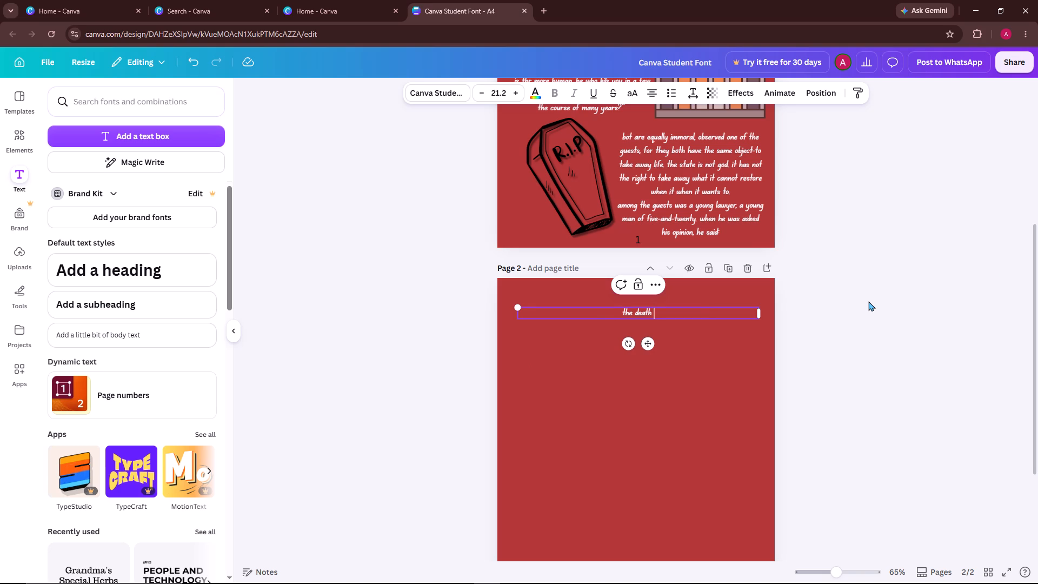
text(sen)
text(ten)
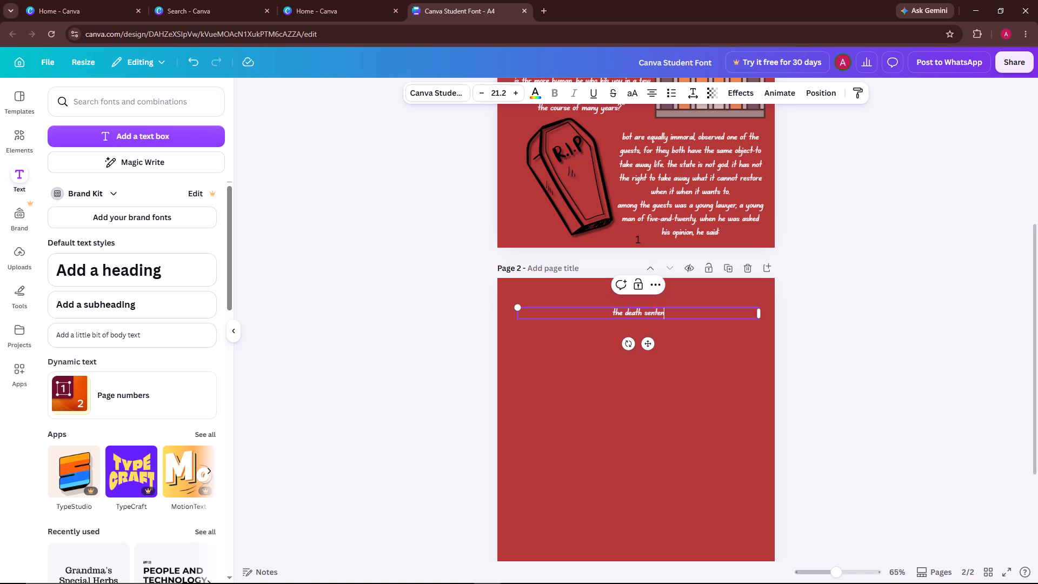
text(cr)
key(BackSpace)
key(e)
Continue page 2's story text with "and the life sentence are equally immoral".
key(space)
text(and)
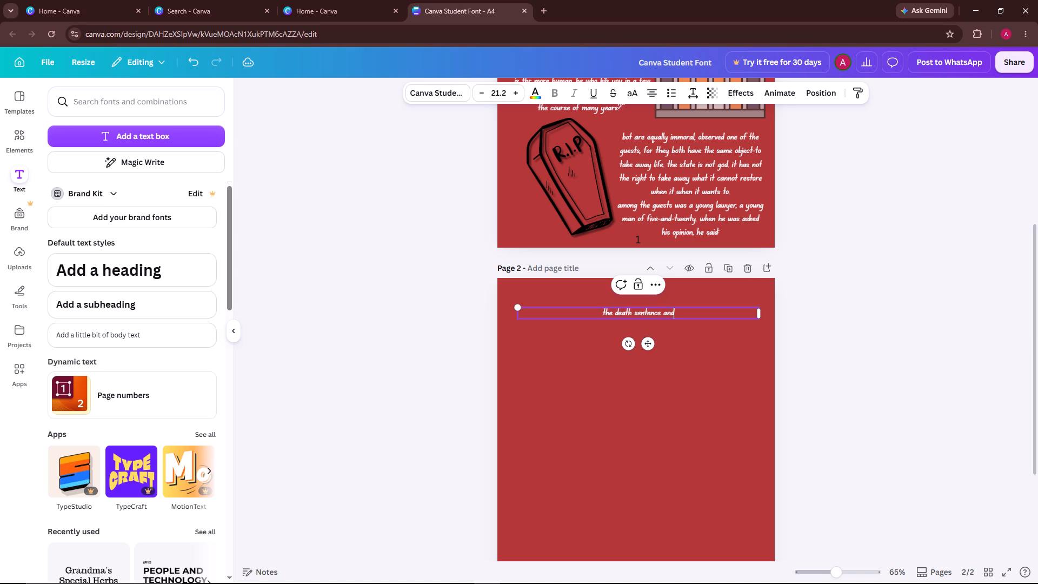
key(space)
text(the)
key(space)
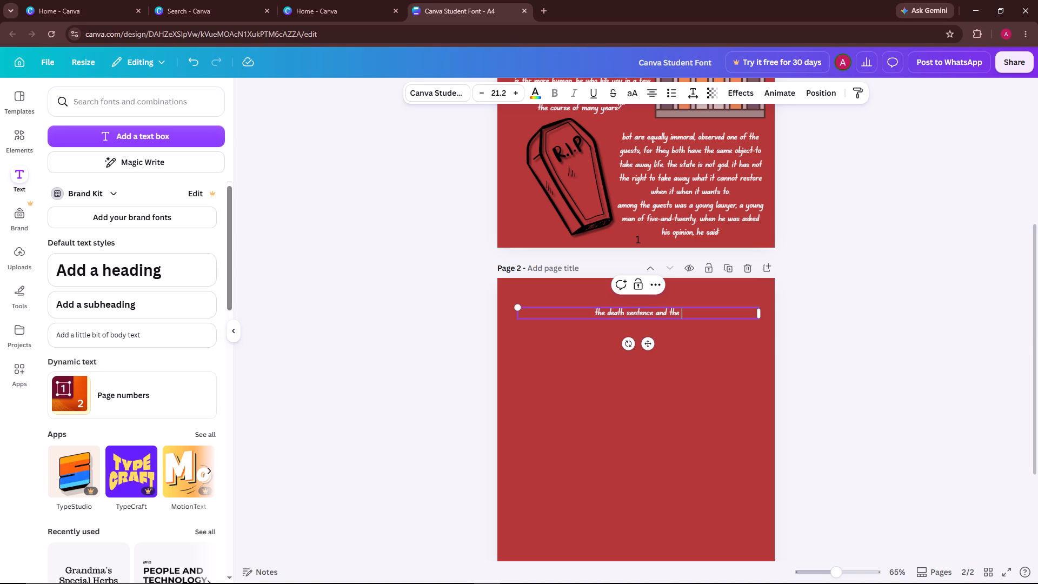
text(life)
key(space)
key(d)
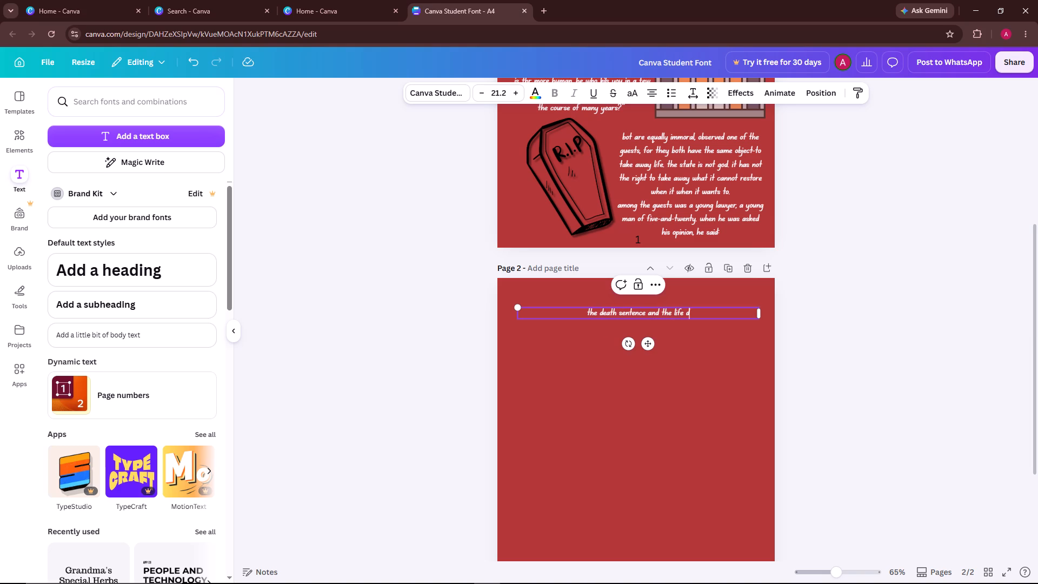
key(BackSpace)
text(sente)
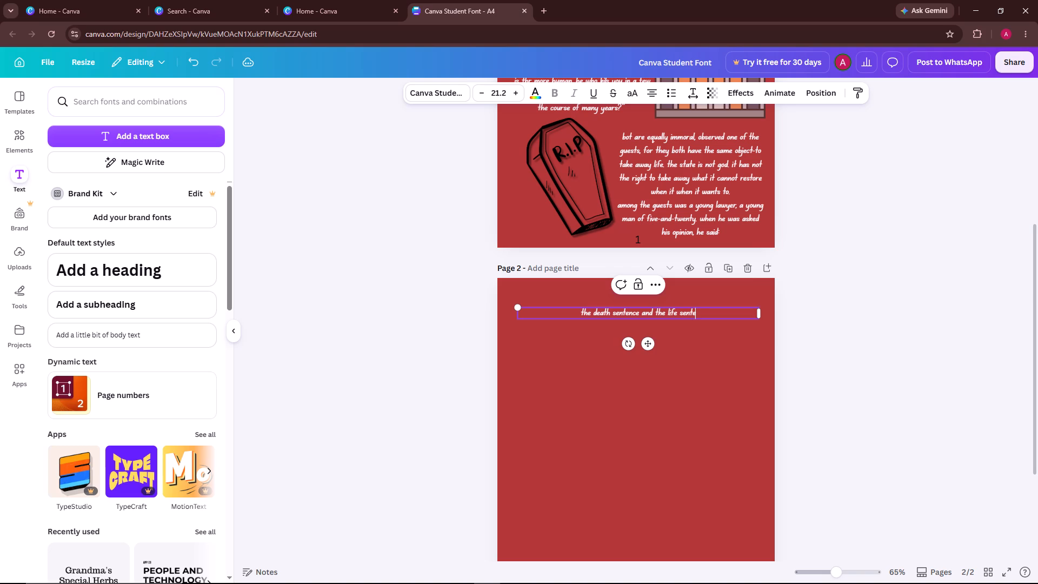
text(nce are)
key(space)
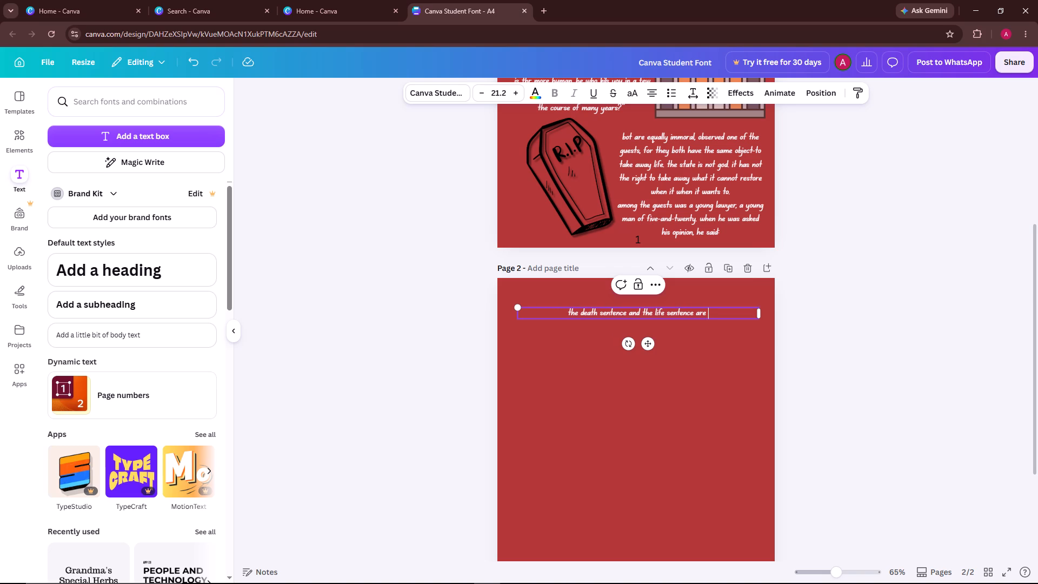
key(e)
key(q)
key(u)
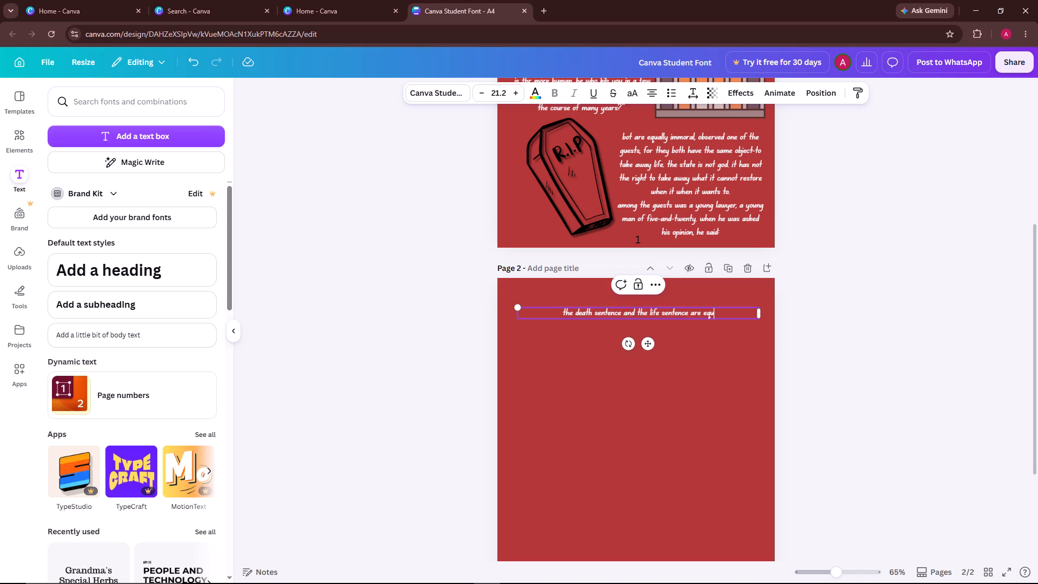
text(ally)
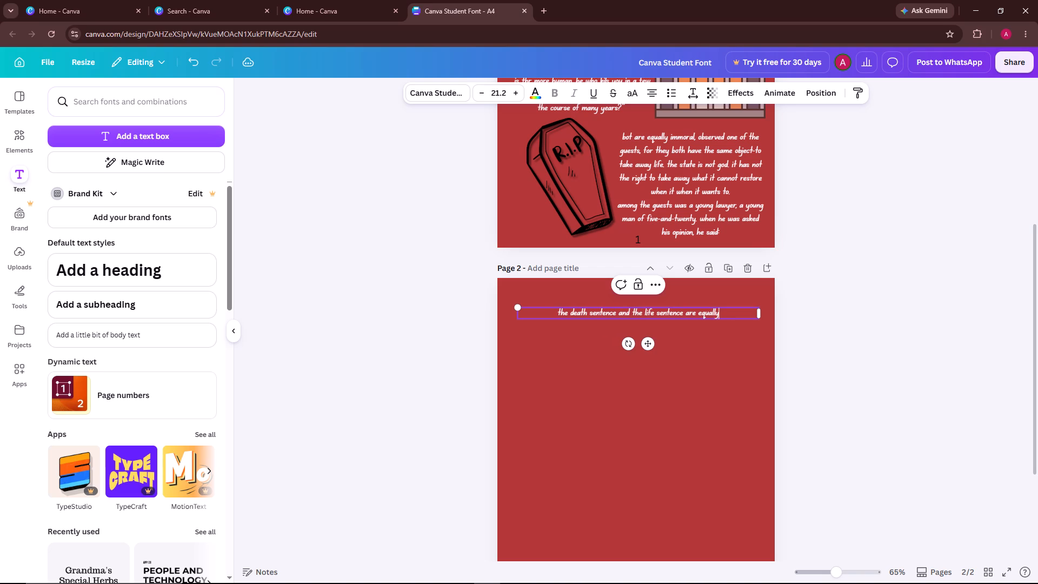
key(space)
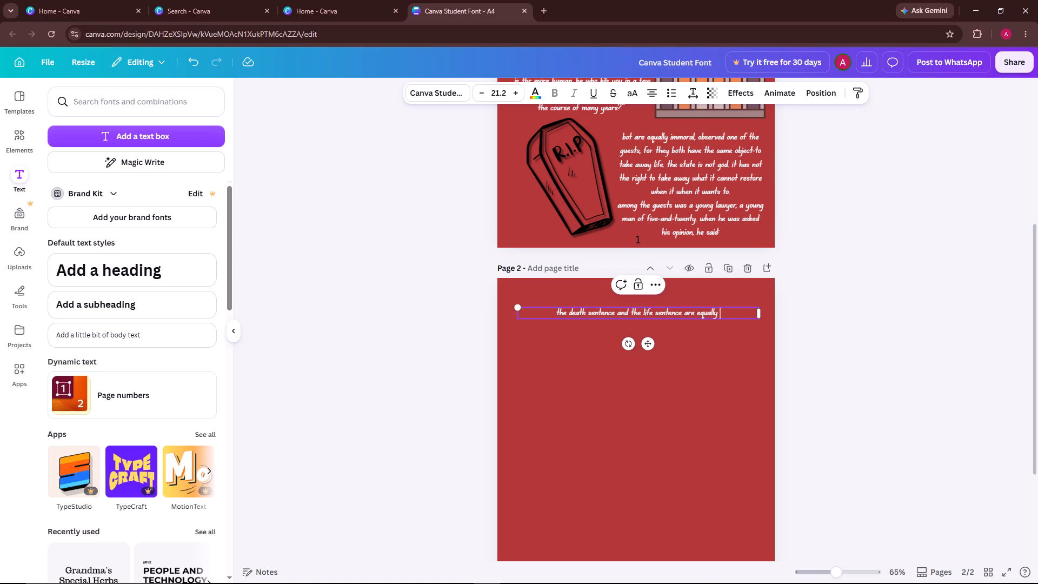
text(immoral)
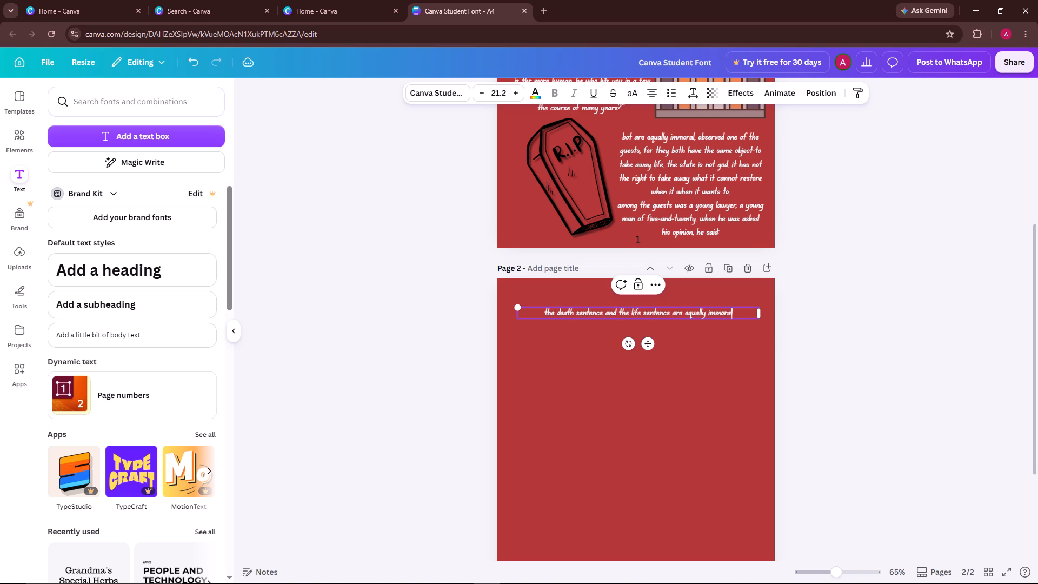
Continue page 2's story text with ", but if i had to choose".
text(, but)
key(space)
text(if)
key(space)
text(i)
key(space)
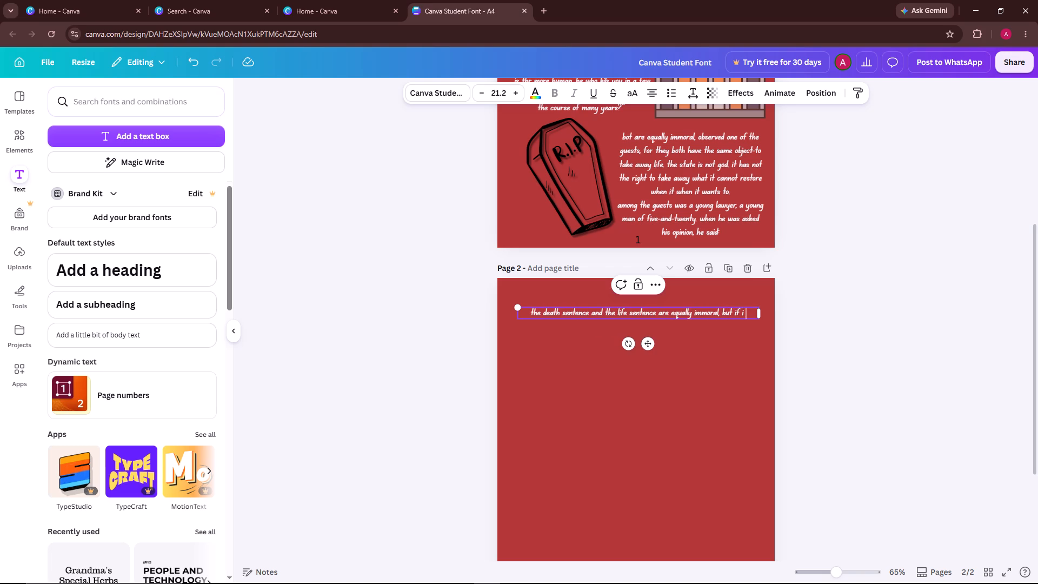
text(had)
key(space)
text(to)
key(space)
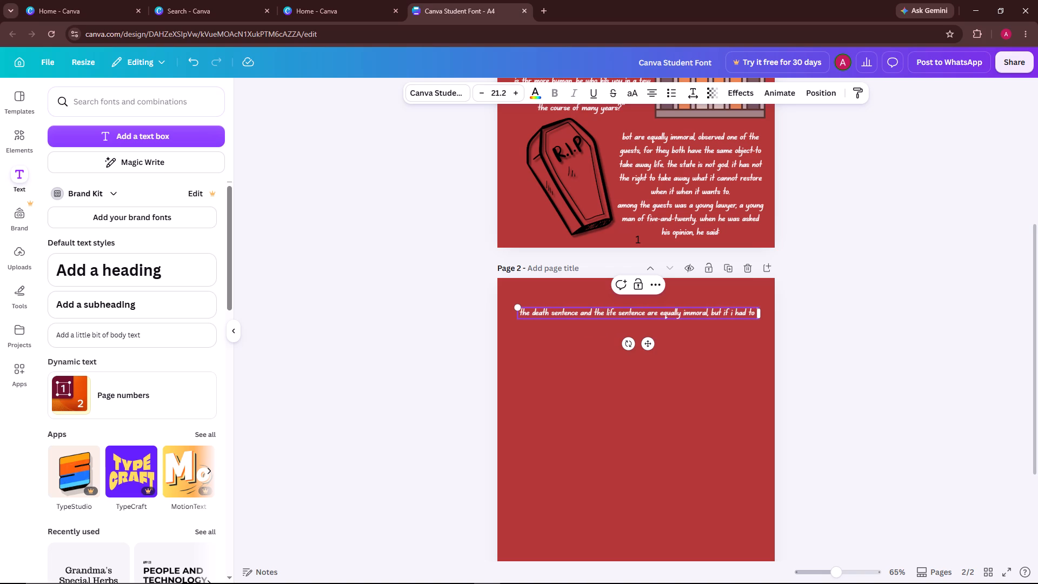
text(ch)
text(oose)
key(space)
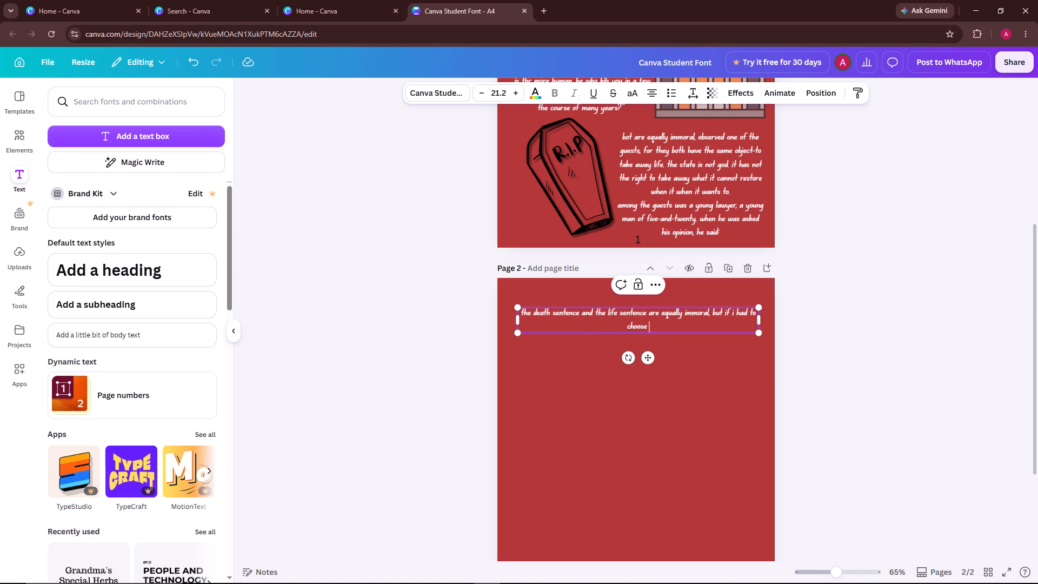
Continue page 2's story text with "between the death penalty".
text(betw)
text(ee)
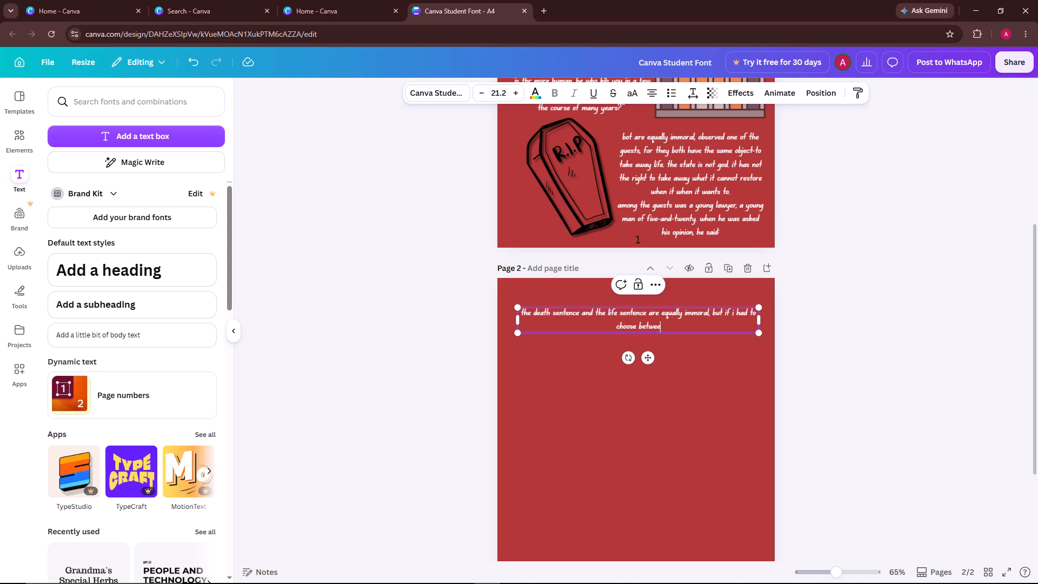
text(n)
key(space)
text(the)
key(space)
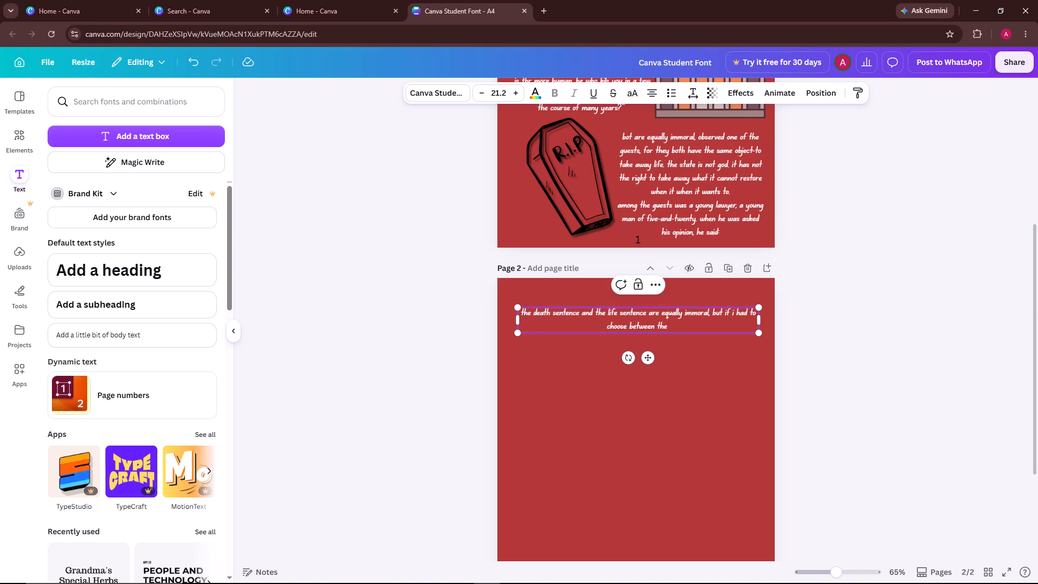
text(death)
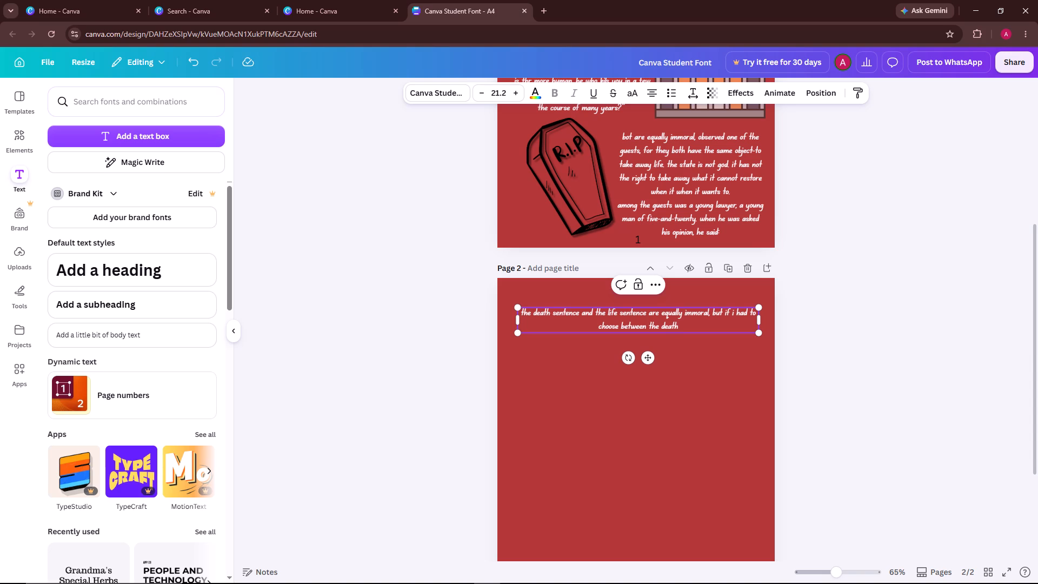
key(space)
text(penal)
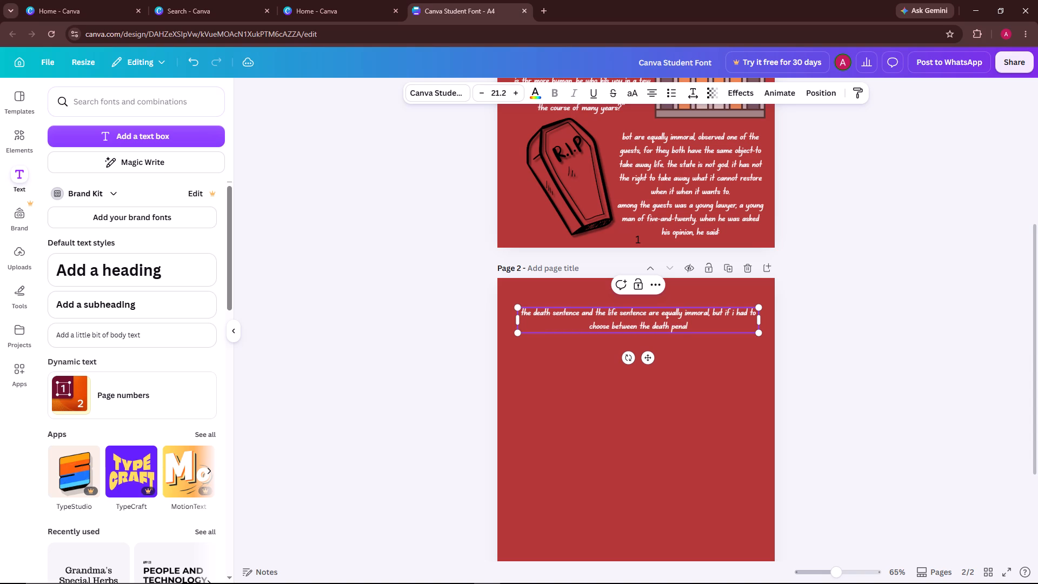
text(ty)
key(space)
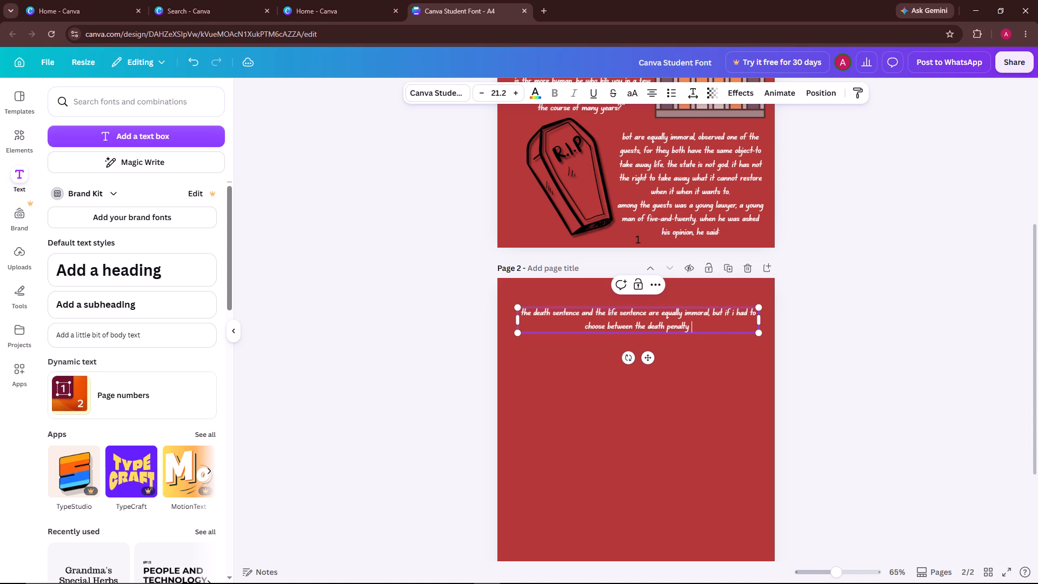
Continue page 2's story text with "and imprisonment for life,".
text(and)
key(space)
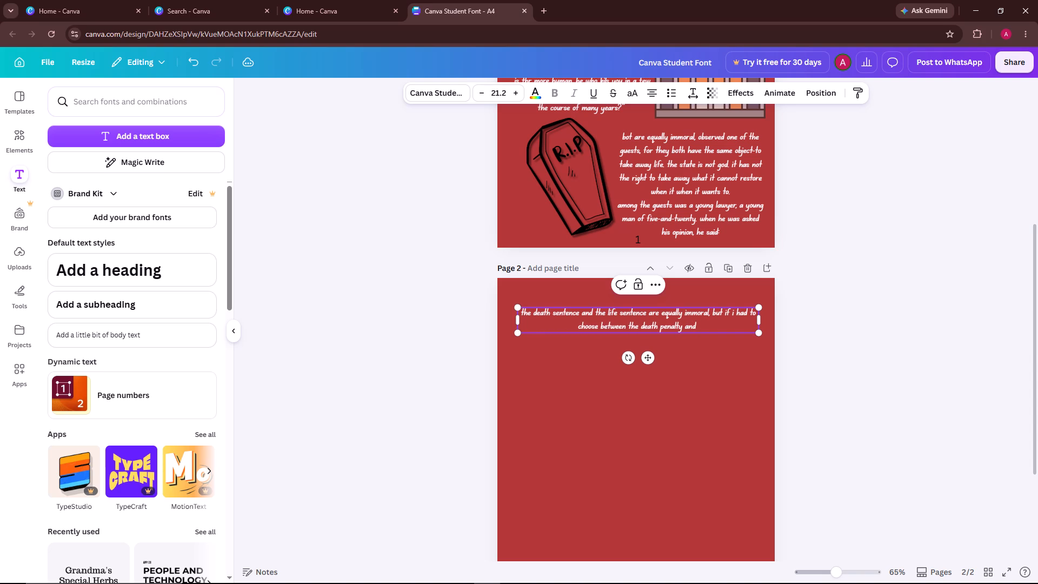
text(impri)
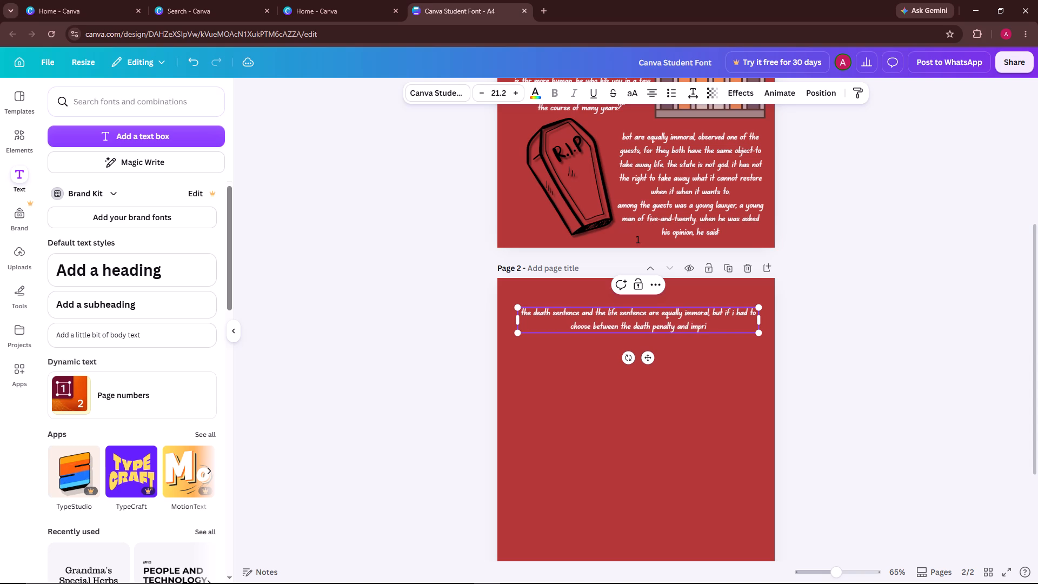
text(sonment)
key(space)
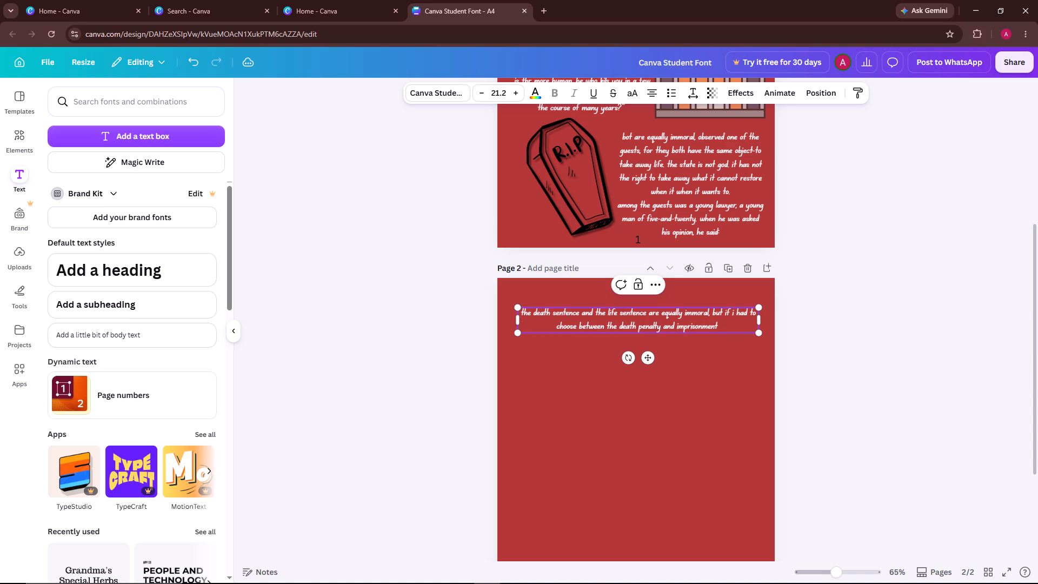
text(for life)
key(space)
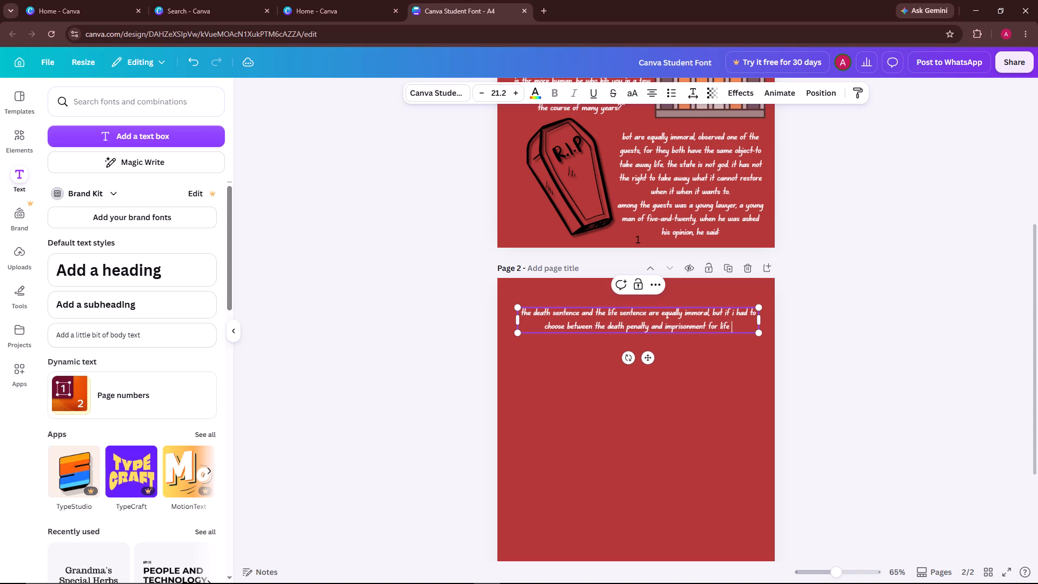
key(BackSpace)
text(,)
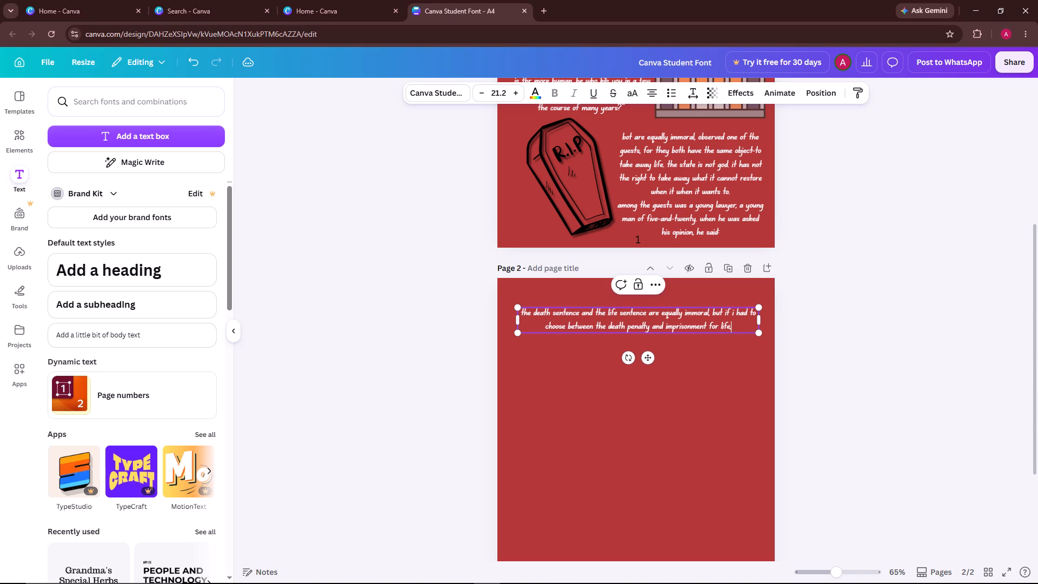
key(space)
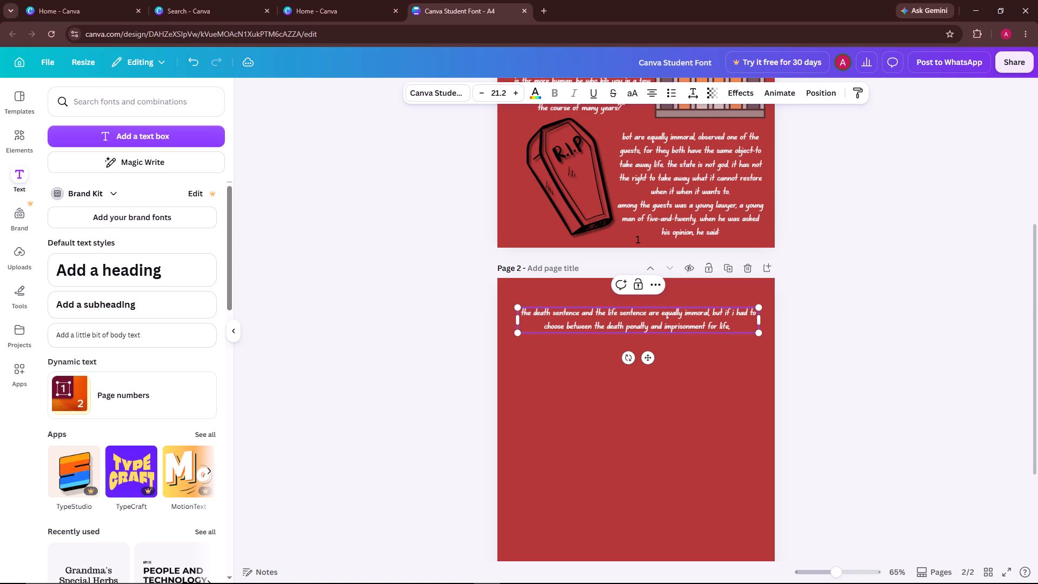
Continue page 2's story text with "i wold certainly".
key(i)
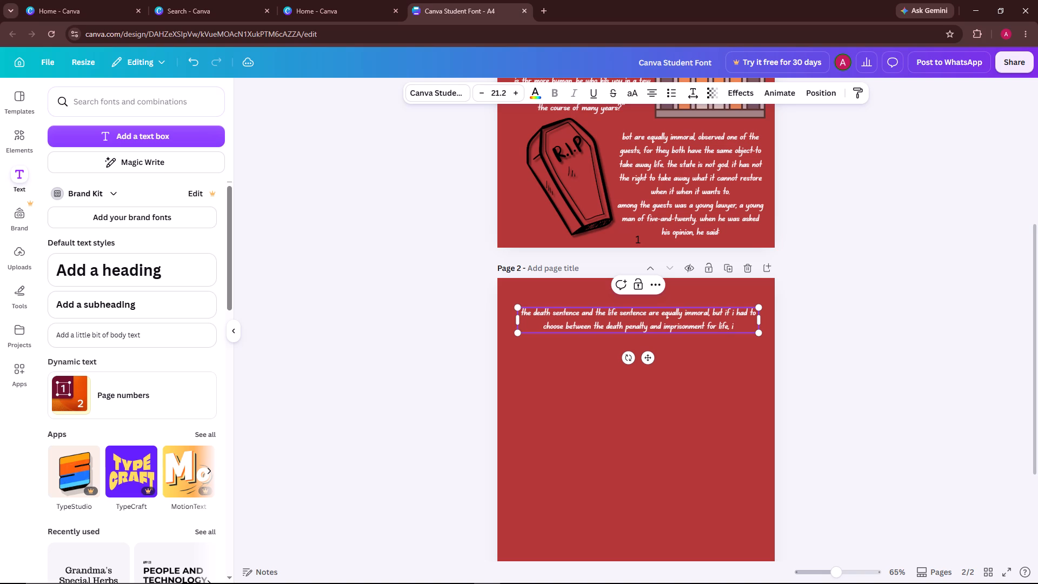
key(space)
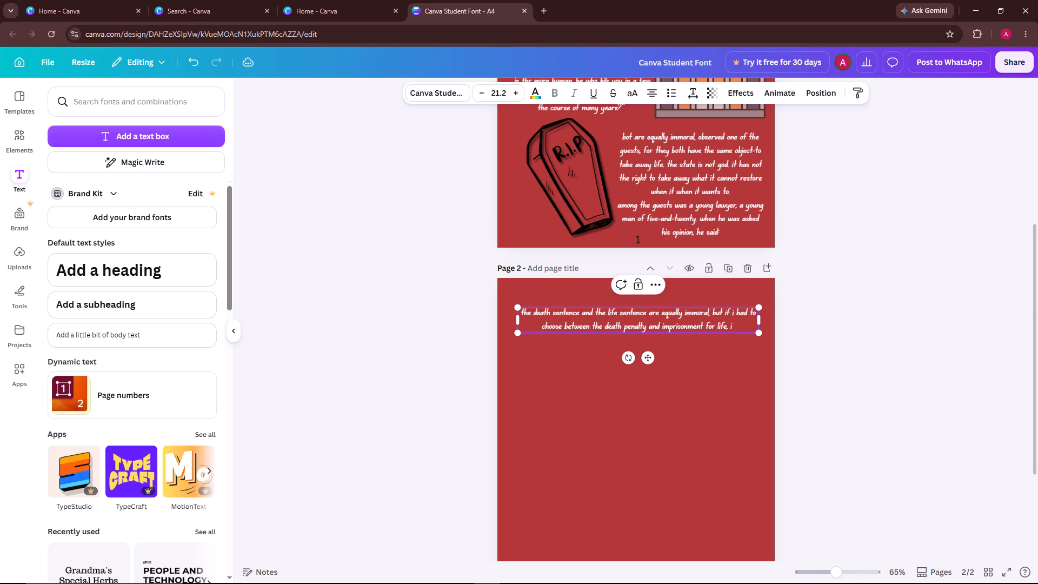
key(w)
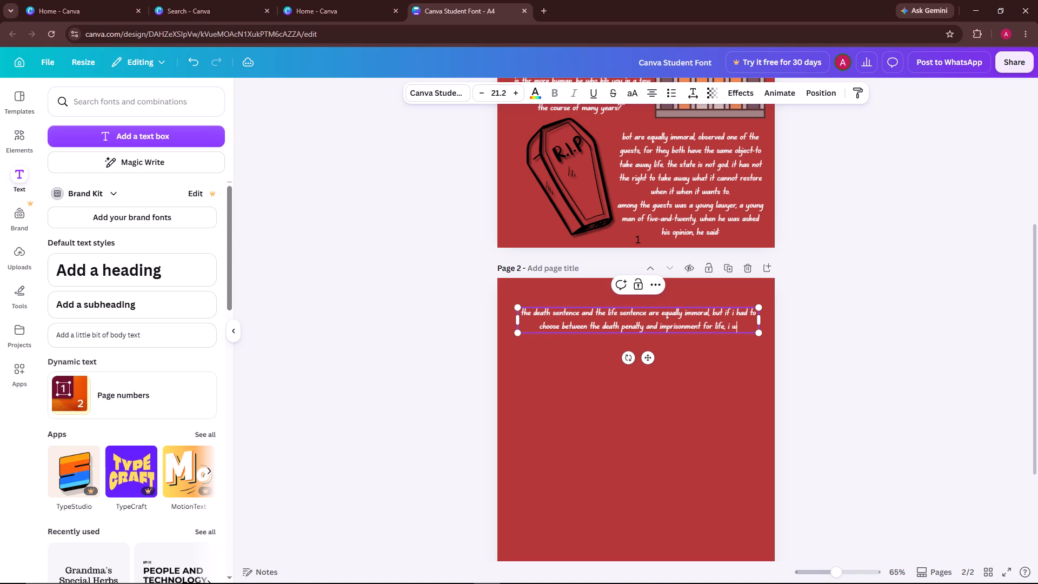
key(o)
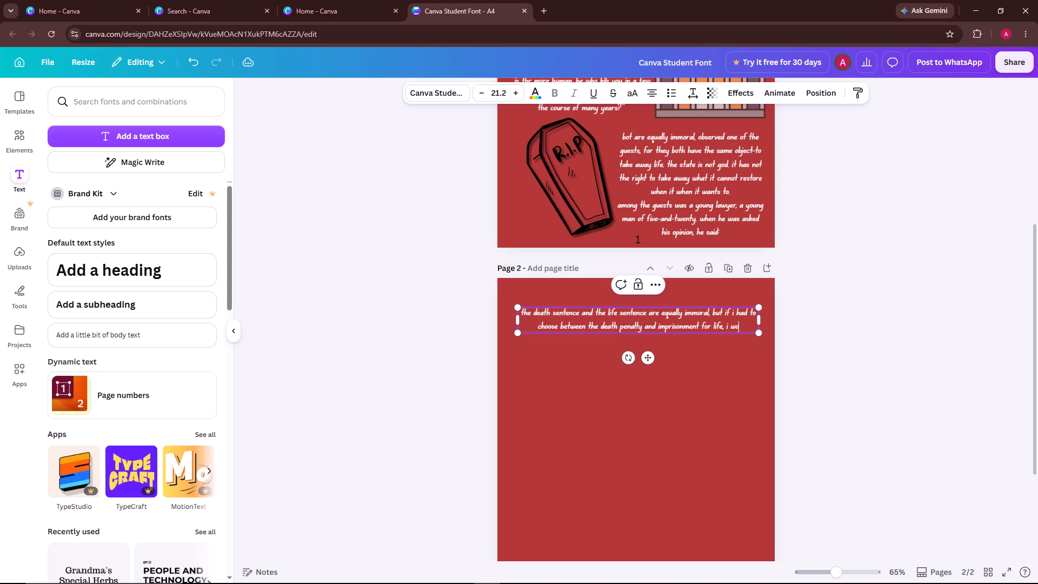
key(semicolon)
key(BackSpace)
text(ld)
key(space)
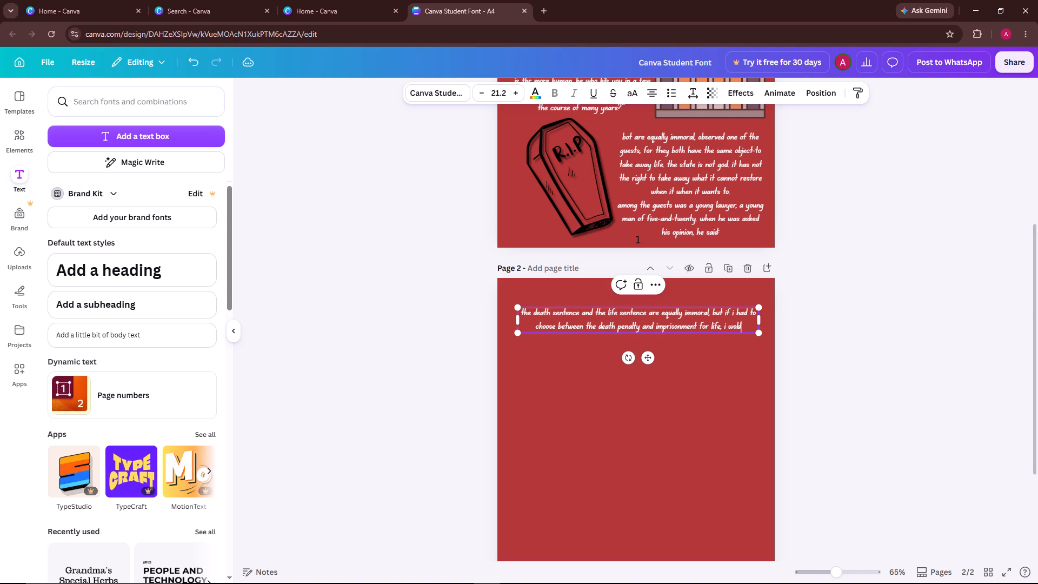
text(cer)
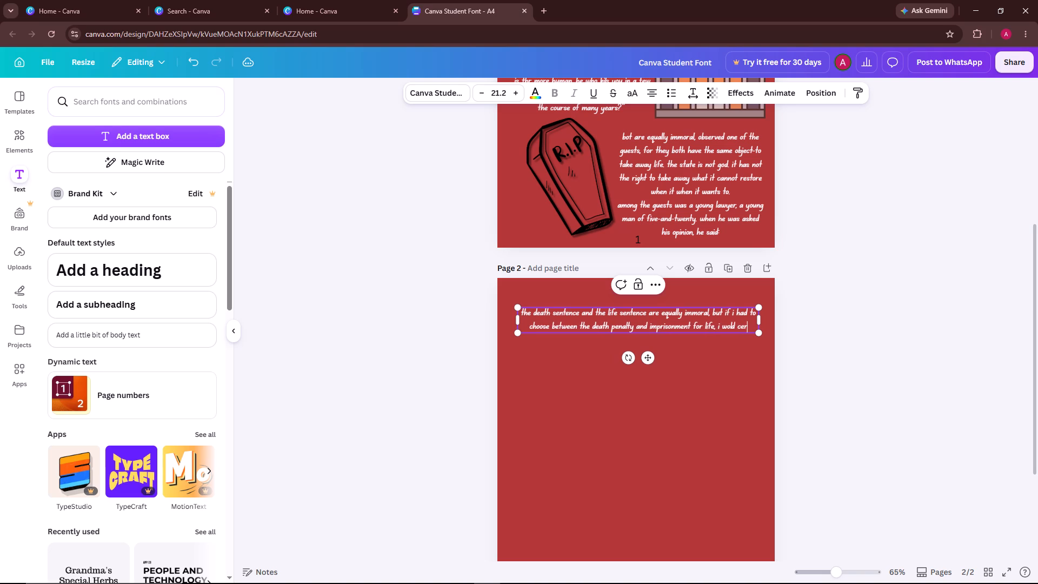
key(t)
text(ain)
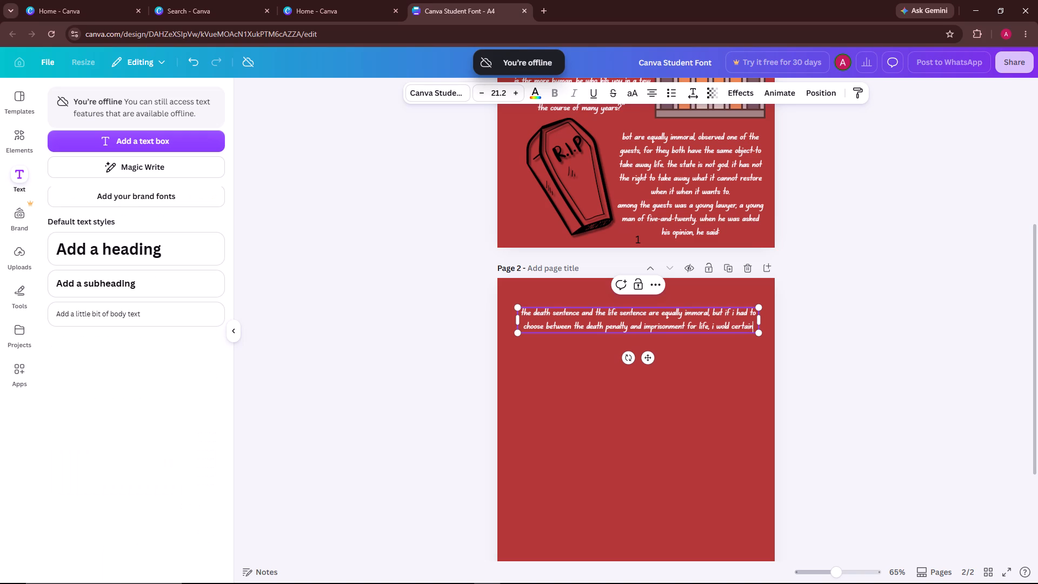
text(ly)
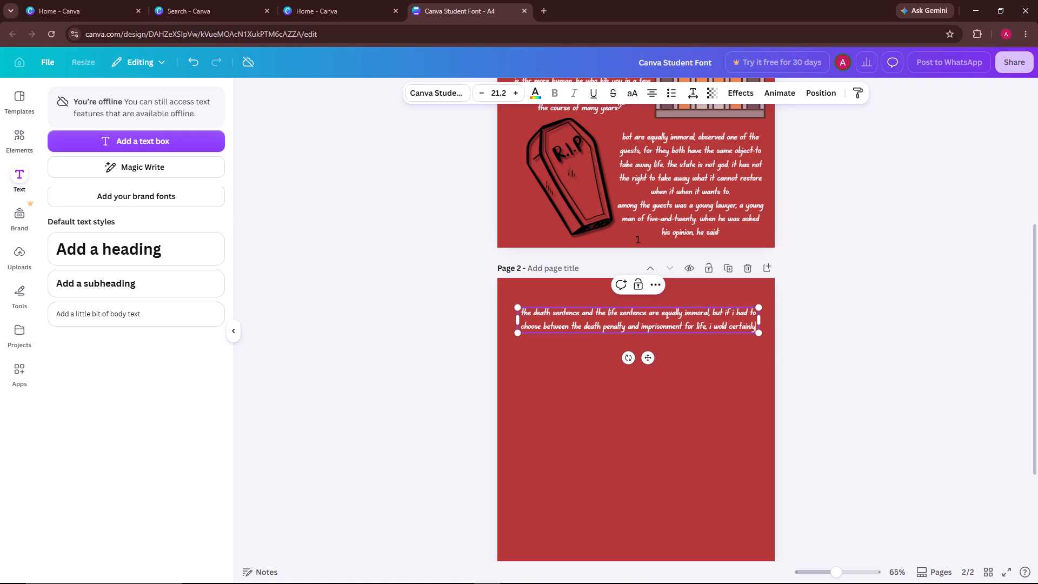
key(space)
Continue page 2's story text with "choose the seond." to end the sentence.
text(choose the sec)
key(BackSpace)
text(ond)
key(space)
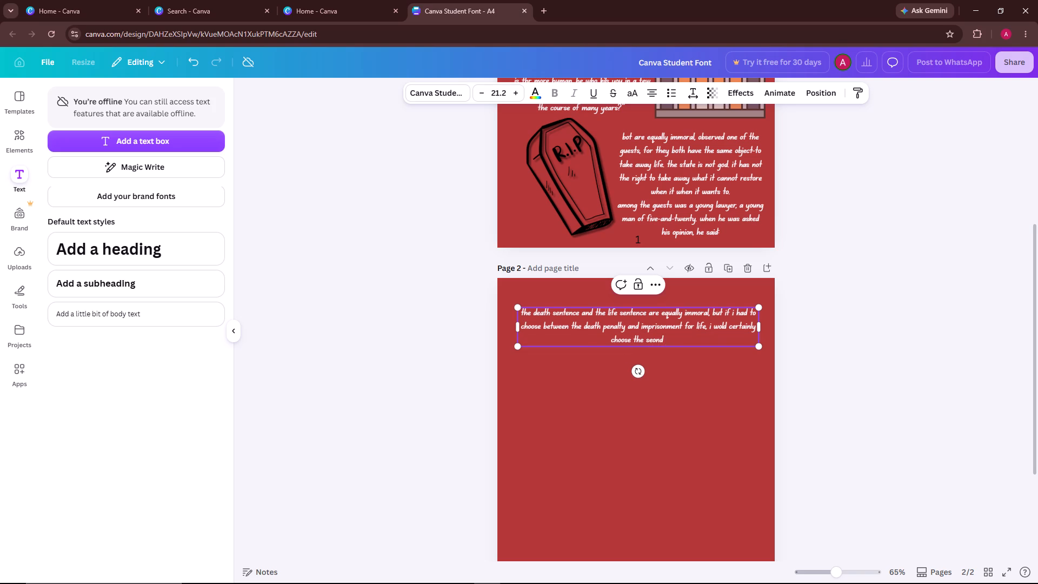
key(BackSpace)
text(.)
key(space)
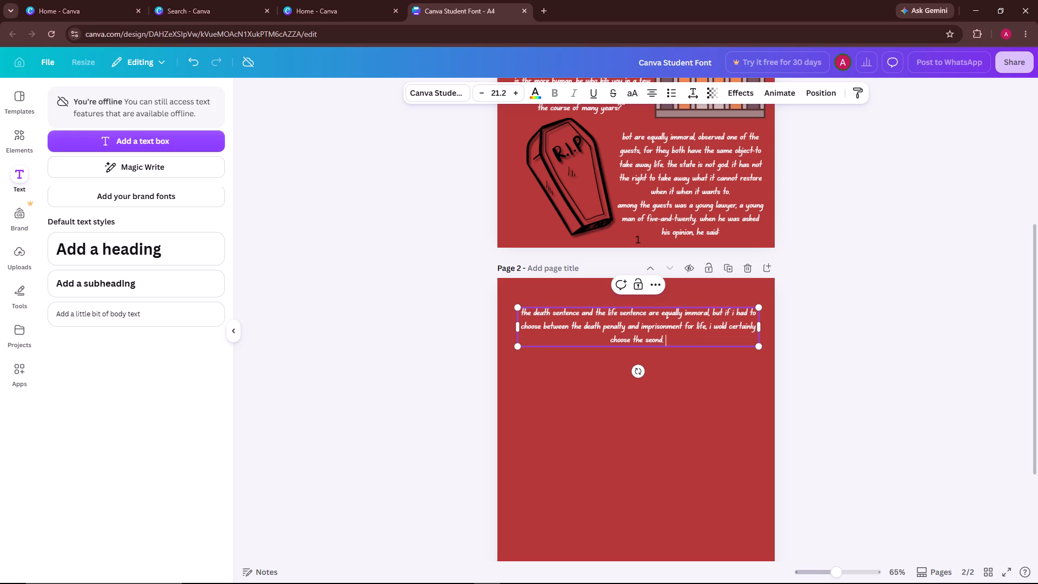
Begin the next sentence of page 2's story text with "to live".
text(to)
key(space)
text(live)
key(space)
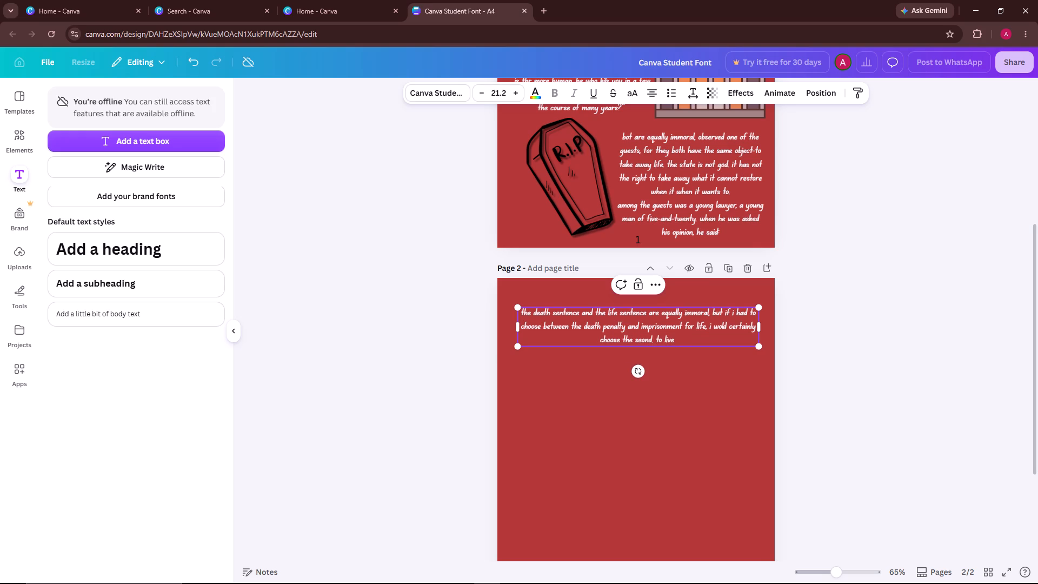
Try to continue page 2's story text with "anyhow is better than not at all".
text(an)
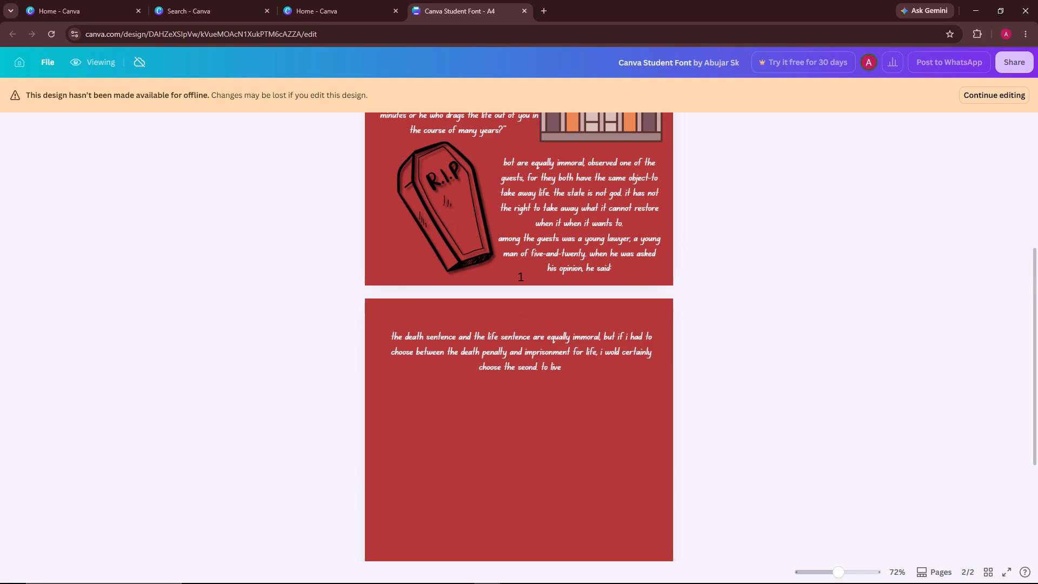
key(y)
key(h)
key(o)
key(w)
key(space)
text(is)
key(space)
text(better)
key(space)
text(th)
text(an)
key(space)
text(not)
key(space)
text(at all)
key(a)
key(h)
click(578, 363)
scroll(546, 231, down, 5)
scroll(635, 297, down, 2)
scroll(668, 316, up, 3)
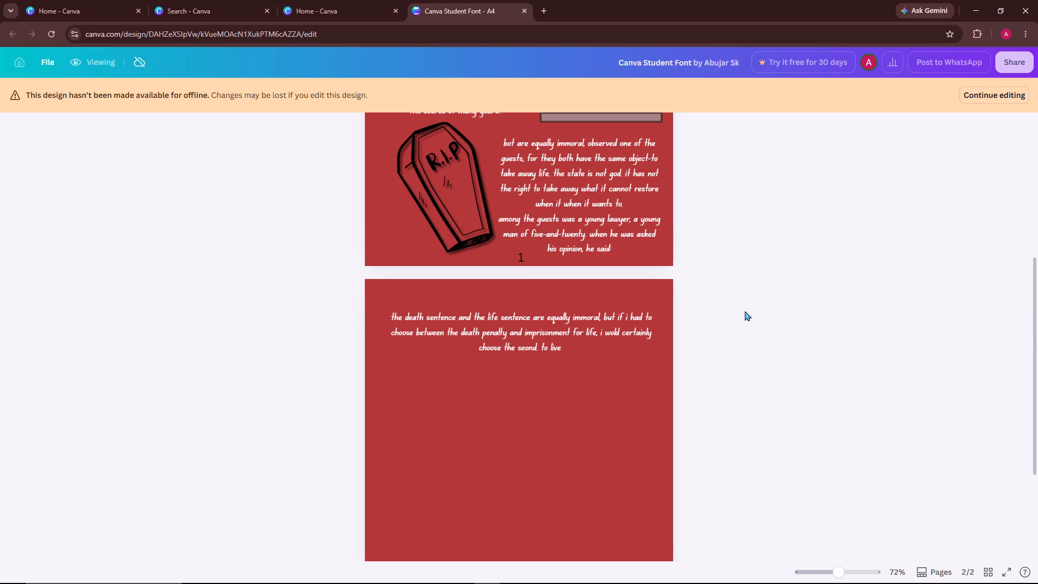
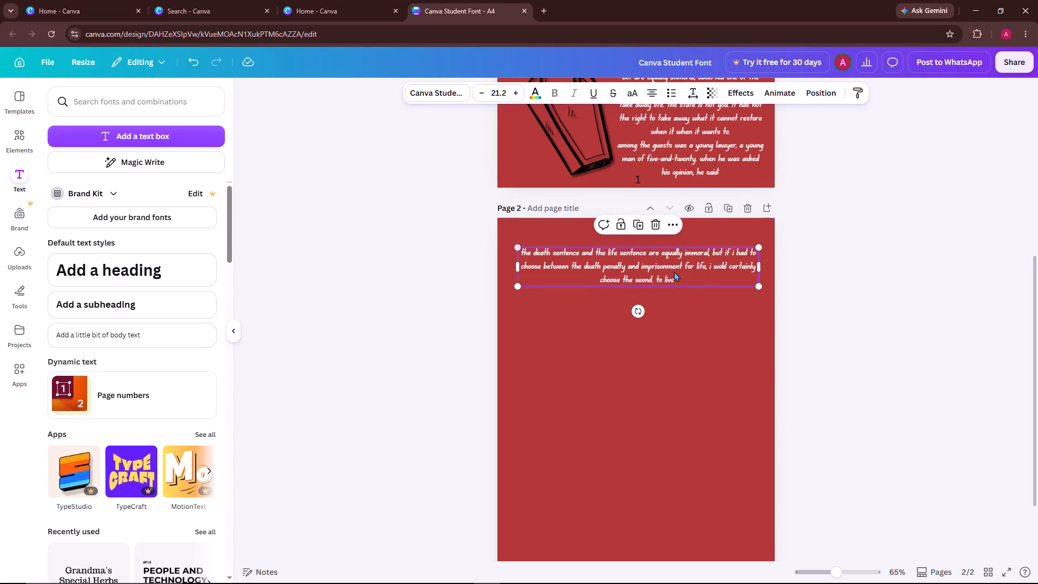
Continue page 2's story text after "to live" with "anyhow is better then not at all." to end the sentence.
click(686, 278)
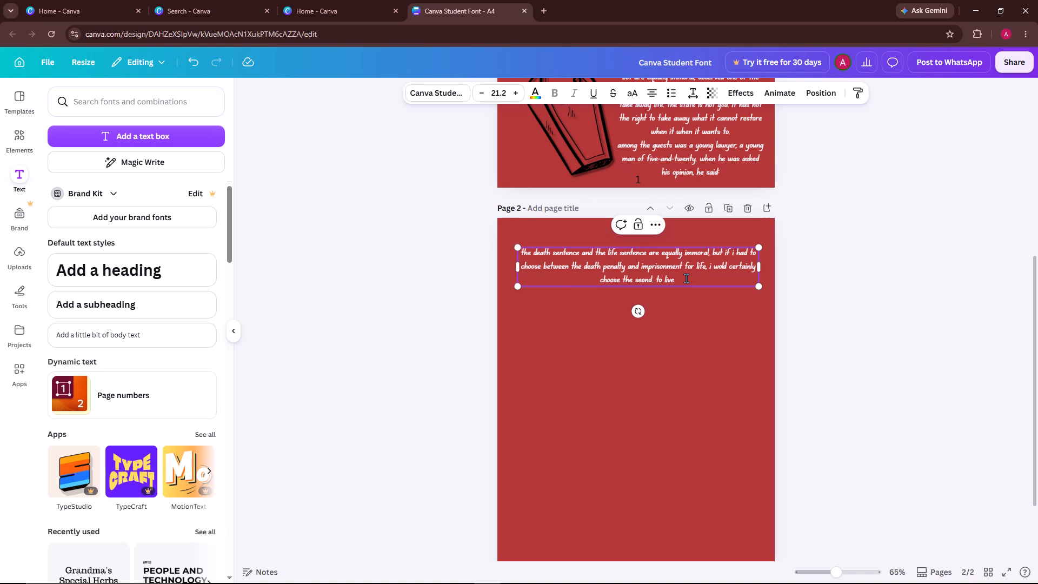
text(any)
key(space)
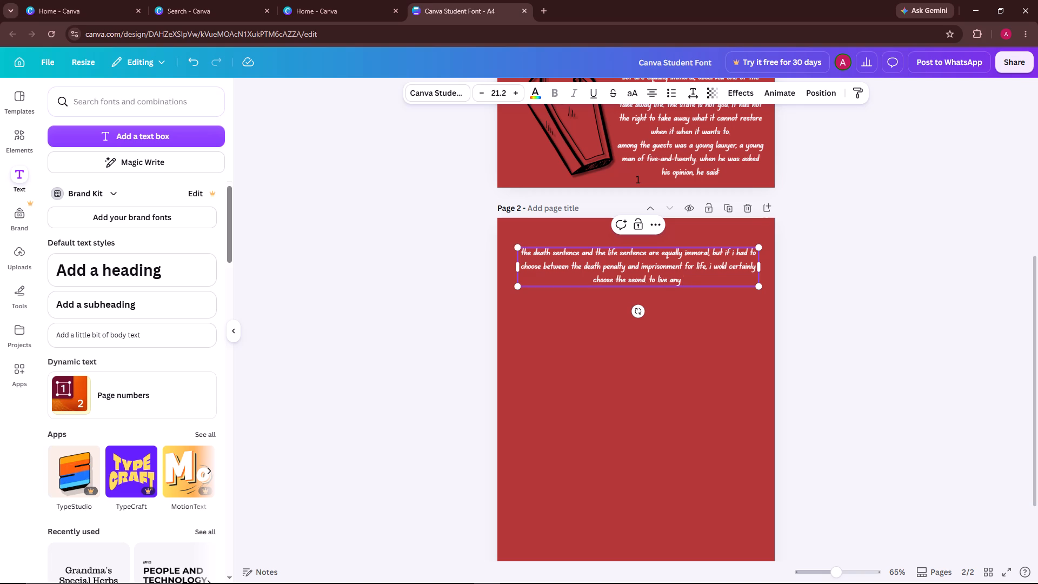
key(BackSpace)
text(how)
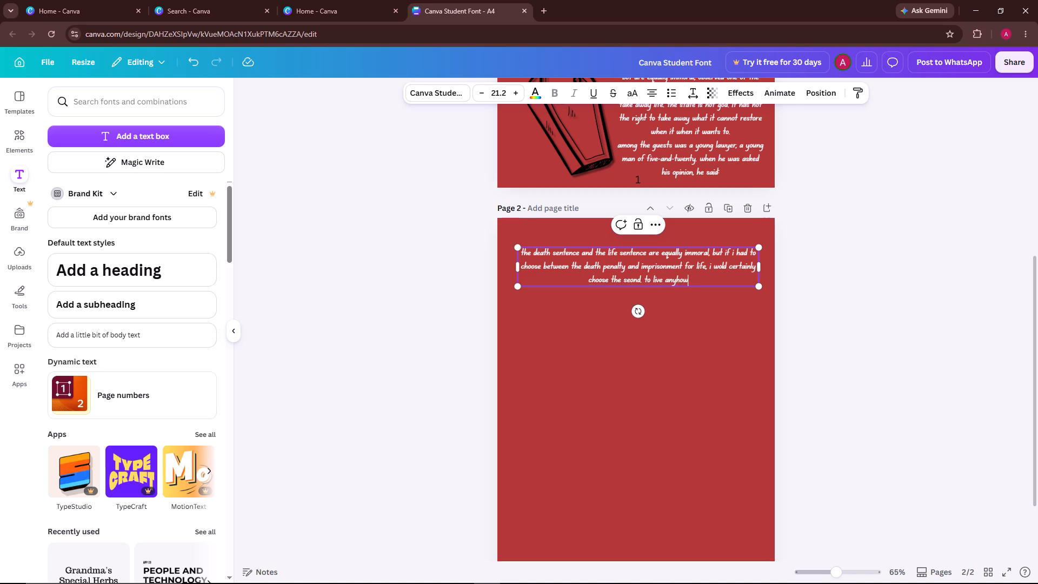
key(space)
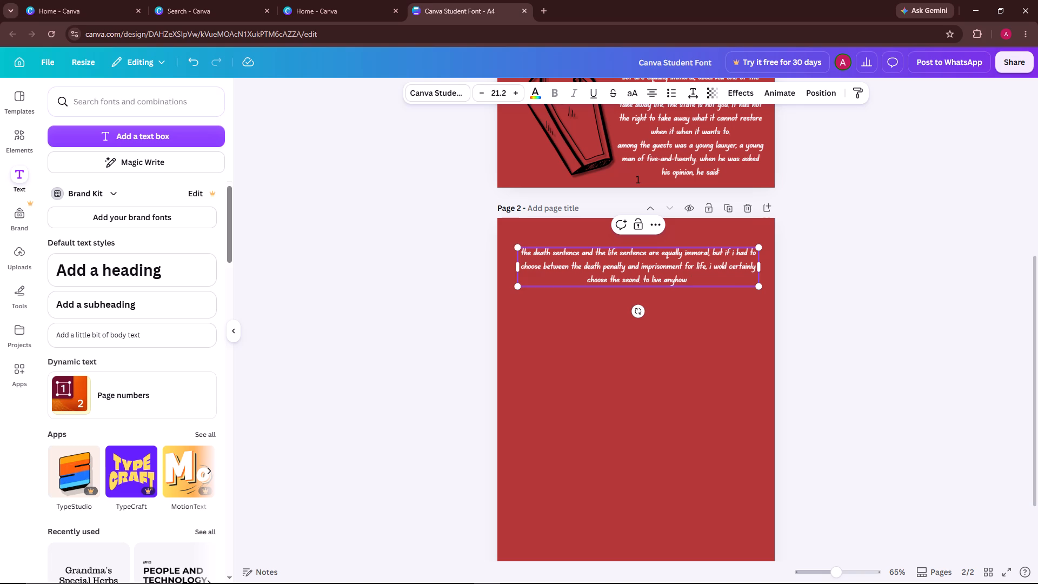
text(is better then)
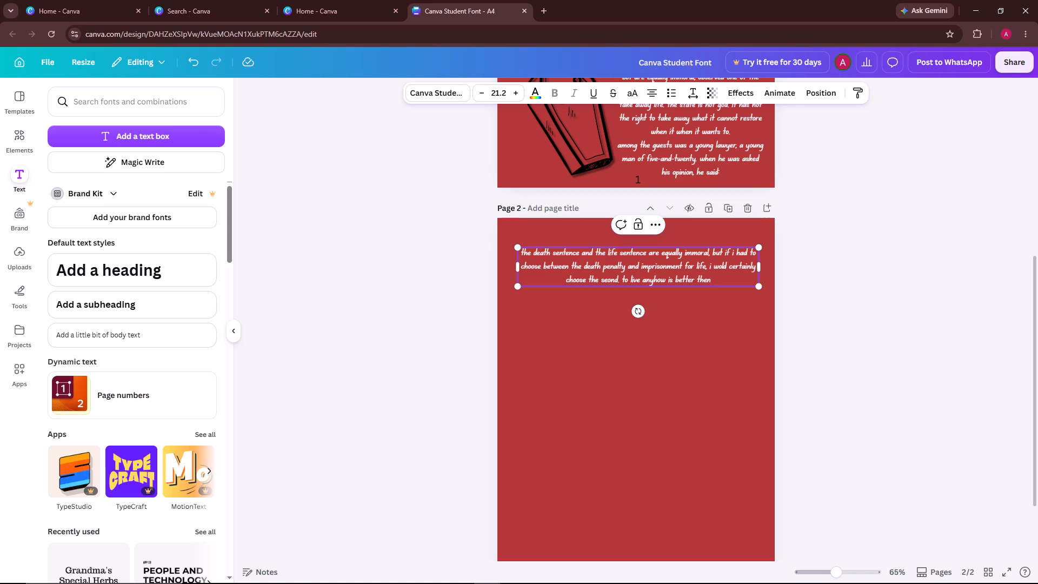
key(space)
text(not)
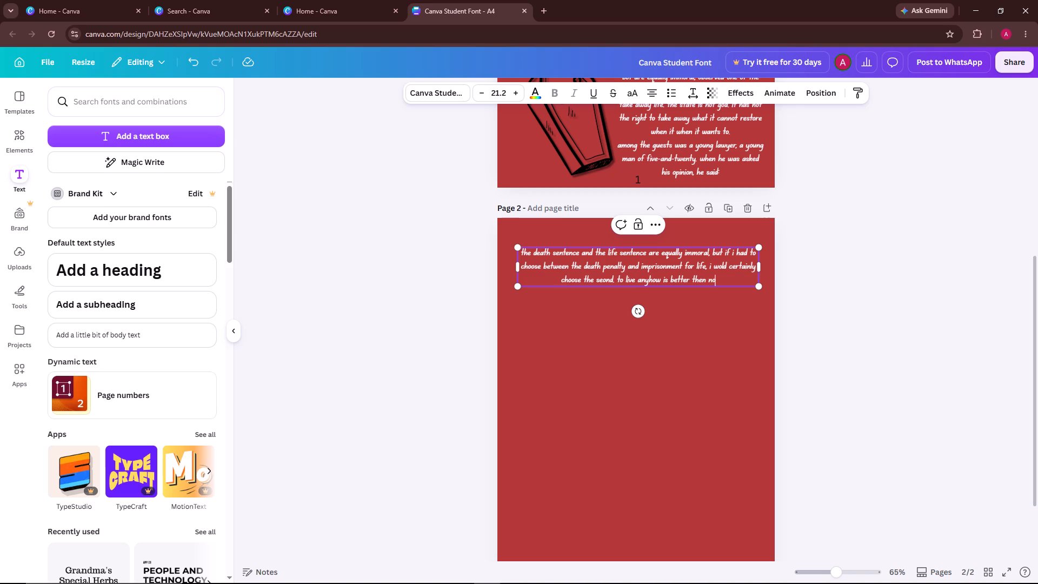
key(space)
text(att)
key(BackSpace)
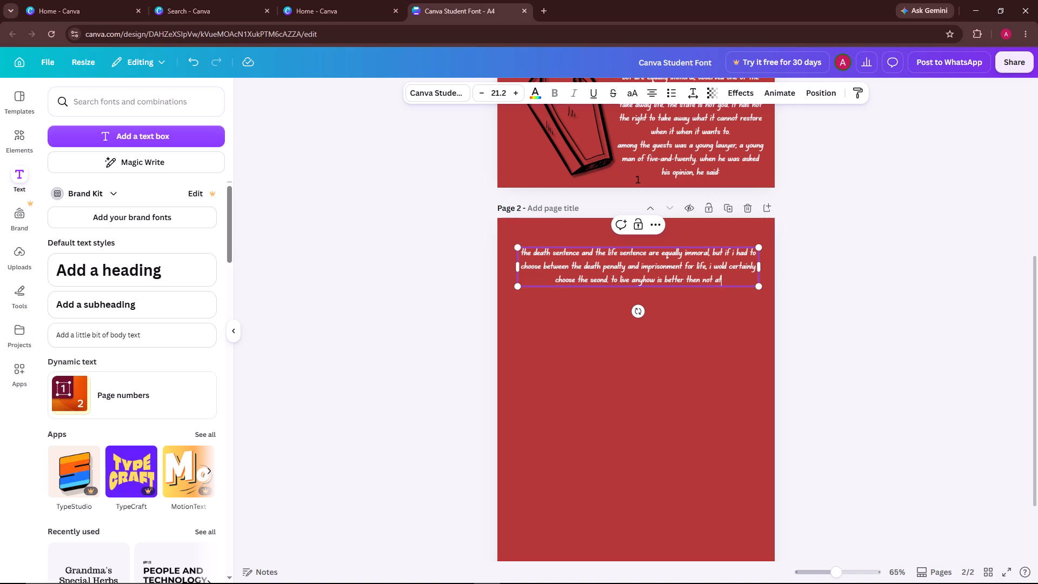
key(space)
text(all)
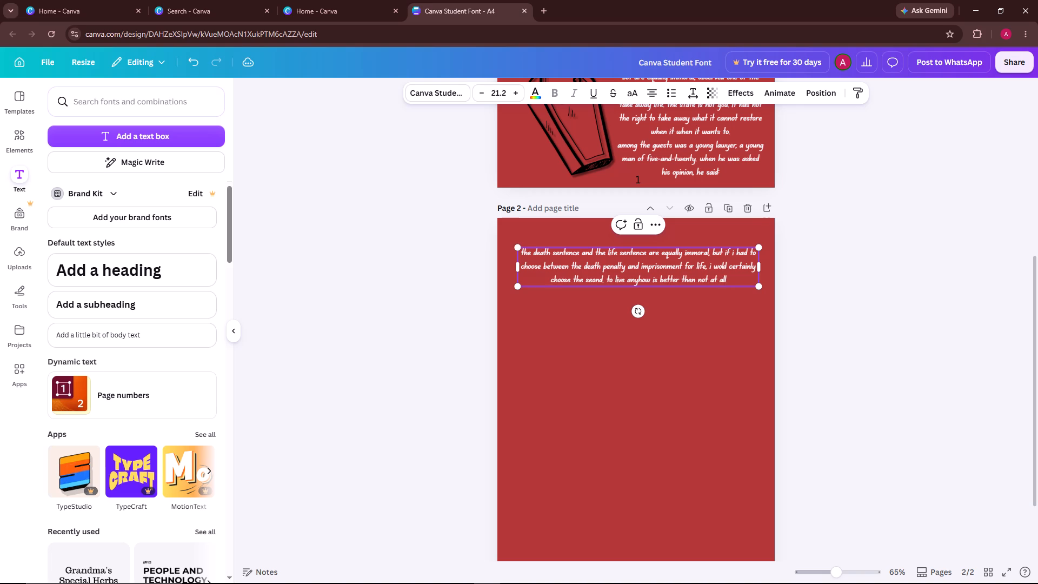
key(period)
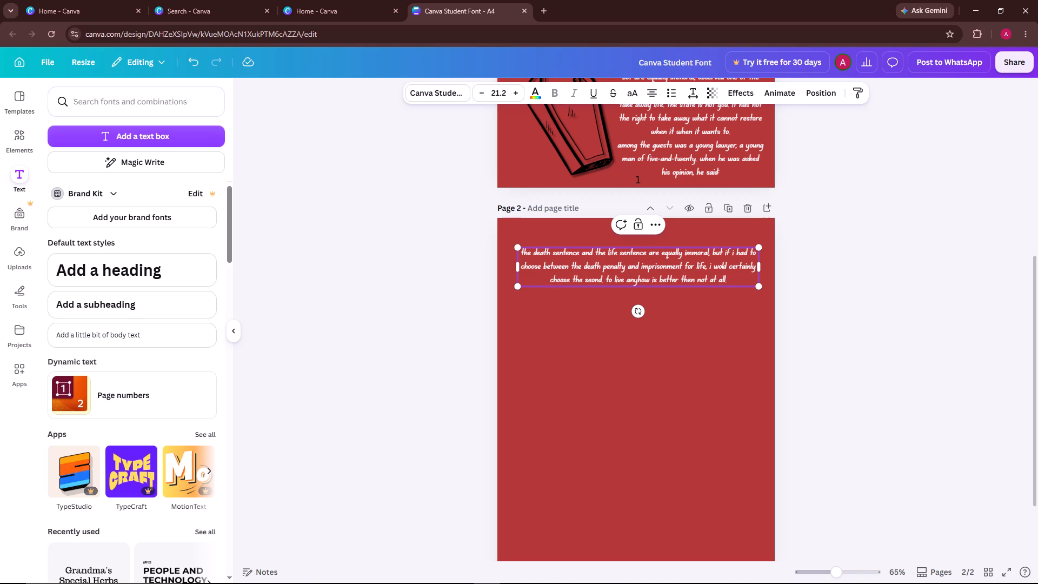
click(830, 342)
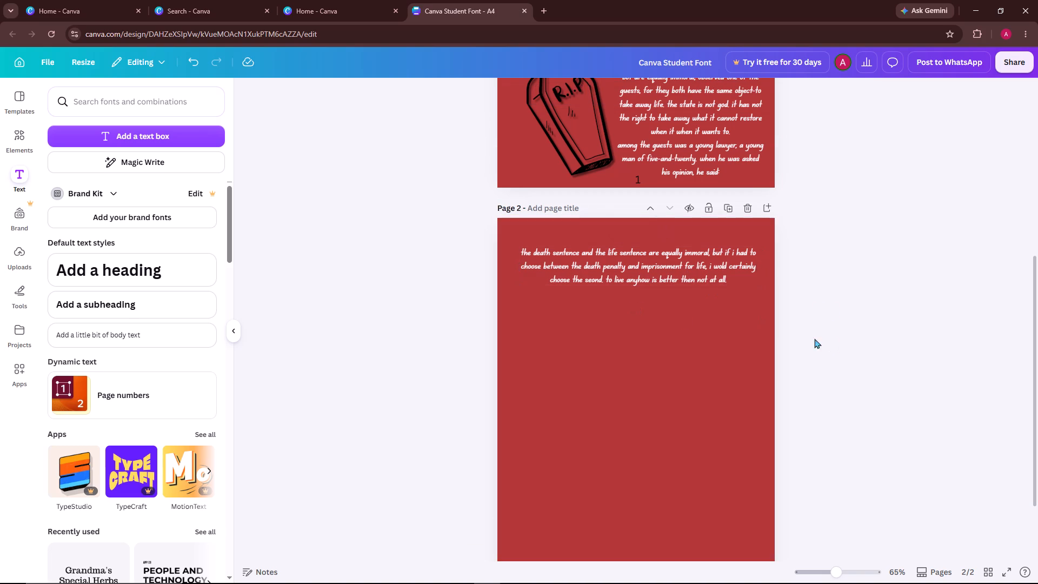
Leave the design and go to the Canva home page.
scroll(388, 253, up, 2)
click(21, 63)
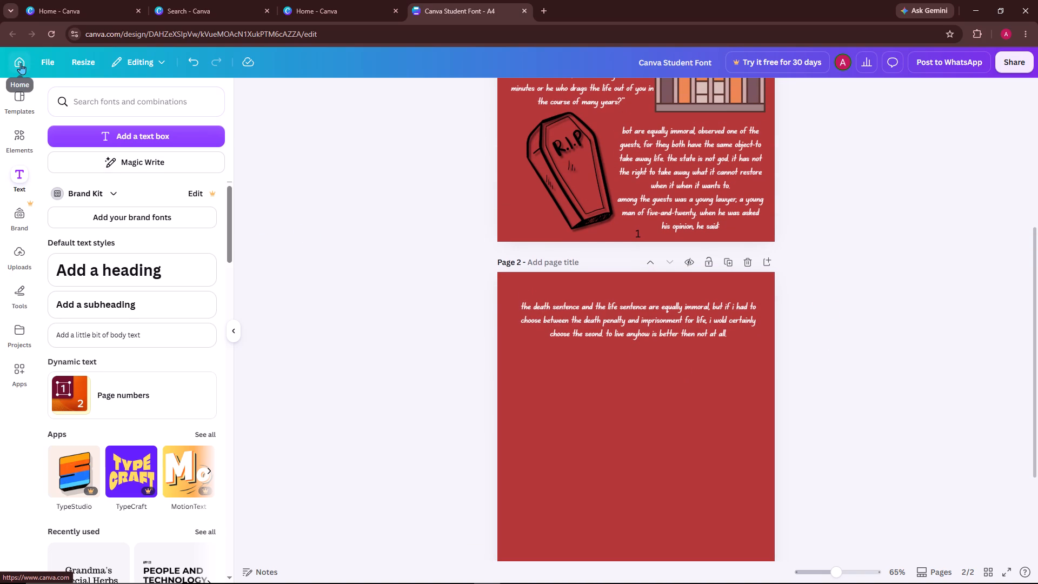